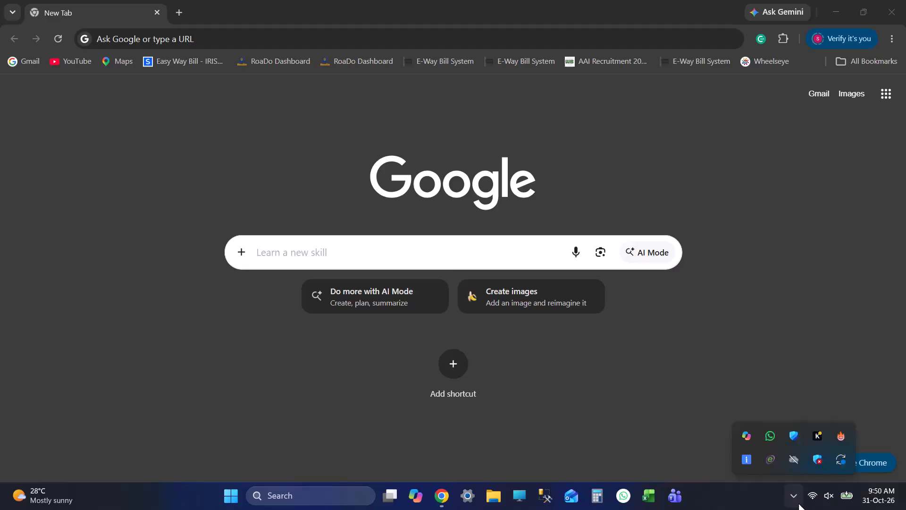
Open the bookmarked Wheelseye fleet dashboard in a new tab and load its vehicle map.
click(176, 0)
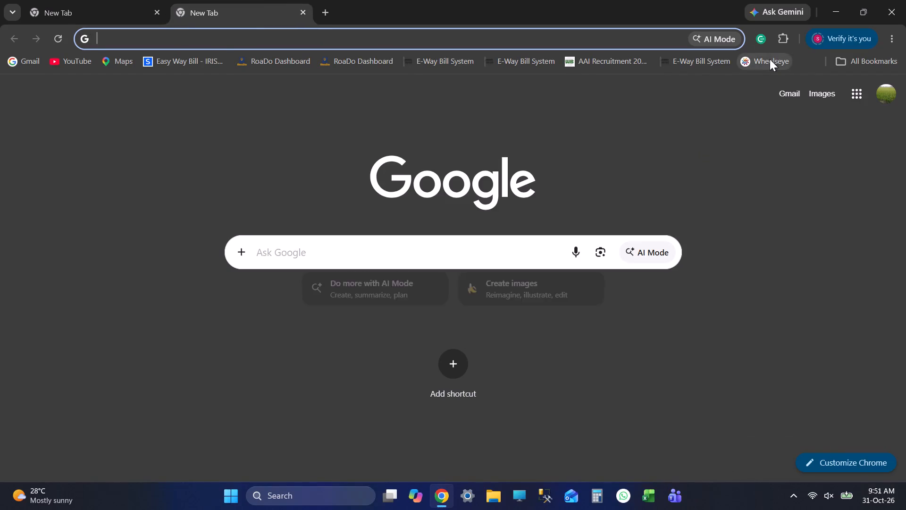
click(770, 59)
click(794, 489)
click(794, 489)
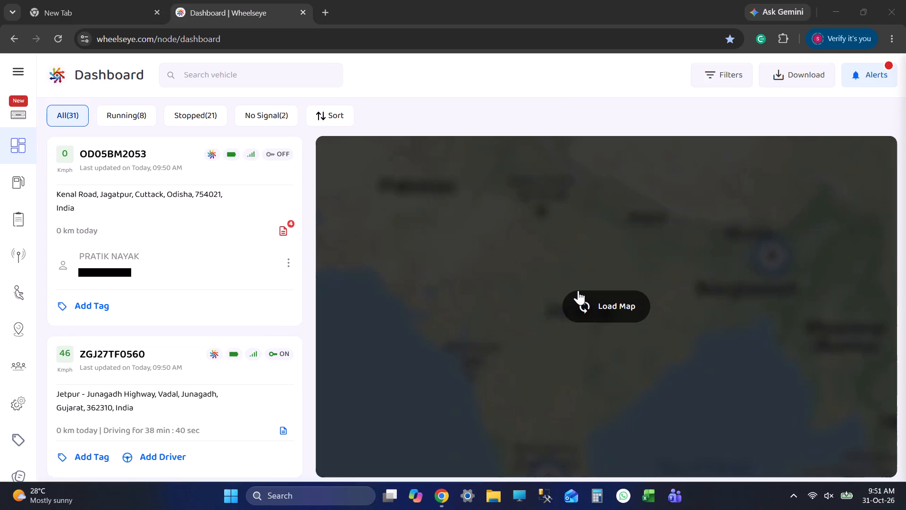
click(588, 302)
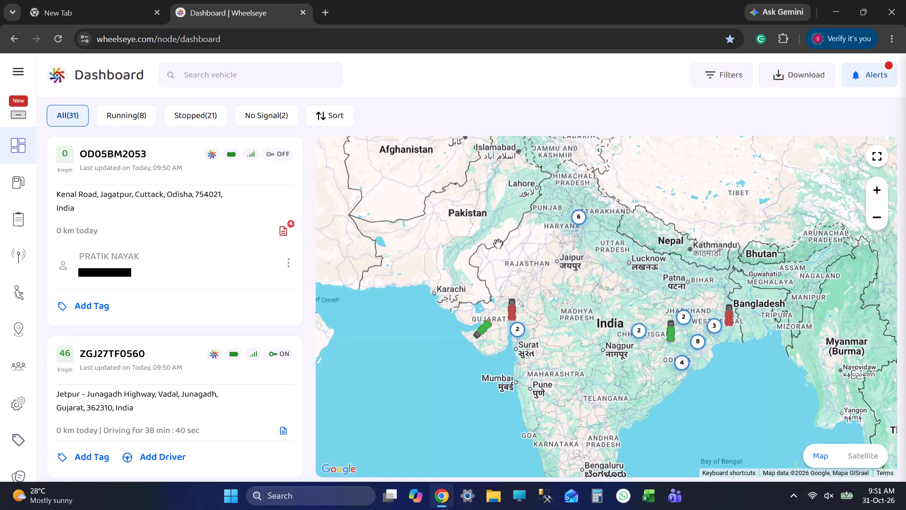
click(191, 235)
scroll(710, 322, up, 2)
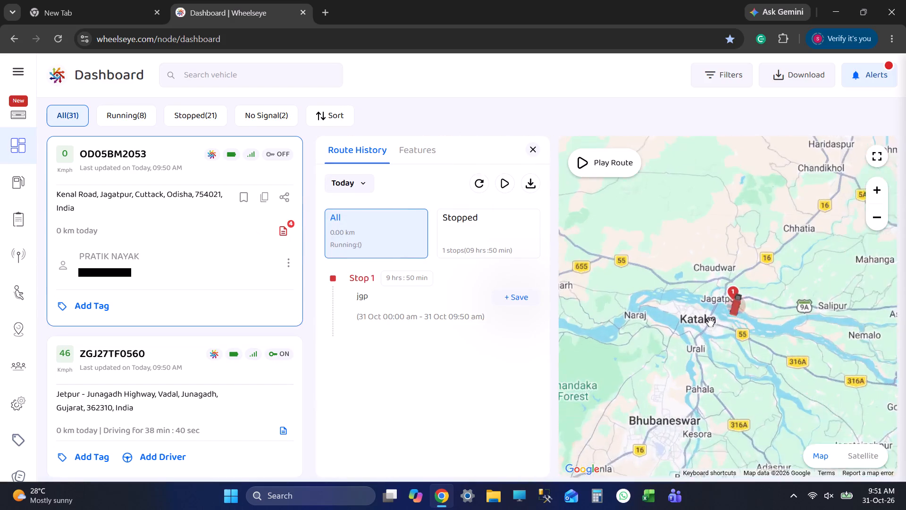
scroll(710, 322, up, 8)
drag(762, 265, 701, 279)
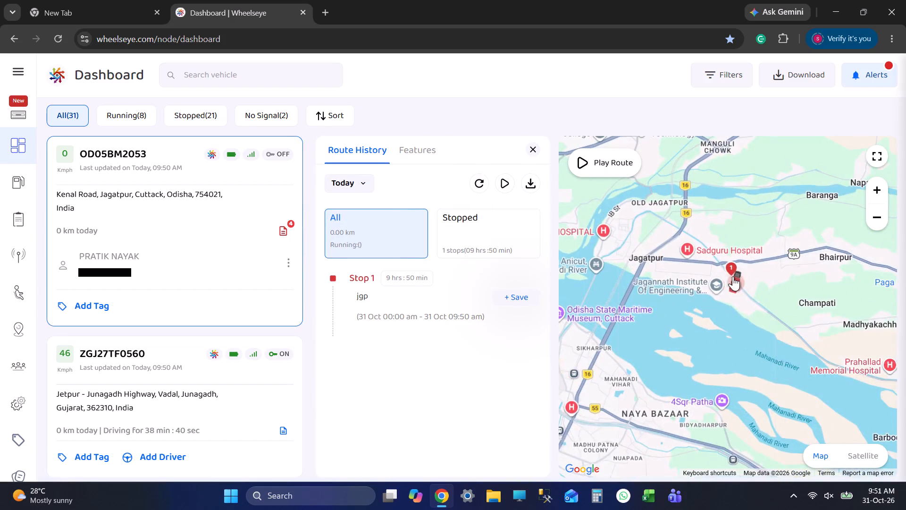
scroll(733, 276, up, 8)
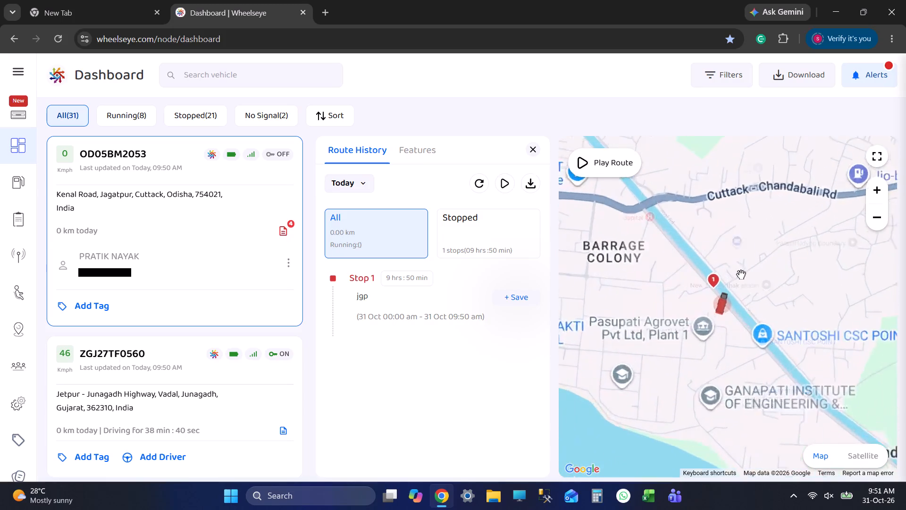
scroll(741, 274, up, 3)
scroll(741, 274, down, 3)
scroll(740, 291, up, 1)
scroll(739, 292, down, 5)
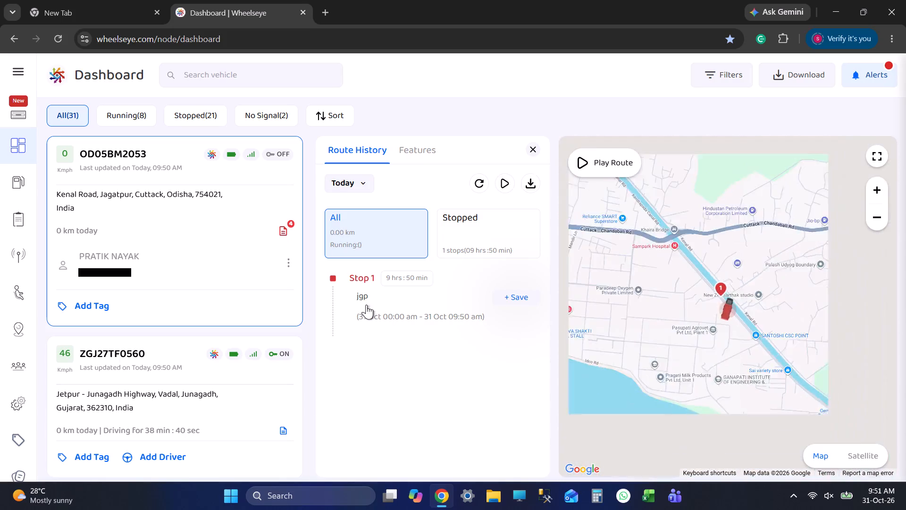
scroll(169, 252, down, 4)
scroll(170, 240, up, 8)
scroll(187, 350, down, 1)
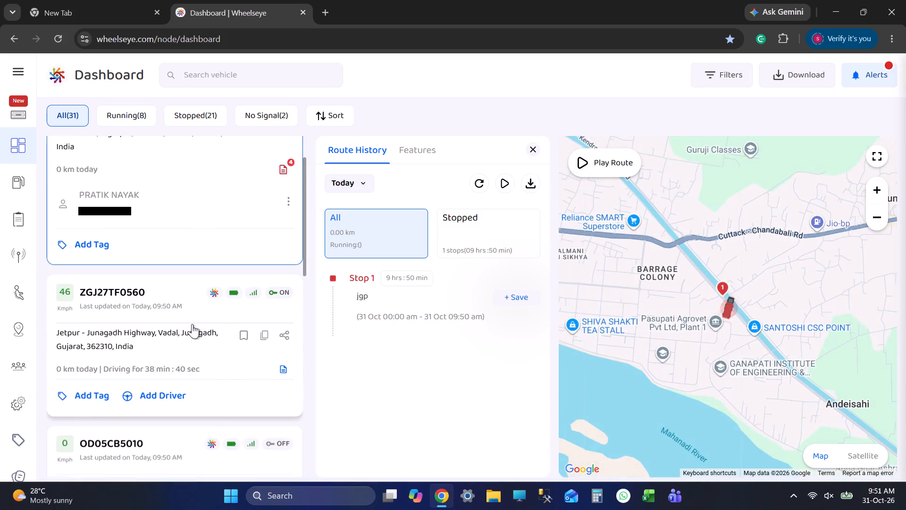
scroll(179, 311, up, 4)
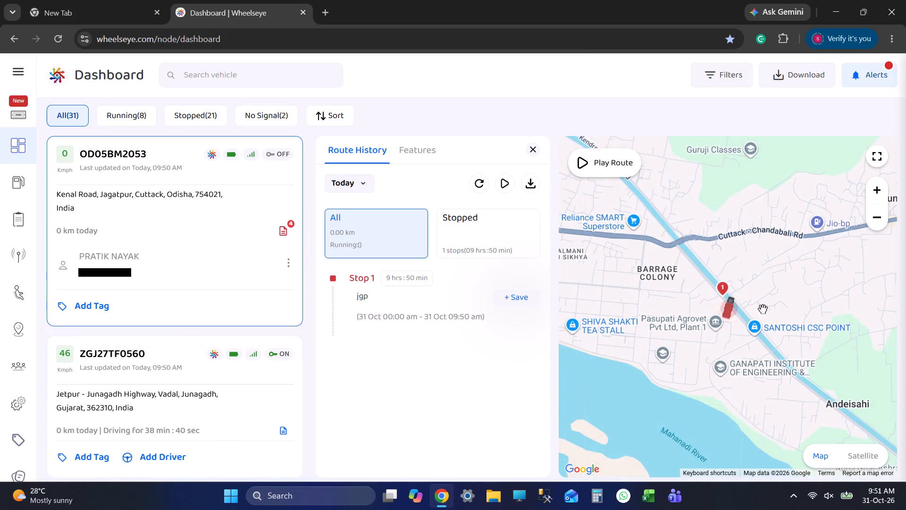
click(395, 293)
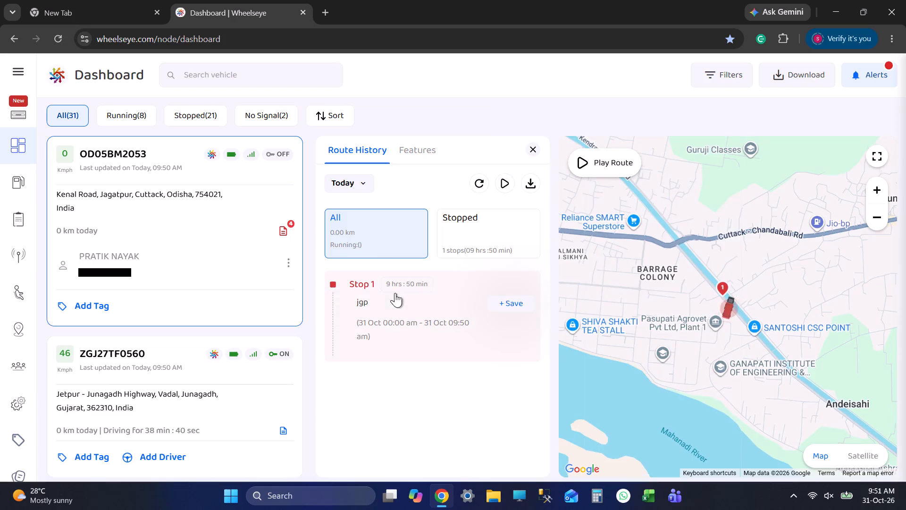
scroll(201, 264, down, 2)
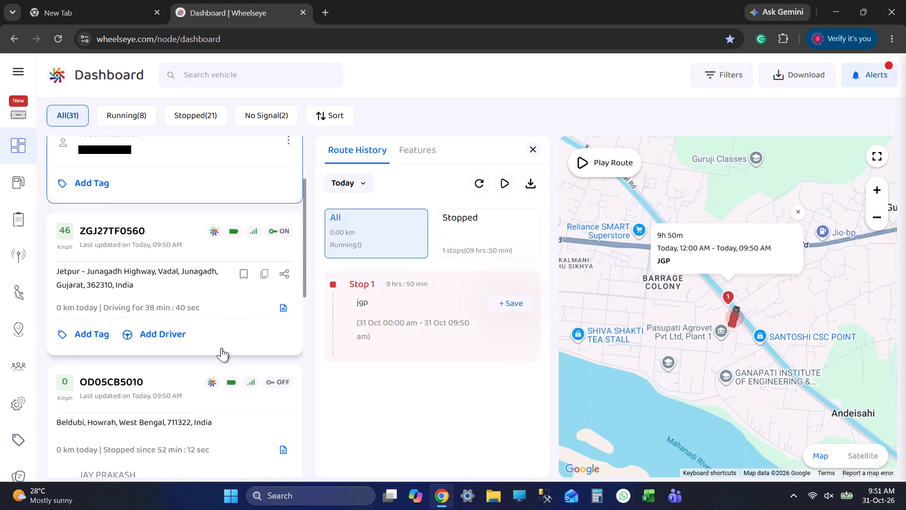
scroll(179, 289, down, 2)
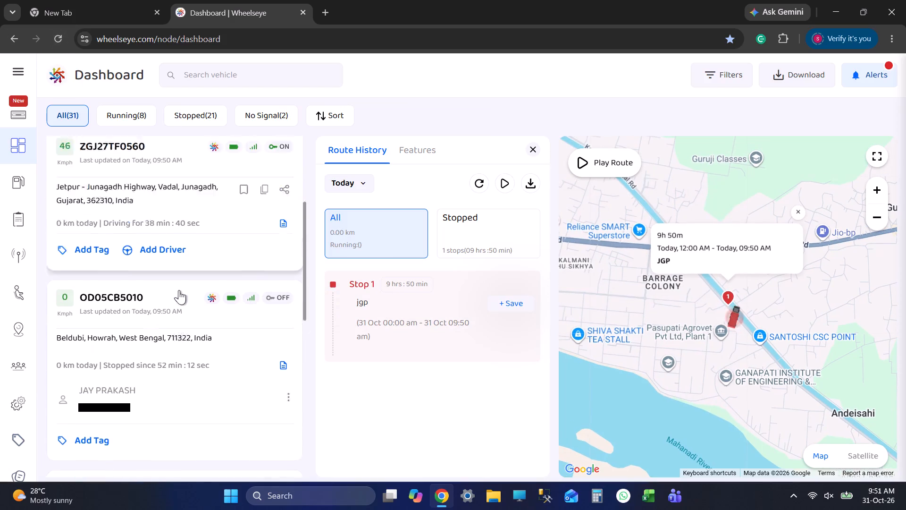
click(170, 313)
scroll(814, 254, up, 3)
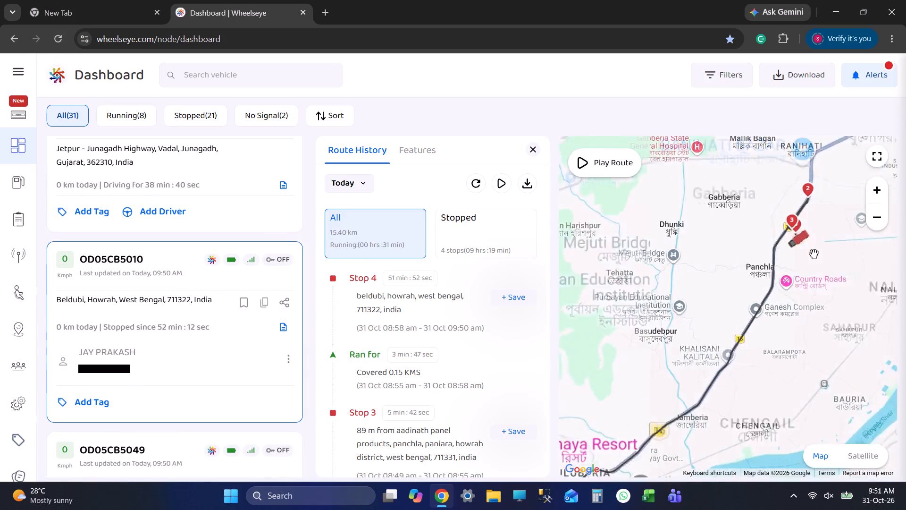
scroll(814, 255, down, 1)
scroll(806, 239, up, 5)
scroll(799, 234, down, 4)
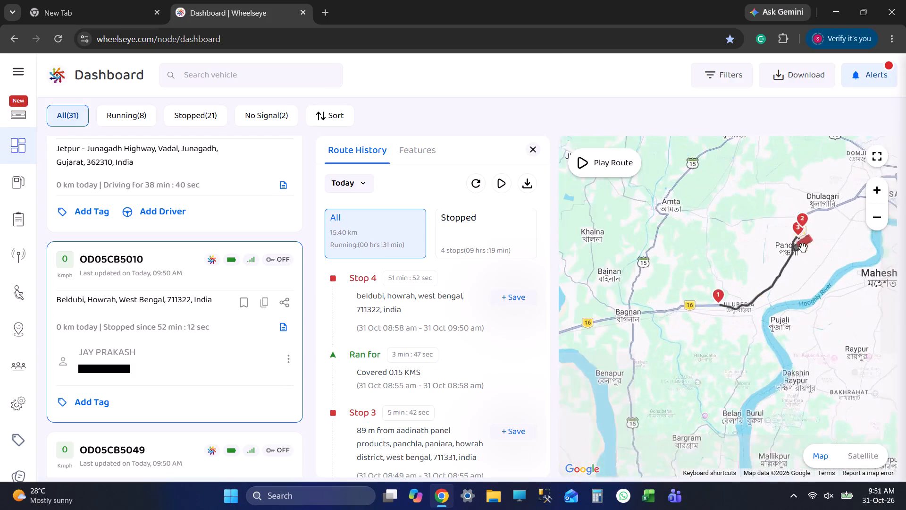
scroll(810, 251, down, 2)
scroll(812, 247, up, 5)
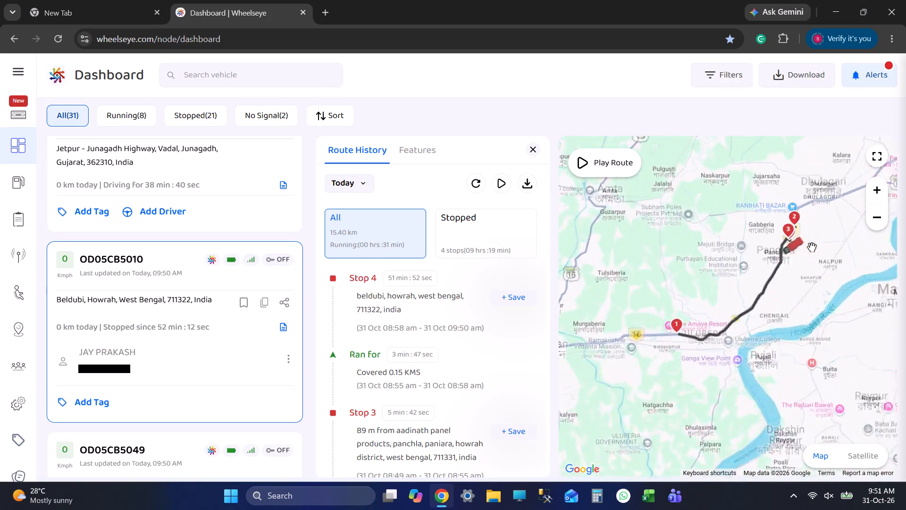
scroll(762, 234, up, 10)
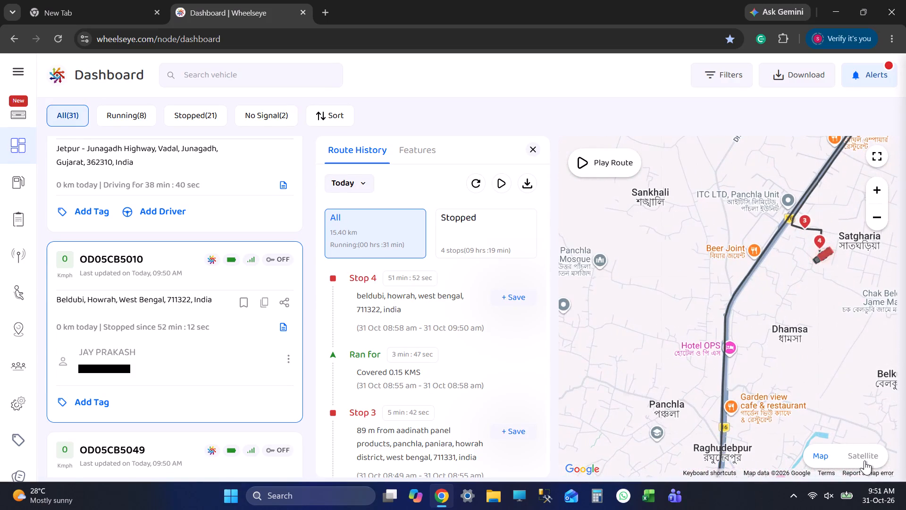
click(864, 460)
scroll(830, 210, up, 3)
scroll(839, 255, up, 1)
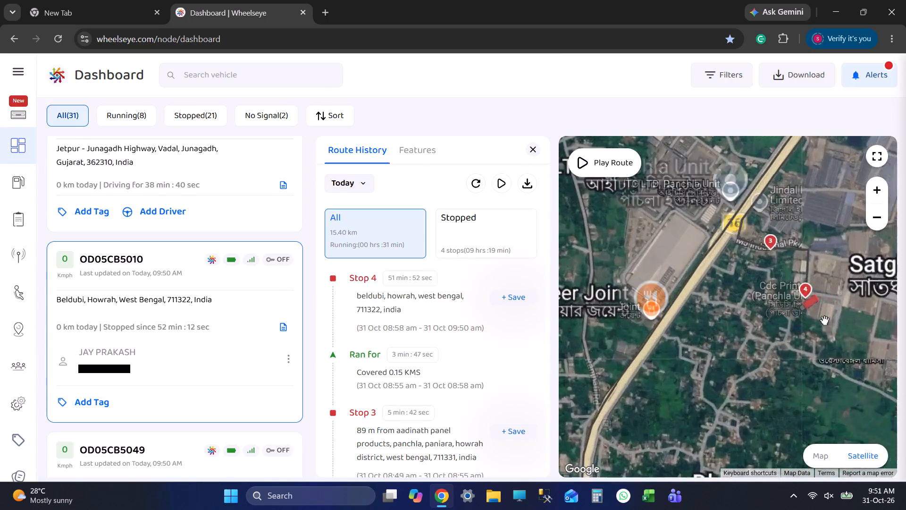
scroll(821, 309, down, 14)
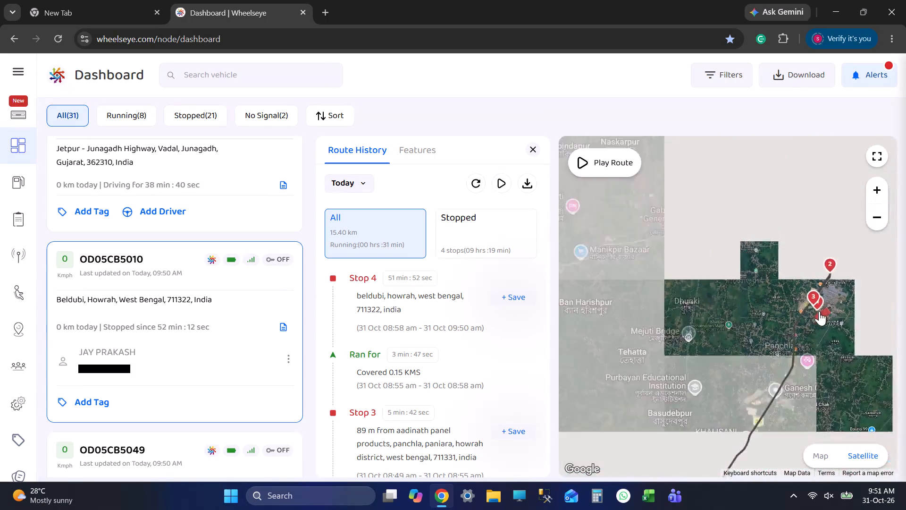
scroll(113, 318, down, 3)
click(142, 315)
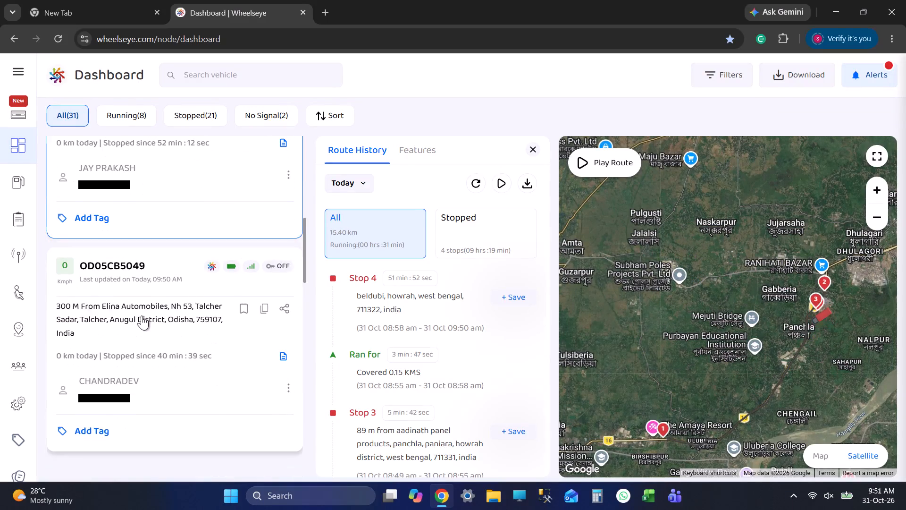
scroll(822, 228, down, 4)
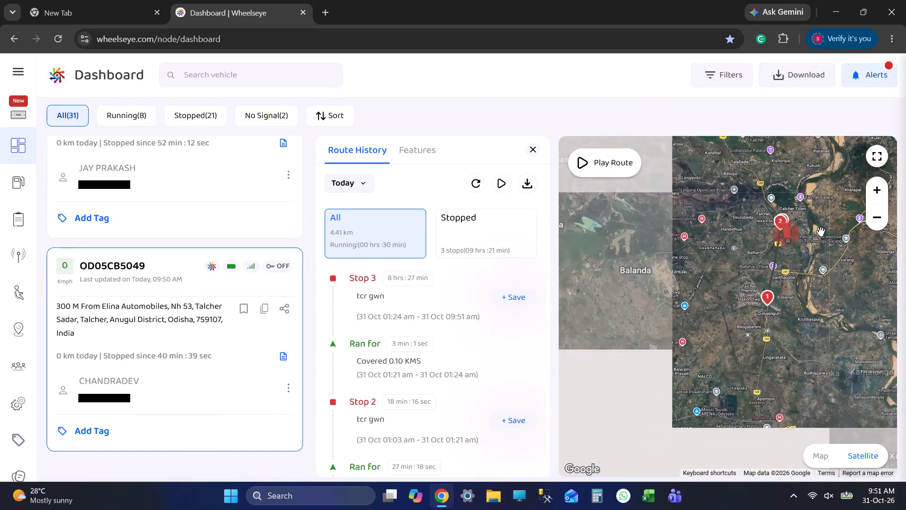
scroll(821, 231, down, 1)
scroll(808, 229, up, 2)
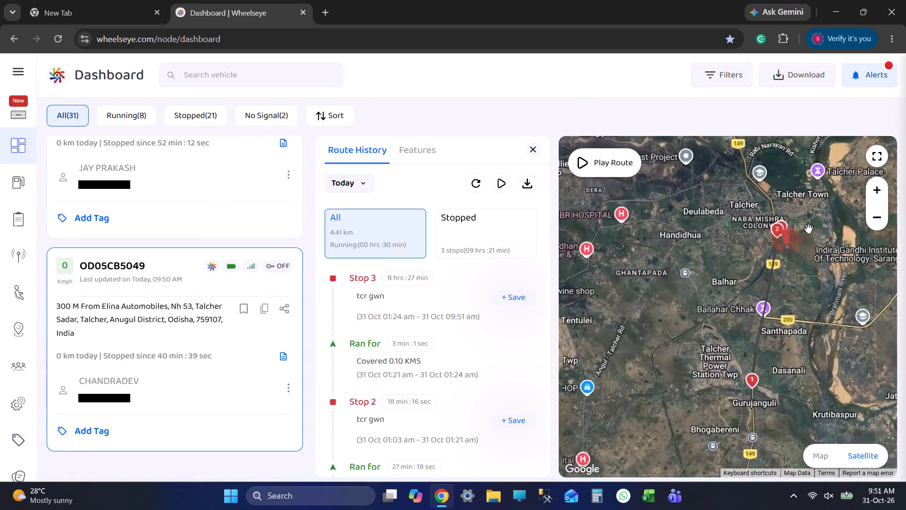
scroll(808, 229, up, 3)
scroll(771, 239, up, 2)
scroll(730, 239, up, 5)
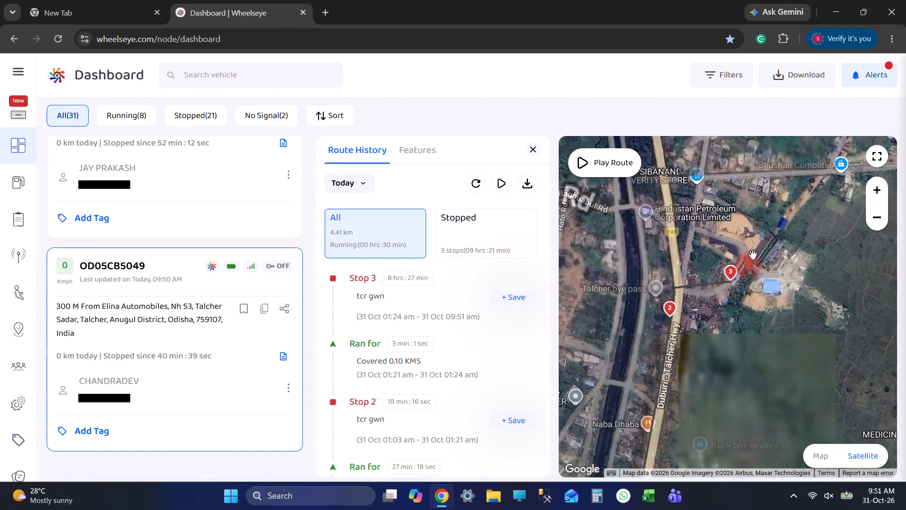
scroll(750, 263, up, 2)
click(445, 290)
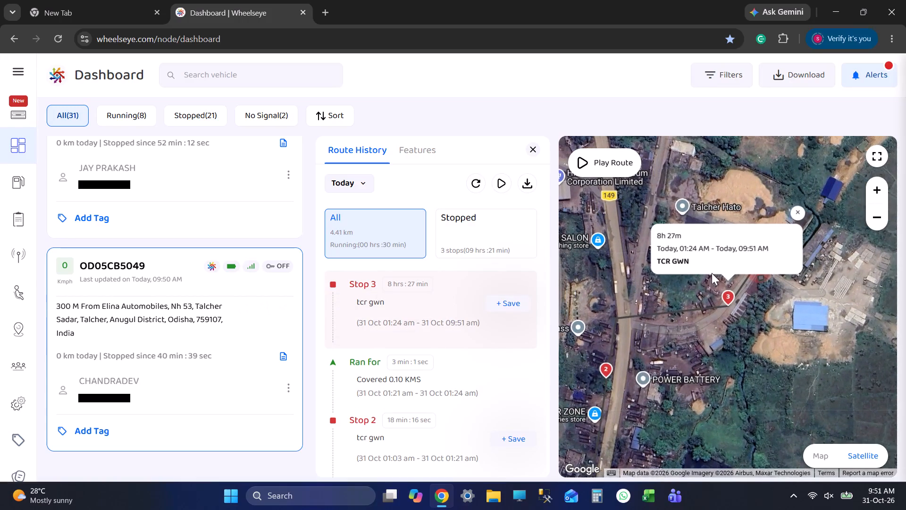
click(795, 216)
scroll(251, 331, down, 3)
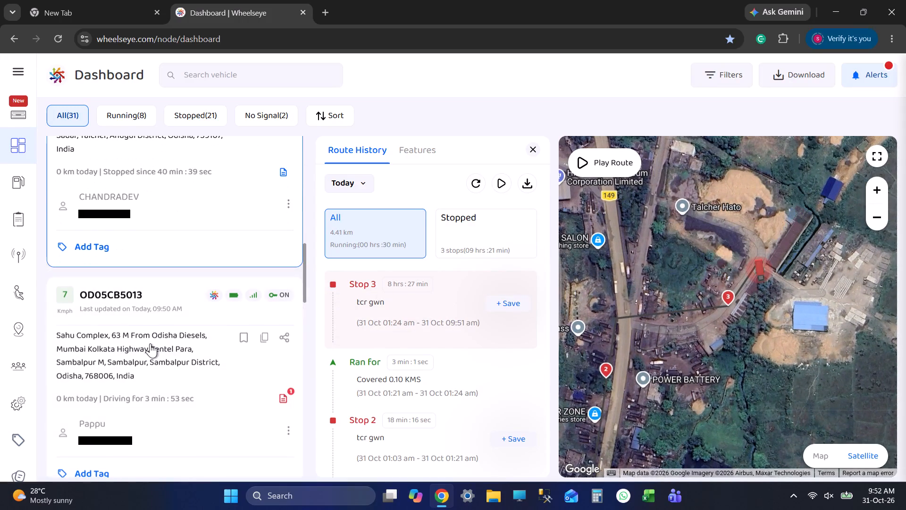
click(150, 343)
drag(745, 206, 777, 268)
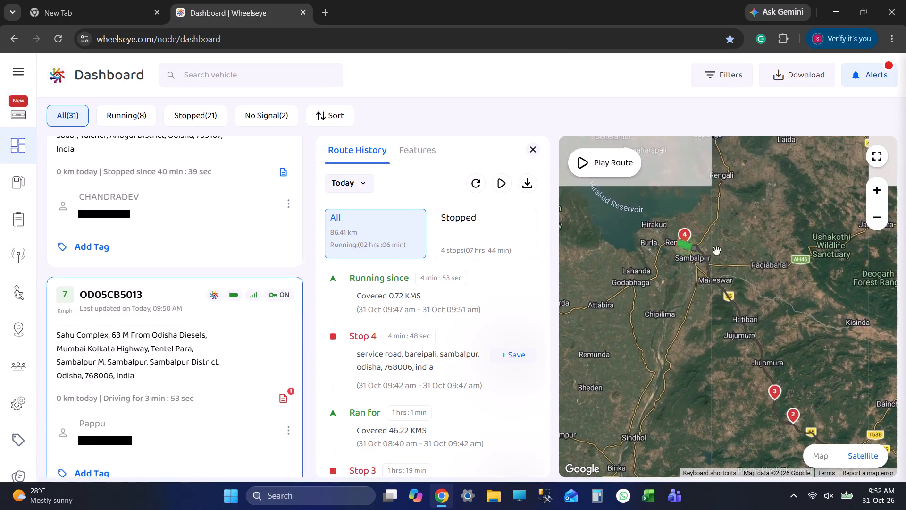
scroll(714, 246, up, 8)
scroll(636, 249, up, 3)
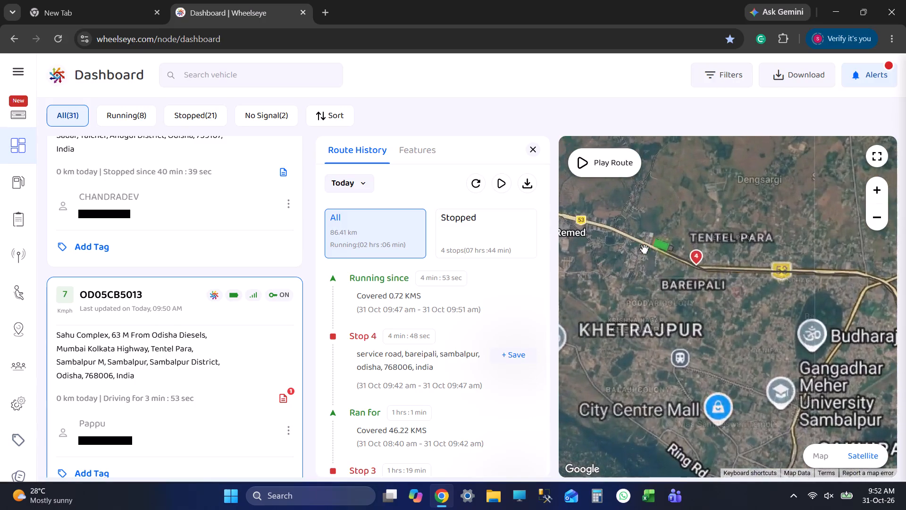
scroll(648, 249, up, 8)
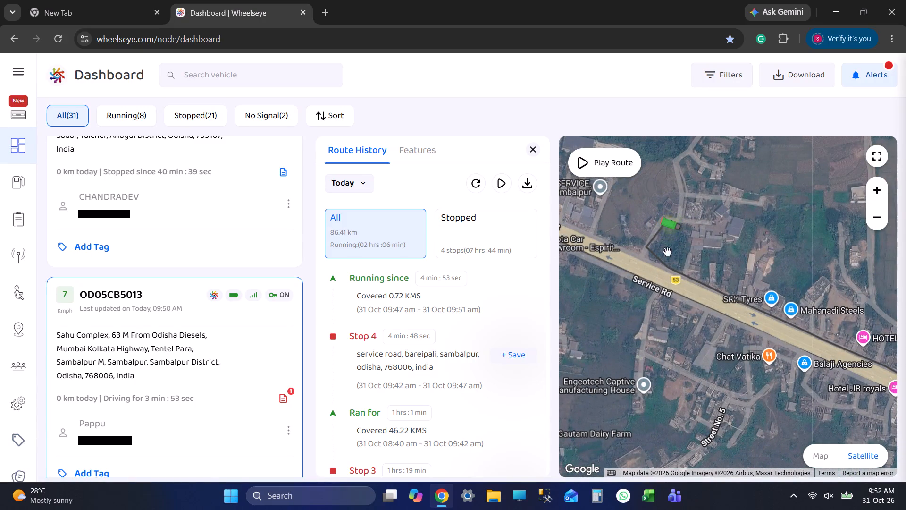
scroll(687, 234, up, 3)
scroll(663, 205, down, 3)
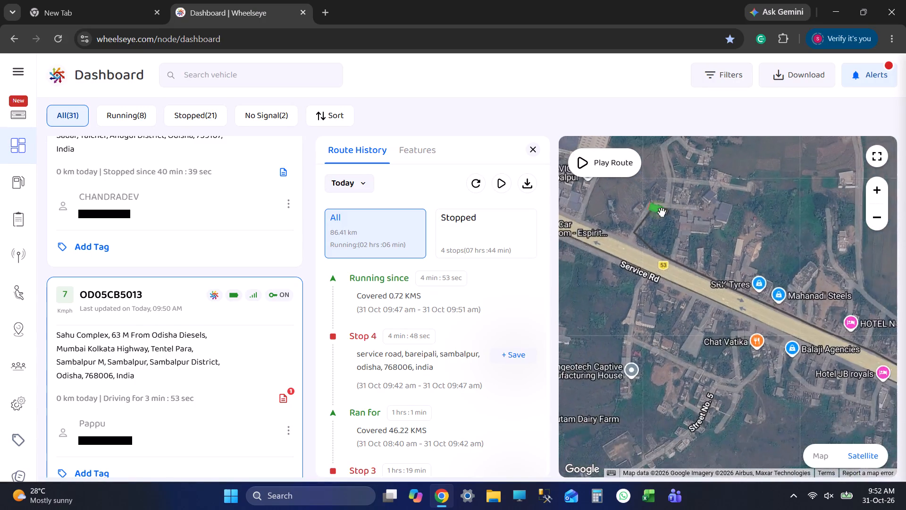
scroll(662, 215, down, 4)
scroll(526, 372, down, 3)
click(424, 321)
scroll(424, 321, up, 1)
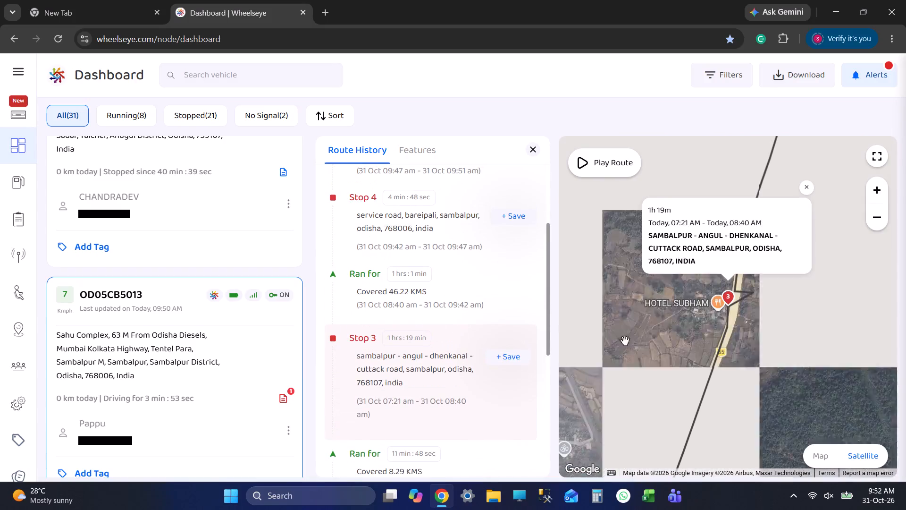
scroll(674, 345, down, 7)
scroll(674, 352, up, 1)
scroll(674, 352, down, 10)
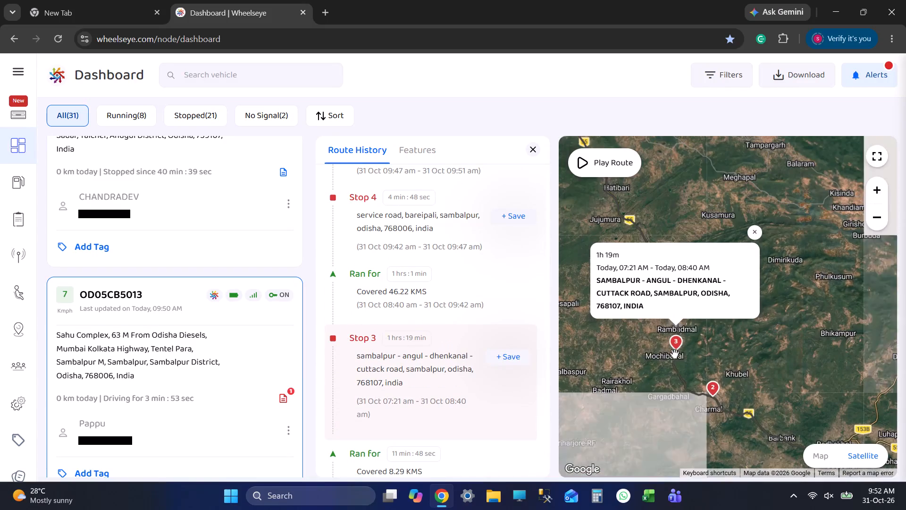
scroll(634, 357, down, 6)
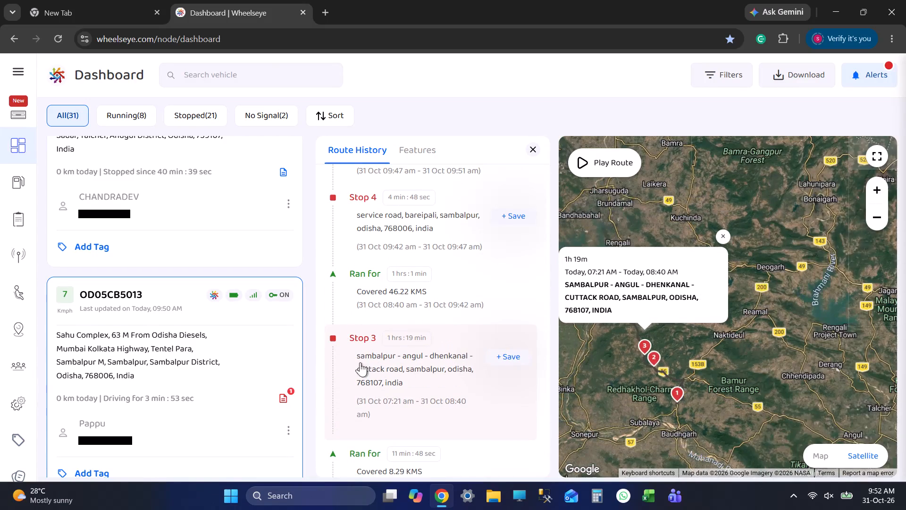
scroll(334, 361, up, 4)
scroll(181, 352, down, 4)
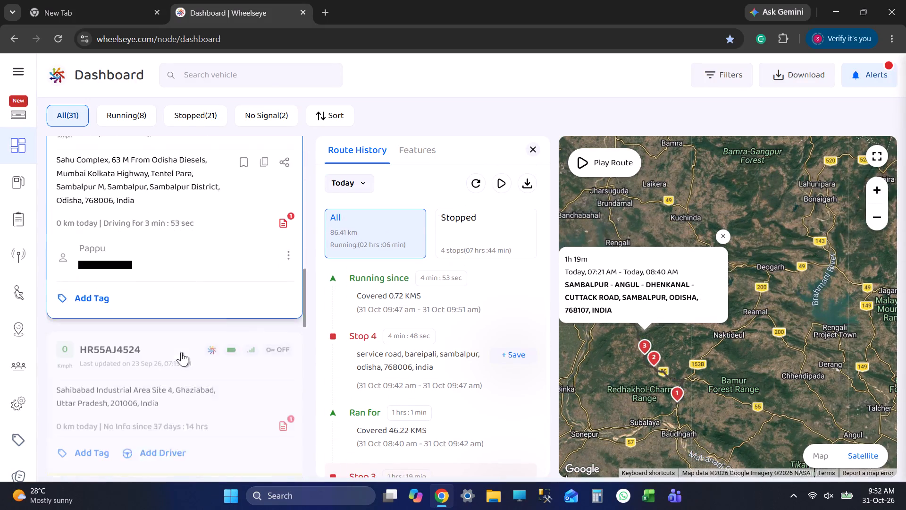
click(176, 337)
scroll(198, 337, down, 3)
click(182, 323)
scroll(182, 324, down, 4)
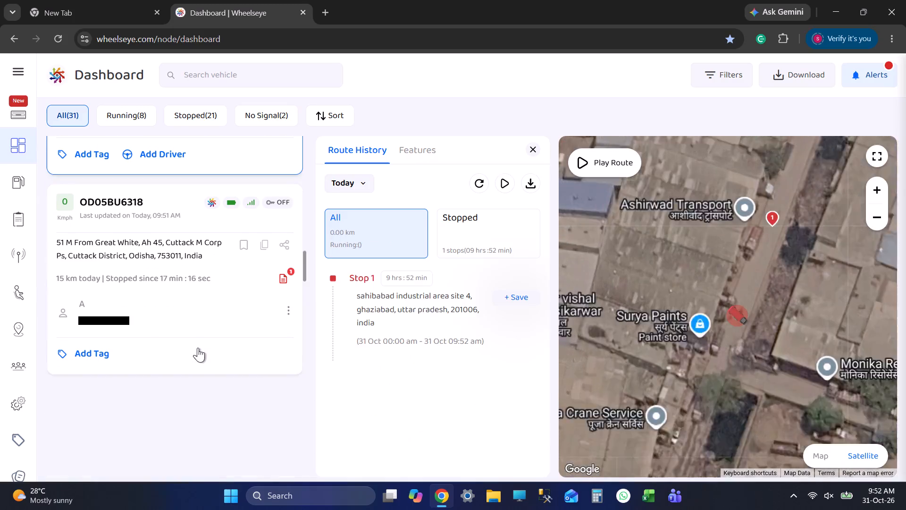
click(182, 318)
drag(716, 350, 764, 302)
scroll(643, 390, up, 3)
scroll(674, 347, up, 2)
scroll(705, 270, up, 3)
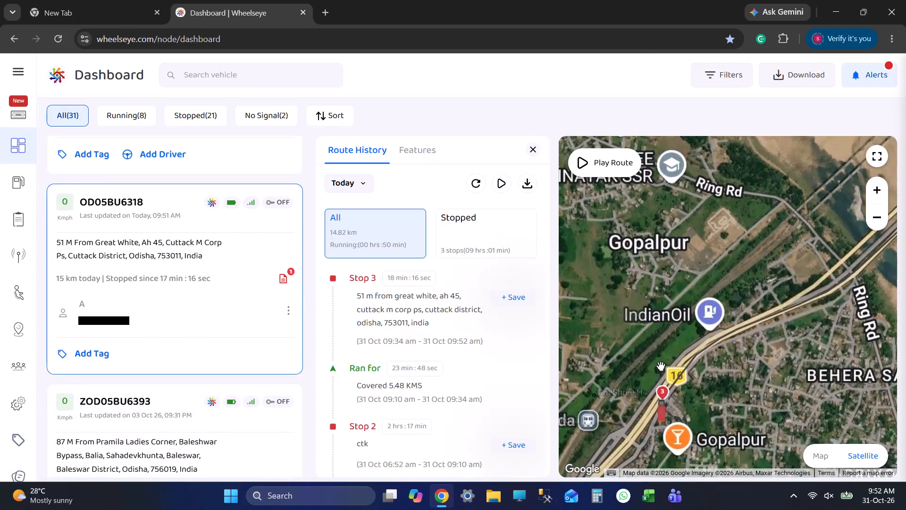
scroll(660, 368, up, 2)
drag(660, 368, 703, 255)
scroll(692, 330, up, 8)
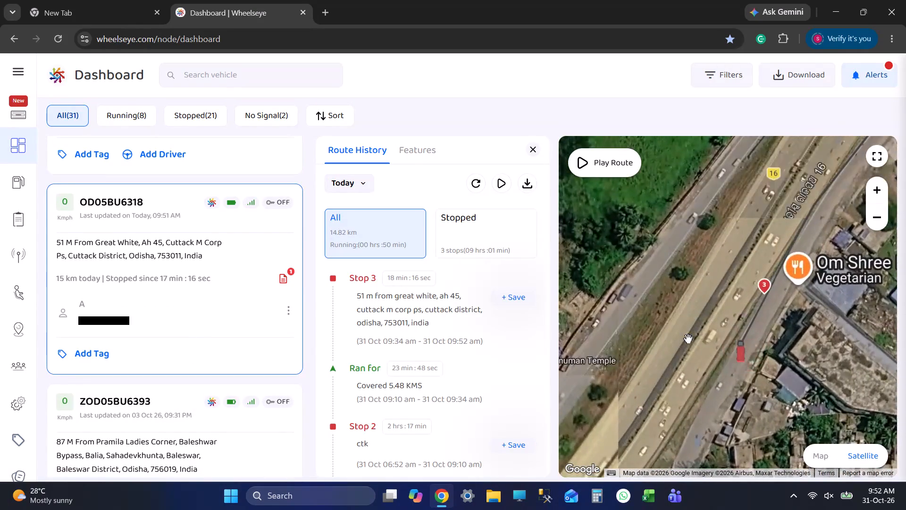
scroll(688, 339, down, 3)
click(406, 331)
scroll(780, 363, down, 5)
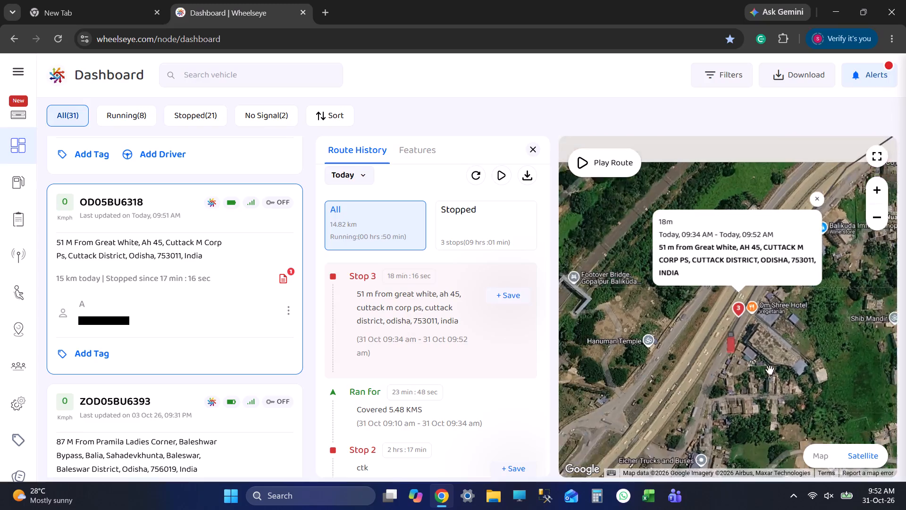
scroll(770, 370, down, 8)
scroll(770, 370, up, 3)
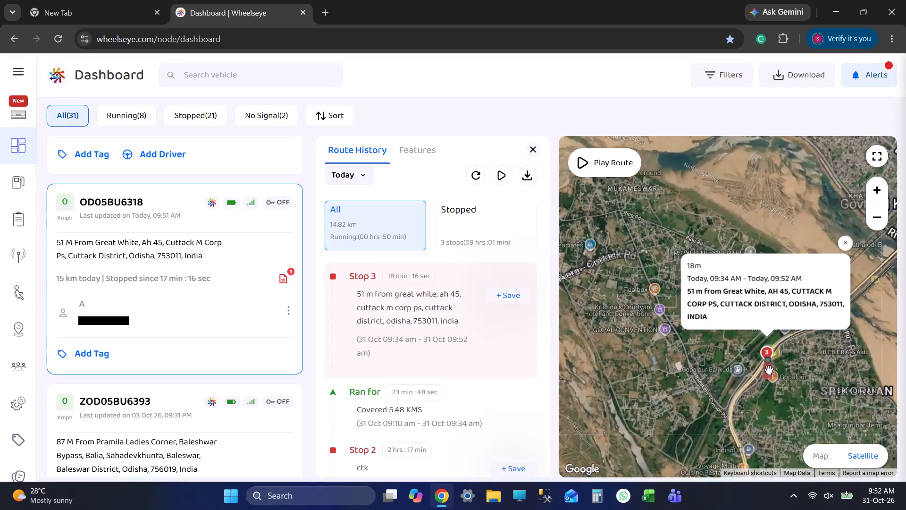
scroll(767, 371, up, 5)
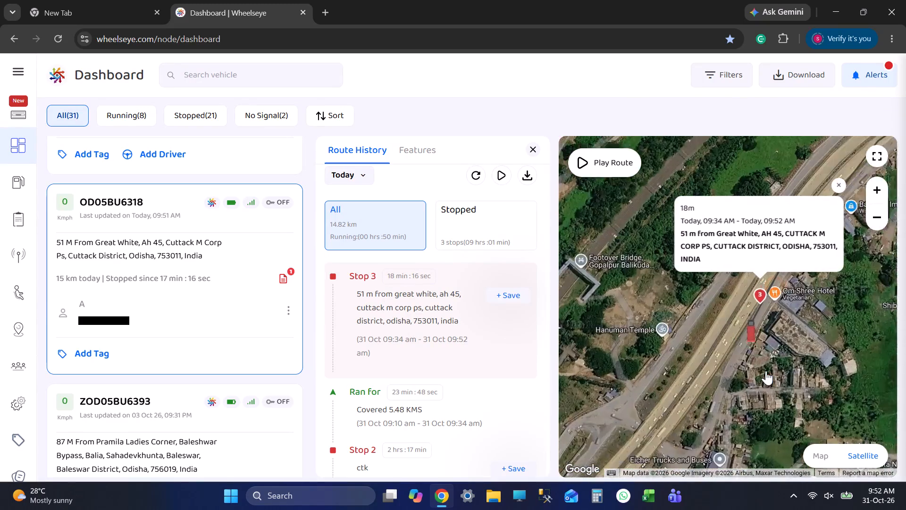
drag(766, 371, 695, 386)
scroll(715, 394, down, 1)
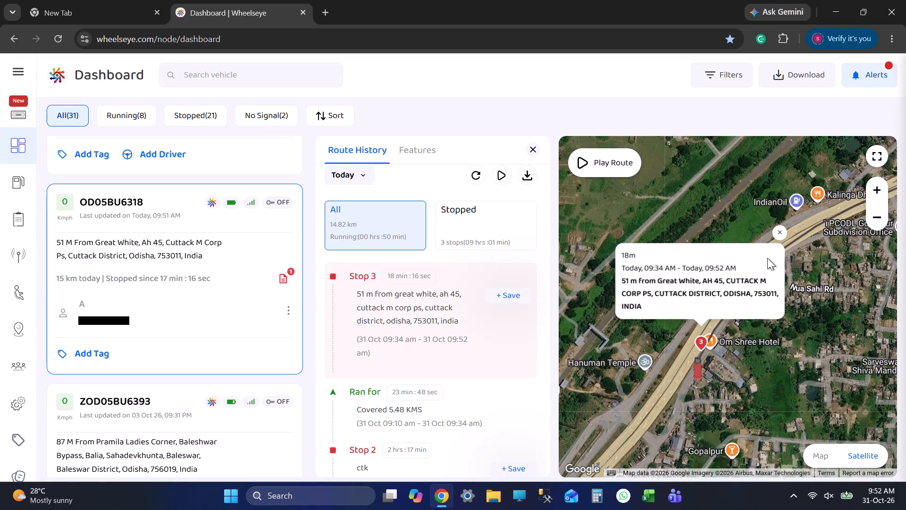
click(777, 236)
scroll(780, 280, down, 1)
scroll(779, 284, up, 1)
scroll(779, 284, down, 2)
drag(780, 287, 723, 322)
scroll(727, 322, down, 4)
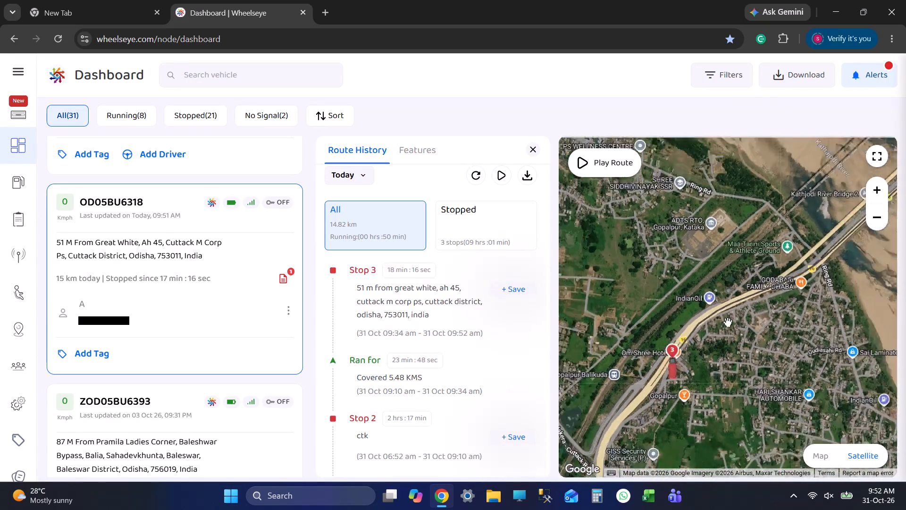
scroll(730, 322, down, 3)
scroll(720, 348, up, 2)
scroll(721, 348, down, 2)
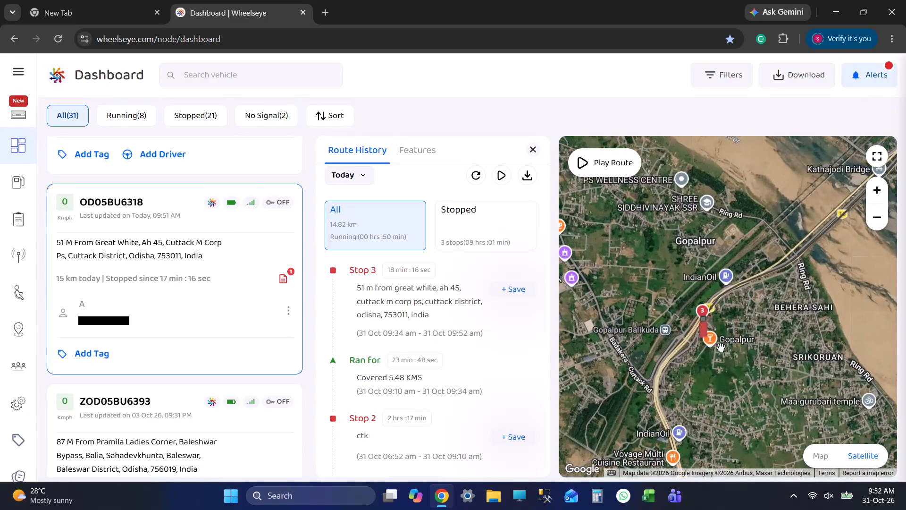
scroll(721, 348, down, 3)
scroll(737, 306, up, 3)
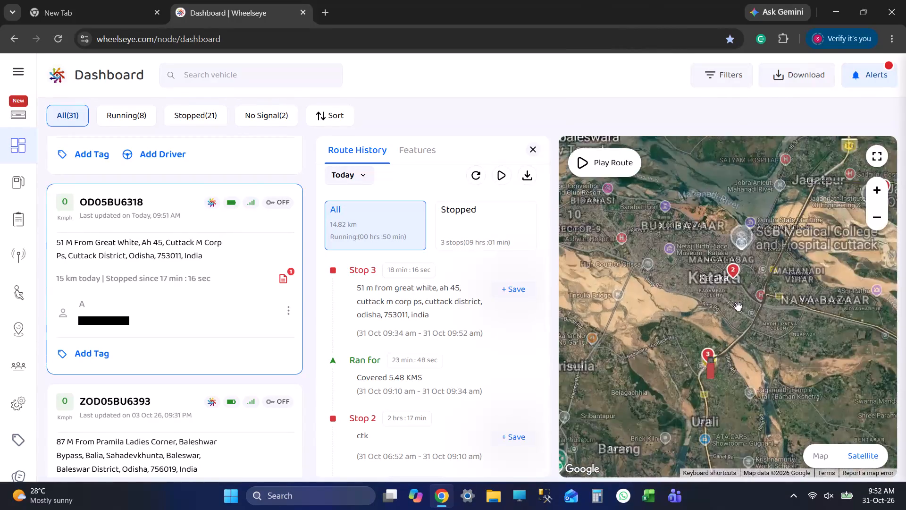
scroll(738, 306, up, 1)
drag(683, 353, 709, 194)
scroll(659, 283, up, 7)
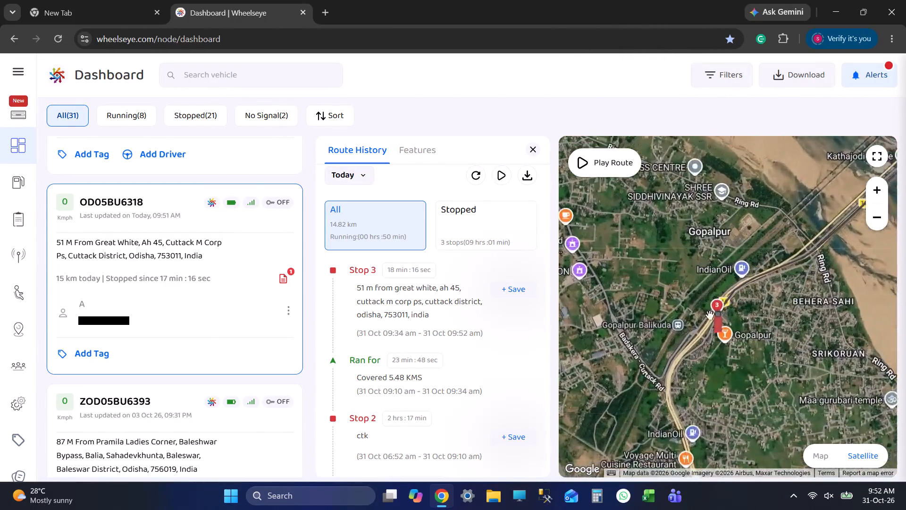
scroll(710, 315, up, 5)
drag(699, 333, 617, 238)
scroll(629, 283, up, 7)
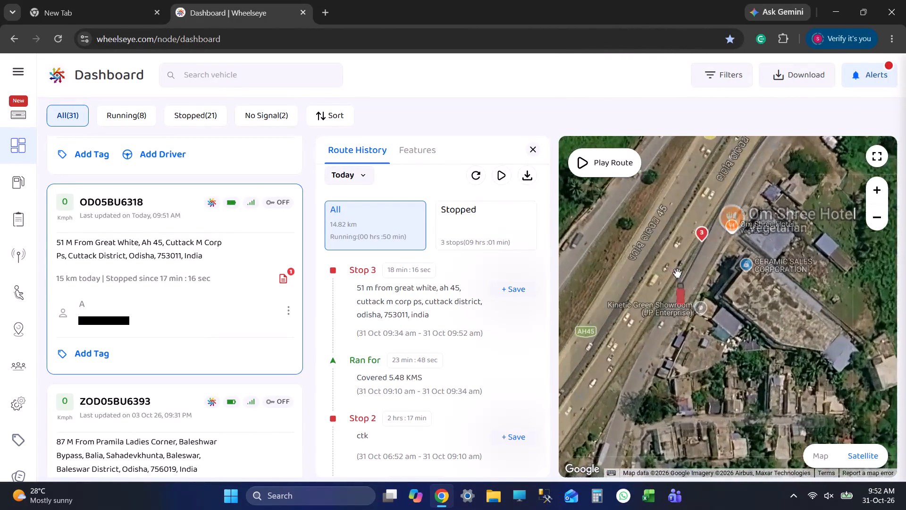
scroll(667, 275, up, 4)
scroll(666, 275, down, 14)
scroll(666, 275, up, 1)
scroll(666, 275, down, 2)
scroll(666, 275, up, 12)
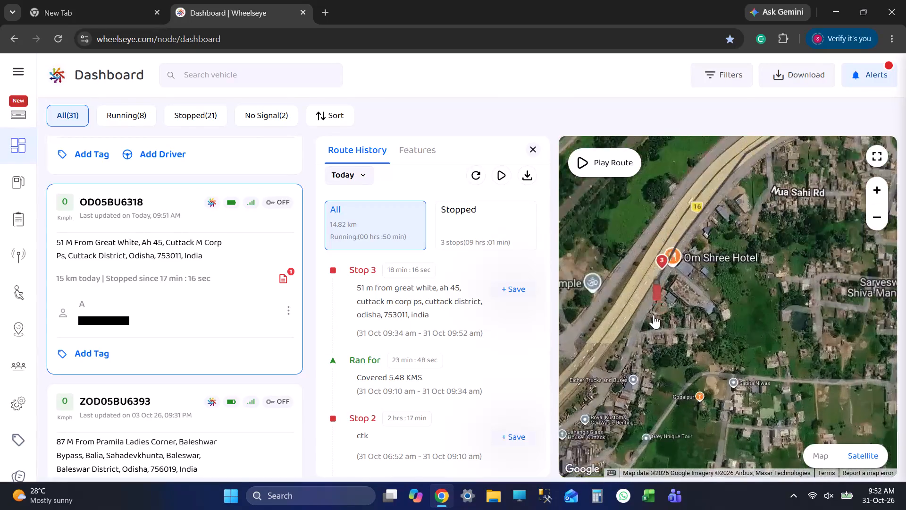
scroll(654, 314, up, 4)
drag(646, 280, 697, 333)
scroll(680, 274, up, 4)
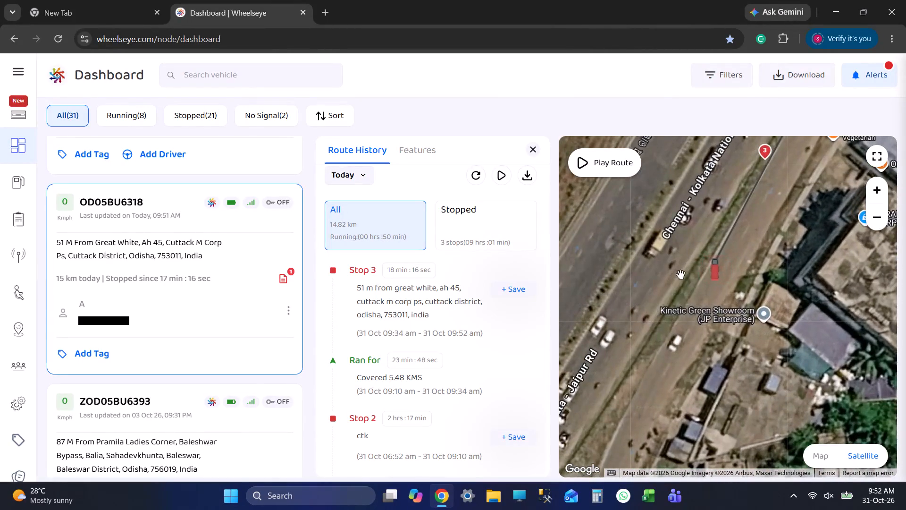
scroll(680, 274, down, 20)
scroll(680, 274, down, 7)
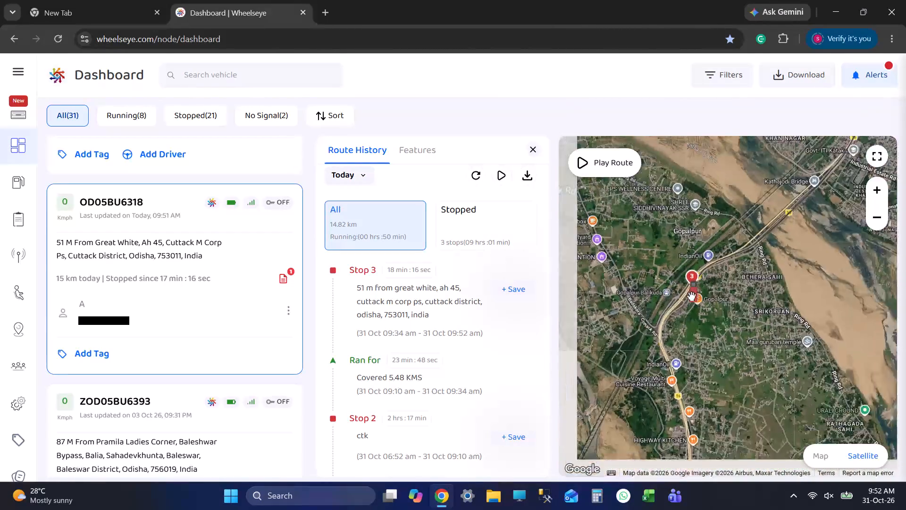
scroll(691, 296, down, 9)
scroll(455, 374, down, 3)
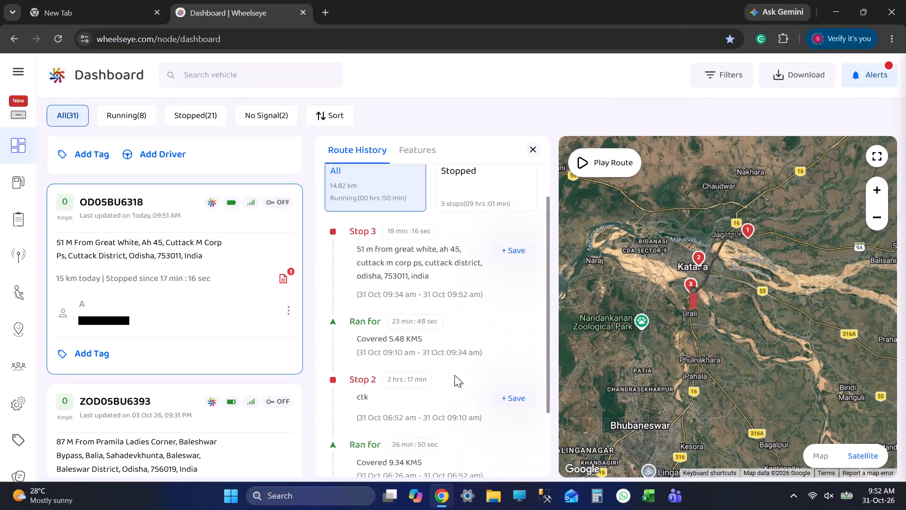
click(431, 333)
scroll(431, 333, up, 3)
click(435, 319)
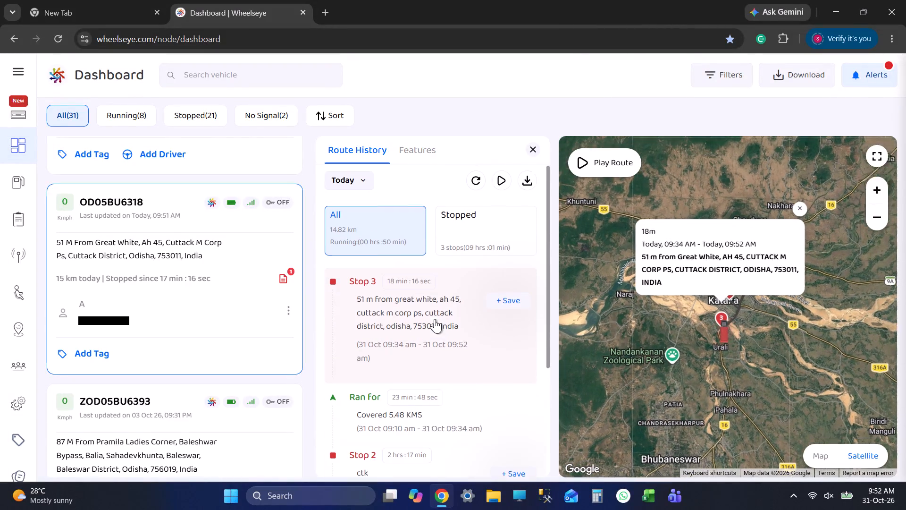
scroll(724, 303, up, 13)
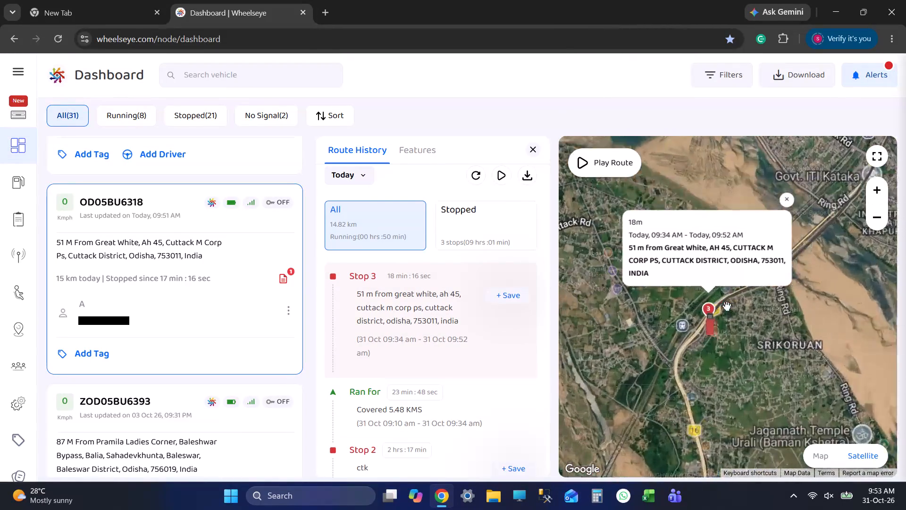
scroll(717, 321, up, 12)
scroll(682, 340, up, 1)
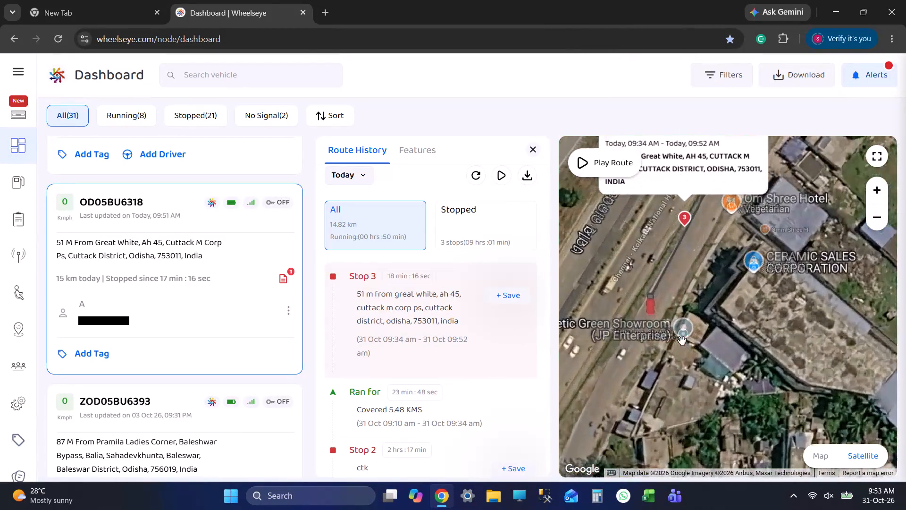
drag(682, 340, 755, 359)
scroll(190, 357, down, 2)
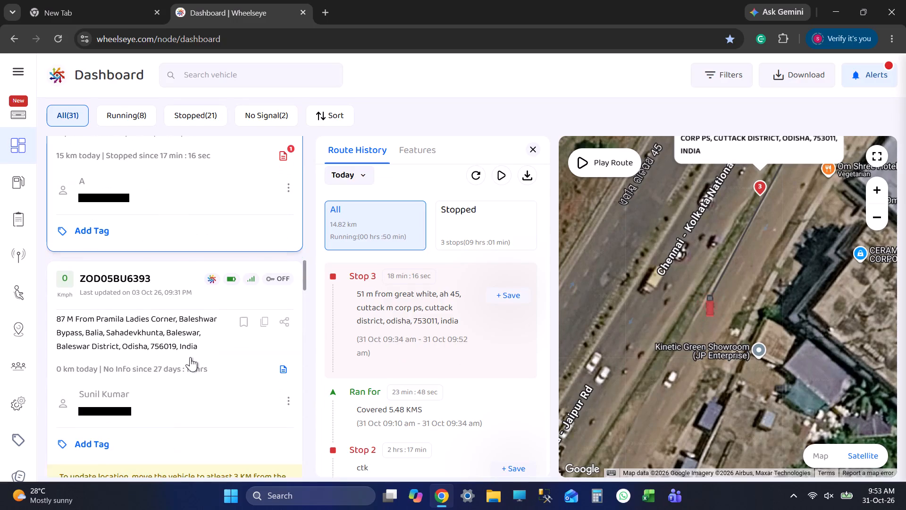
click(174, 350)
scroll(174, 350, down, 4)
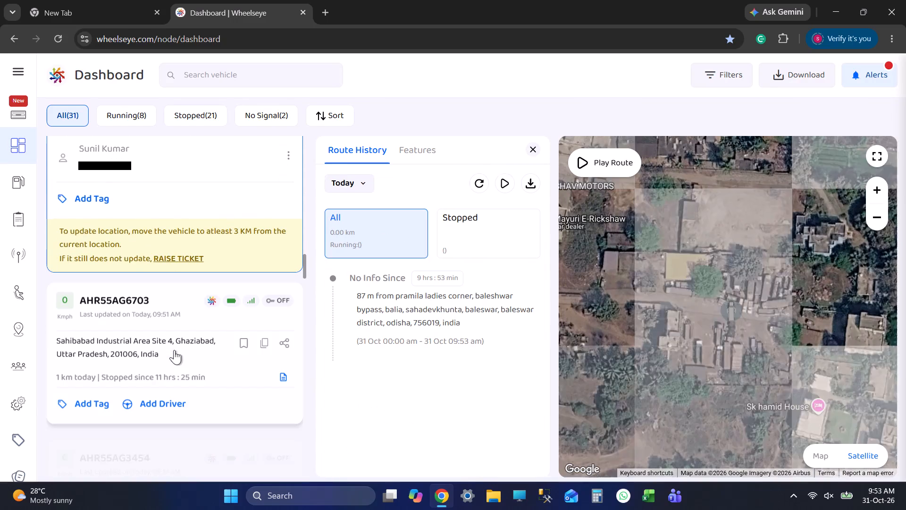
click(163, 346)
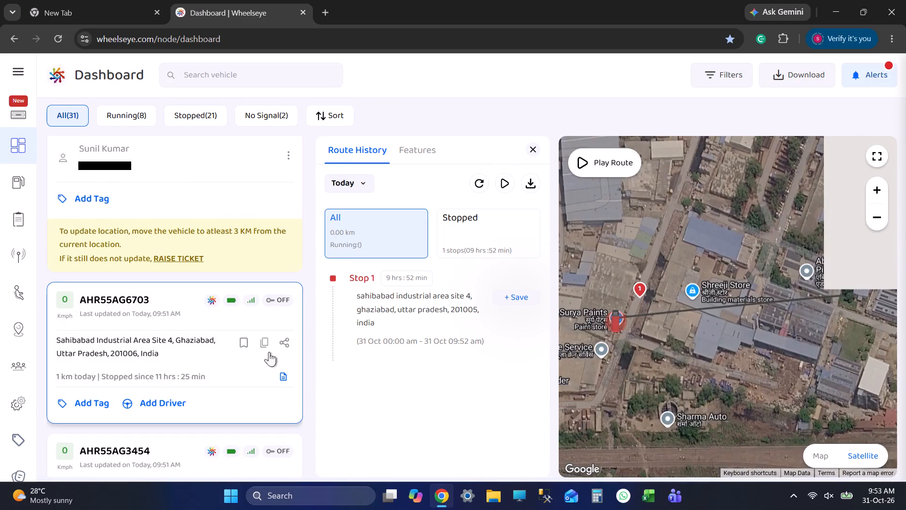
scroll(703, 377, down, 11)
scroll(158, 344, down, 3)
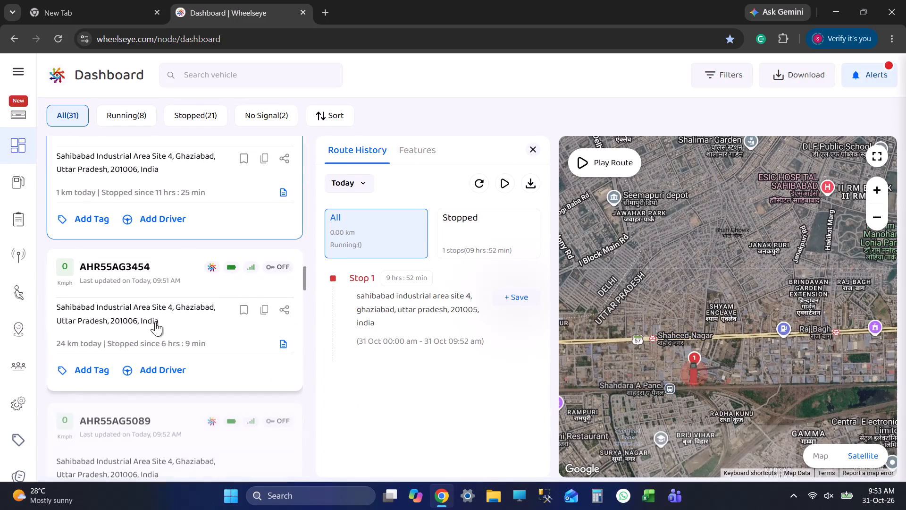
scroll(183, 354, down, 2)
scroll(176, 334, up, 2)
scroll(176, 334, down, 3)
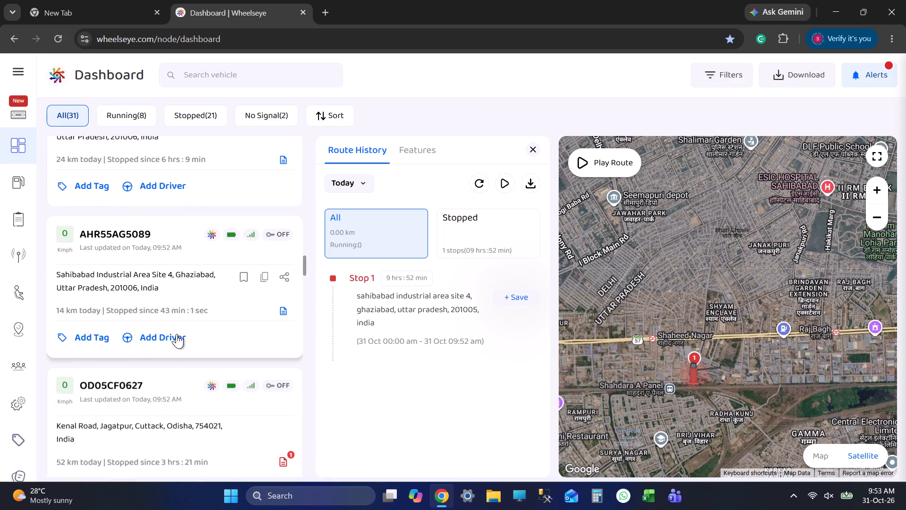
scroll(155, 362, down, 3)
click(165, 280)
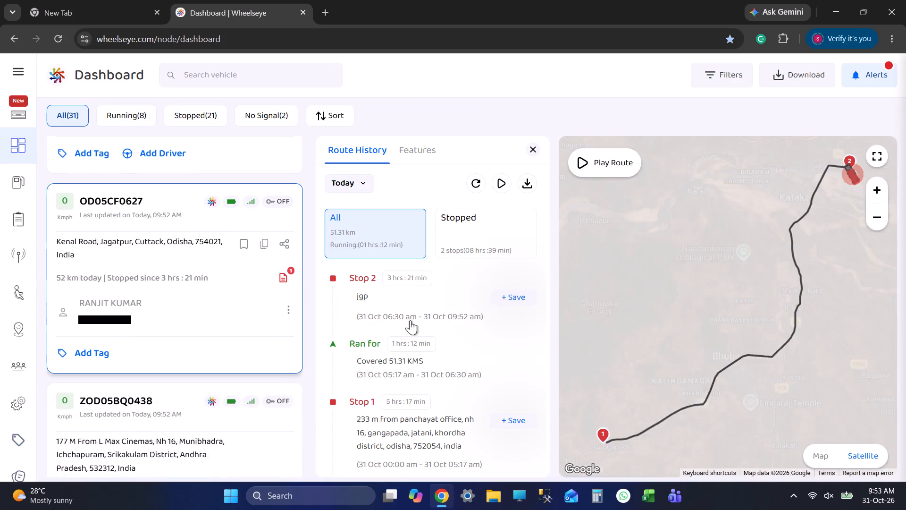
drag(751, 268, 709, 316)
scroll(792, 234, up, 12)
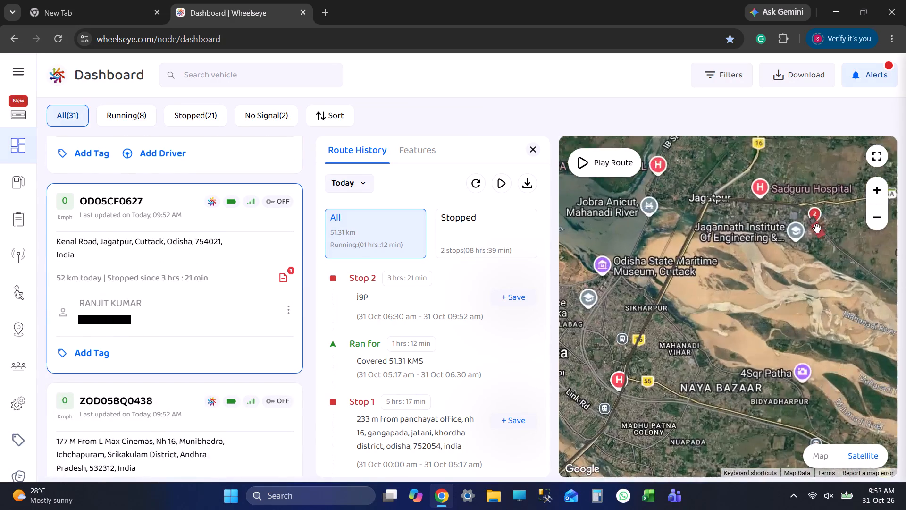
scroll(817, 228, up, 4)
scroll(820, 232, down, 1)
scroll(820, 232, up, 3)
drag(820, 232, 791, 319)
scroll(244, 377, down, 4)
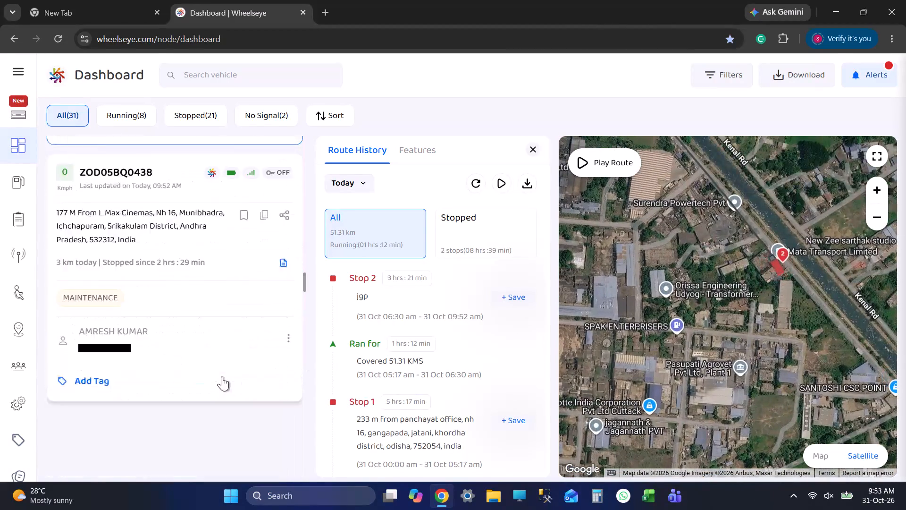
scroll(212, 319, up, 2)
click(184, 326)
drag(678, 339, 729, 251)
scroll(729, 251, up, 3)
scroll(205, 326, down, 3)
scroll(205, 326, up, 2)
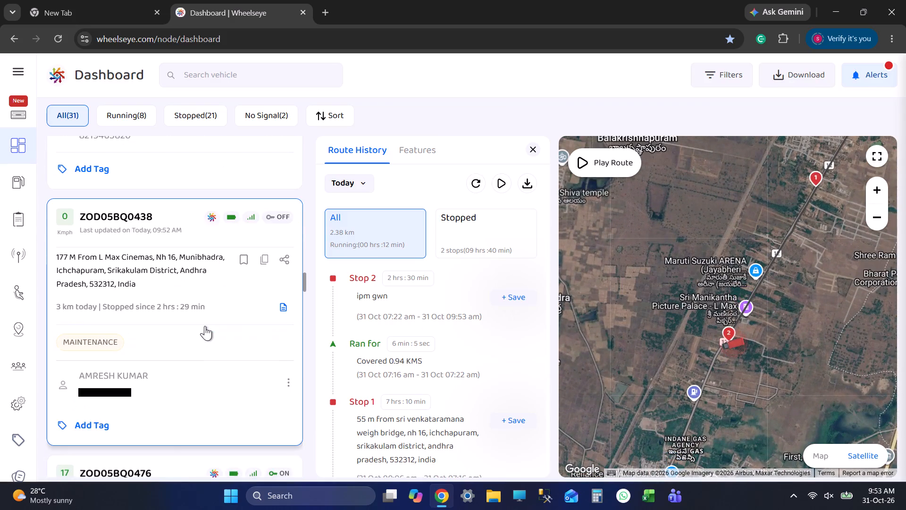
scroll(205, 326, down, 4)
click(188, 298)
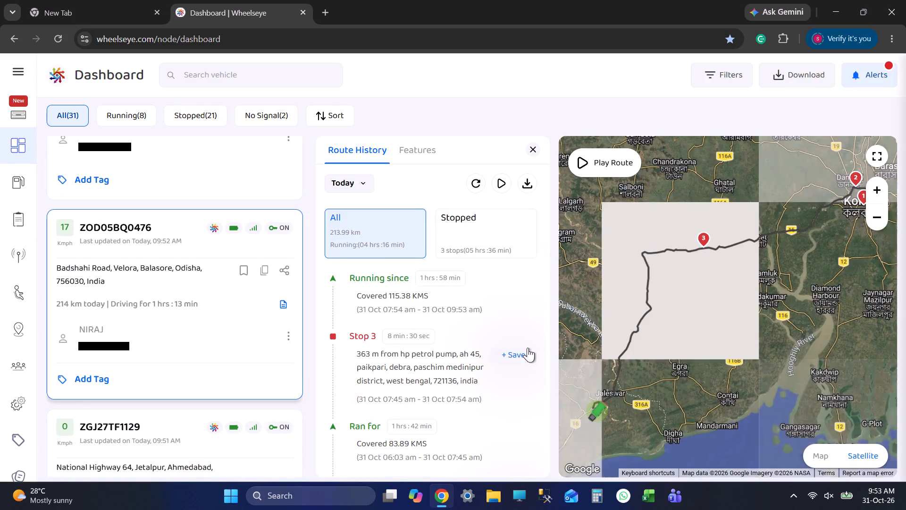
drag(686, 381, 742, 283)
scroll(651, 295, up, 2)
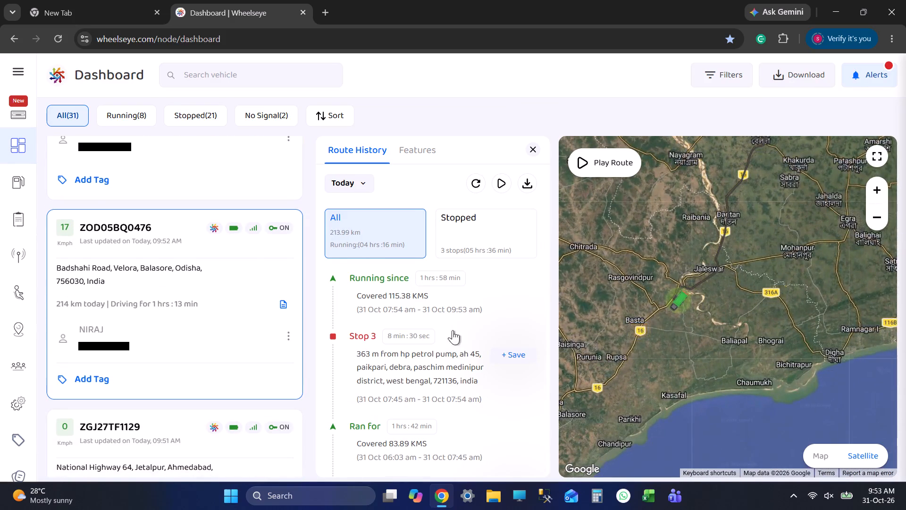
scroll(646, 309, down, 5)
scroll(243, 333, down, 3)
click(206, 313)
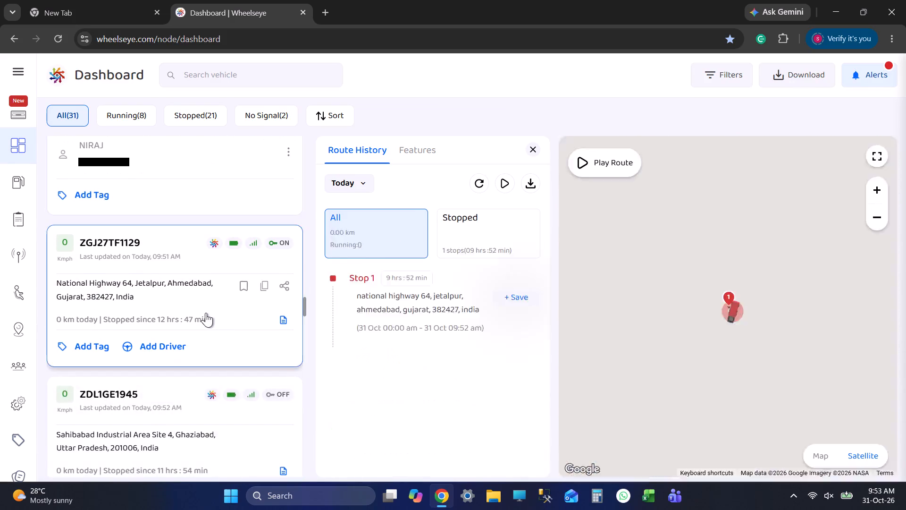
scroll(212, 366, down, 2)
scroll(675, 340, down, 4)
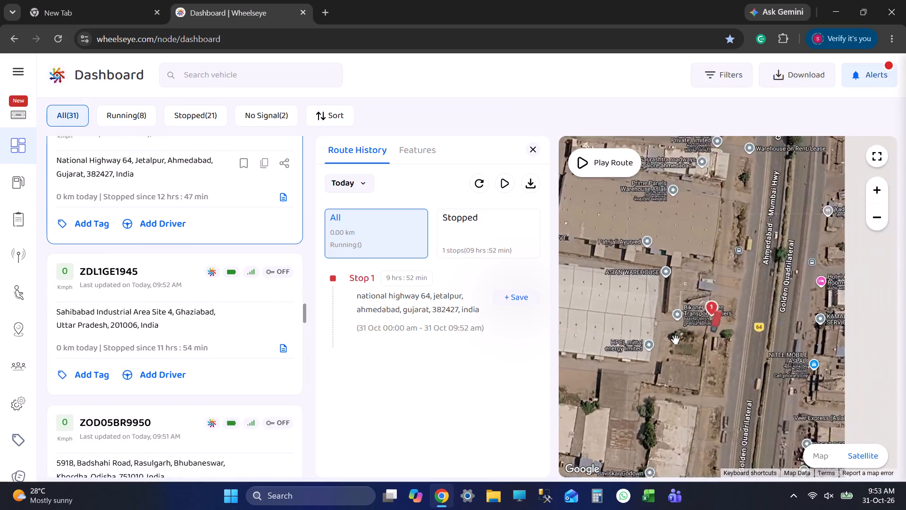
scroll(675, 340, down, 4)
scroll(192, 339, up, 3)
scroll(192, 339, down, 4)
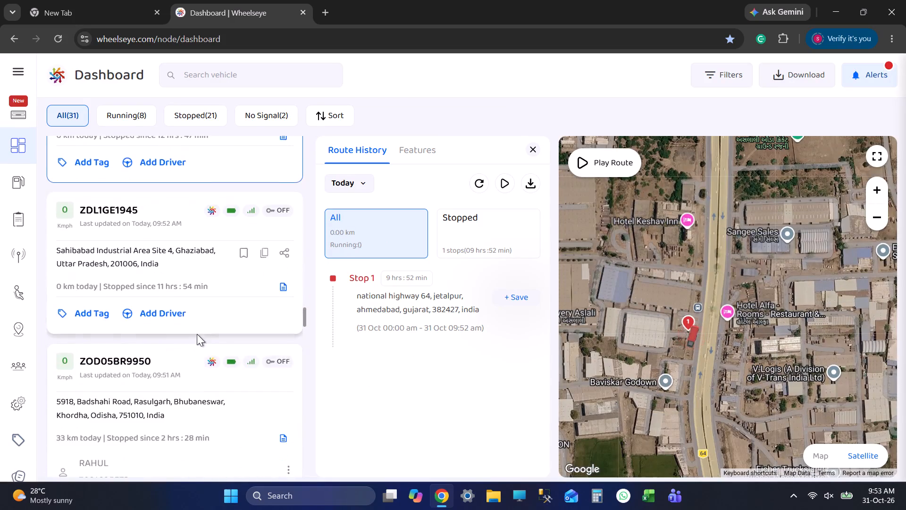
scroll(197, 334, down, 2)
click(198, 306)
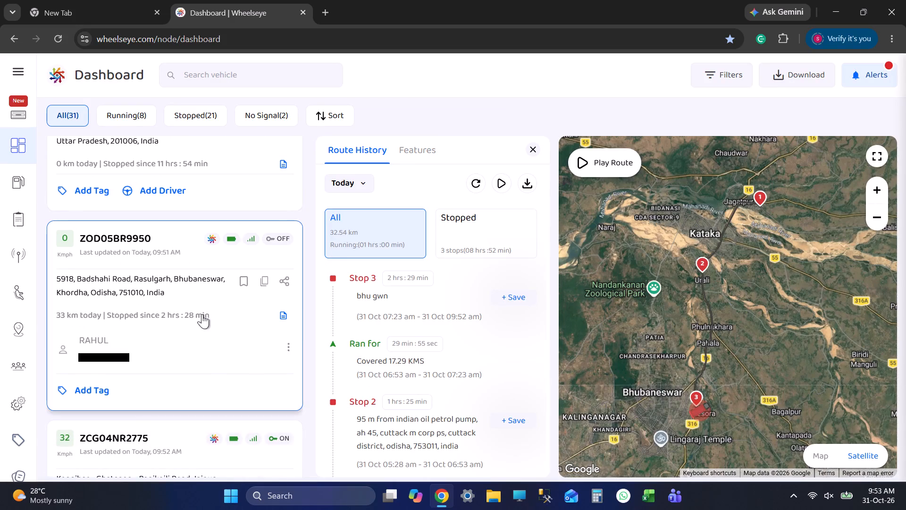
scroll(203, 318, down, 3)
click(380, 399)
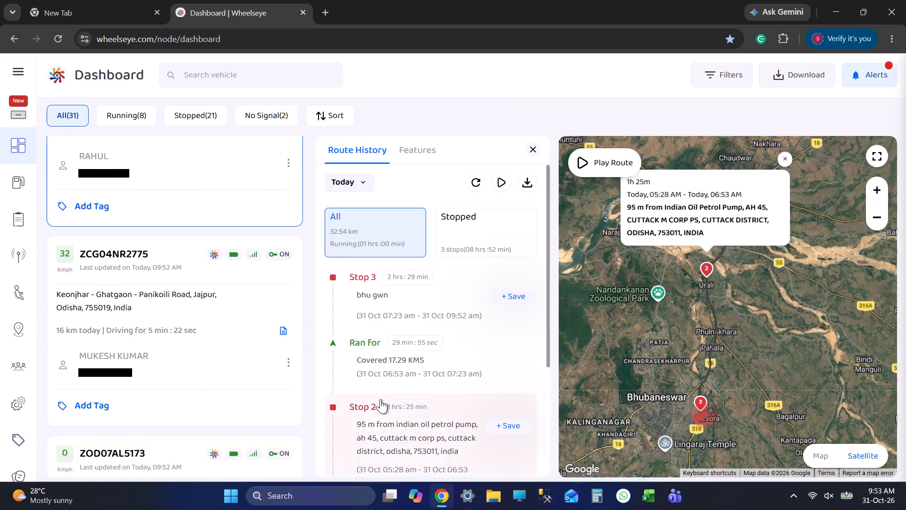
scroll(768, 314, up, 4)
scroll(646, 287, up, 10)
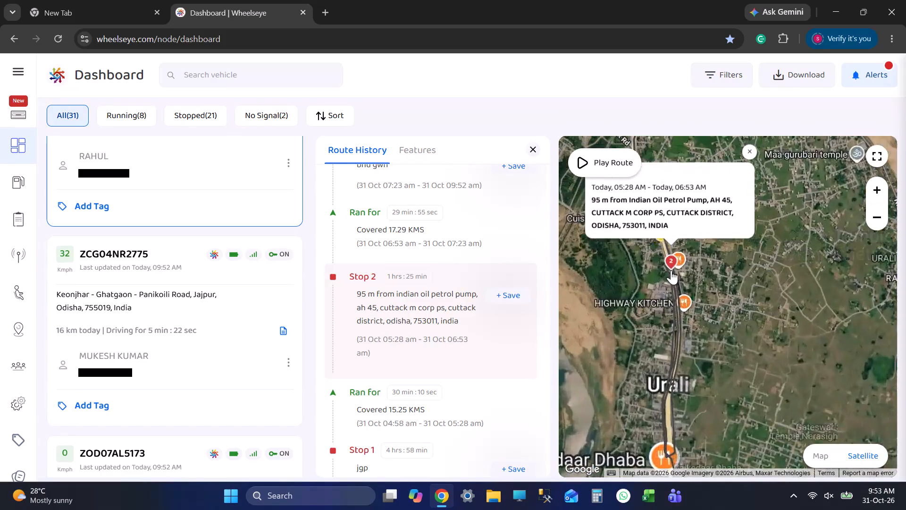
scroll(671, 270, up, 1)
scroll(671, 271, down, 8)
scroll(196, 362, down, 1)
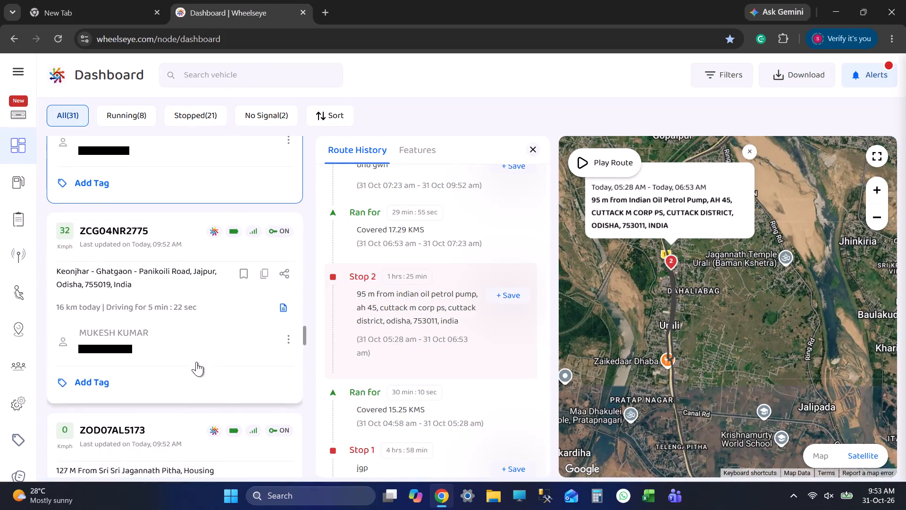
click(182, 318)
drag(637, 277, 694, 309)
scroll(694, 310, down, 3)
click(401, 348)
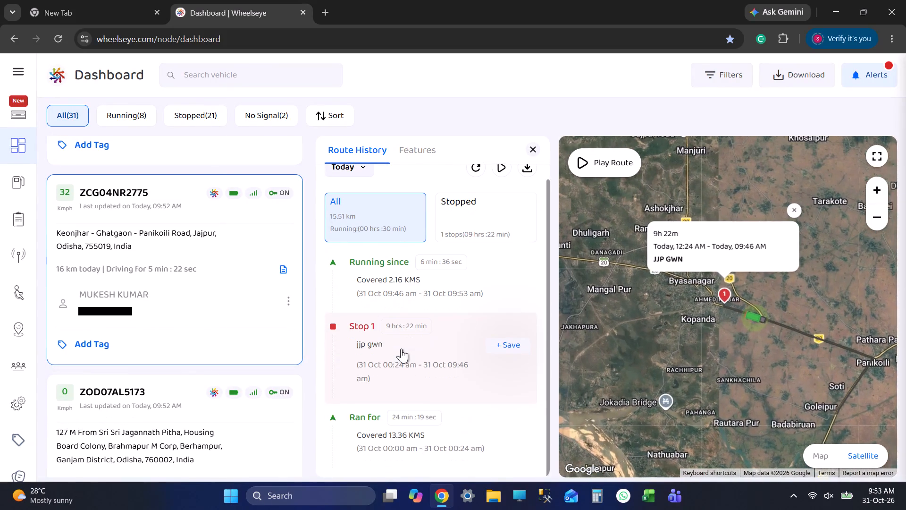
scroll(184, 363, down, 2)
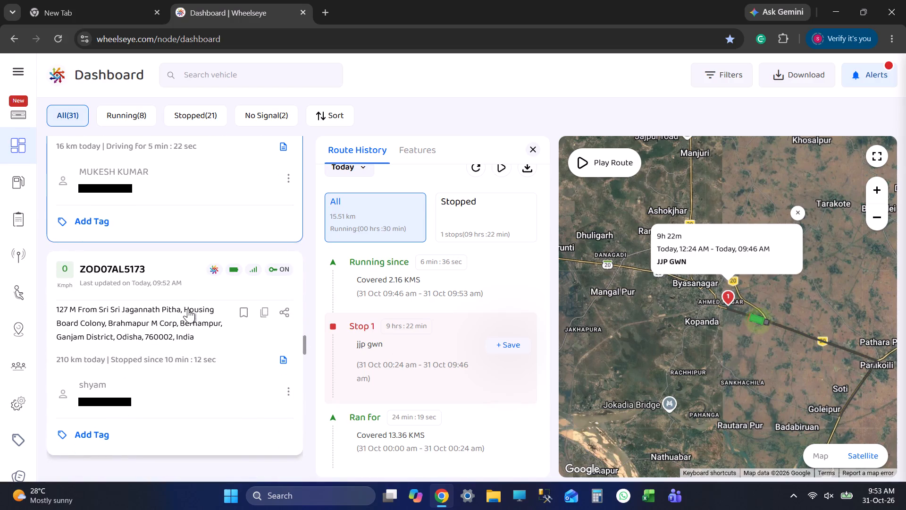
click(188, 308)
drag(609, 349, 687, 273)
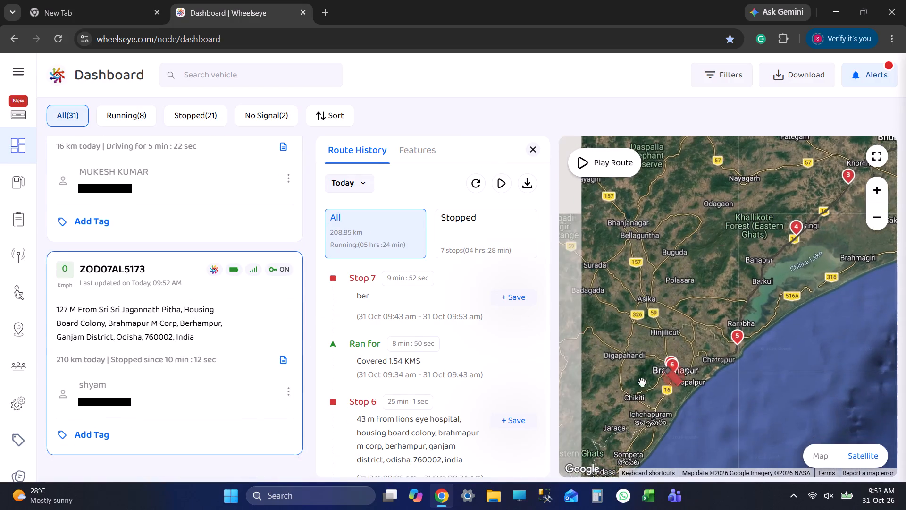
scroll(643, 383, up, 6)
scroll(688, 372, up, 2)
scroll(789, 353, up, 5)
drag(809, 349, 764, 351)
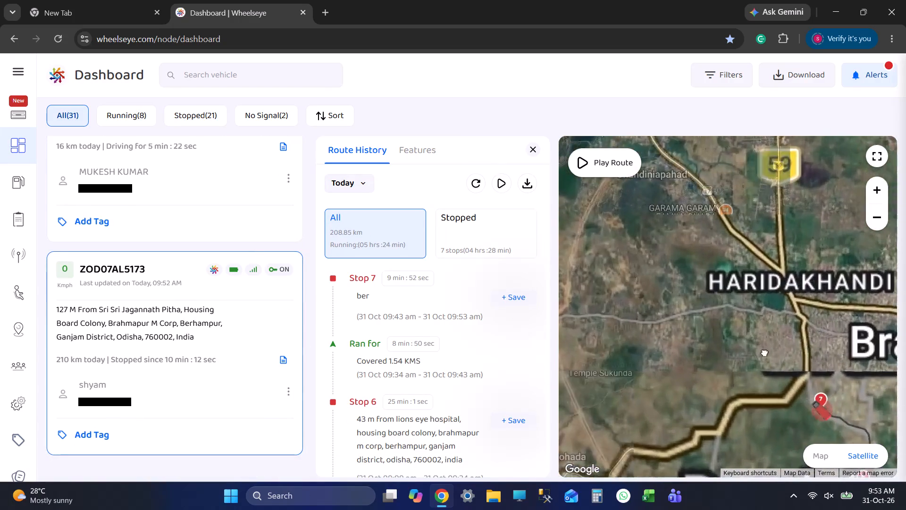
drag(764, 351, 713, 306)
scroll(741, 335, up, 2)
scroll(741, 335, down, 9)
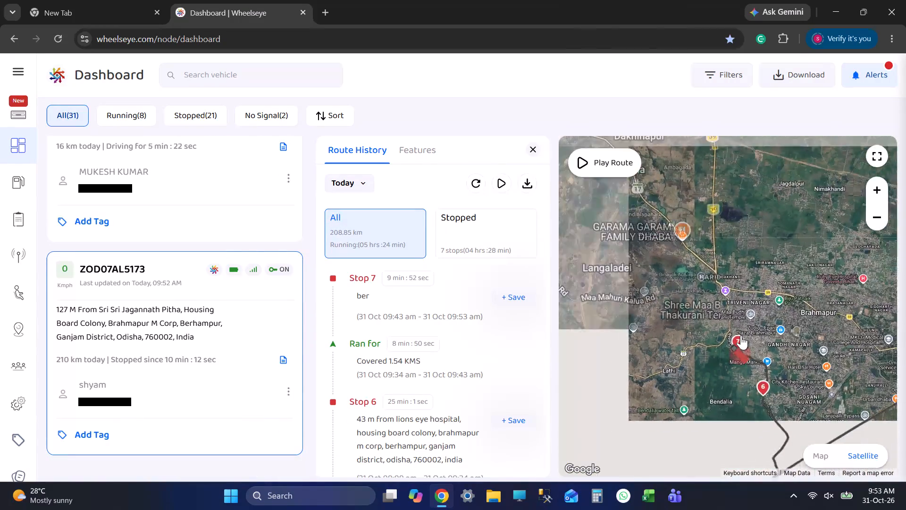
scroll(741, 335, down, 1)
scroll(160, 363, down, 4)
click(160, 330)
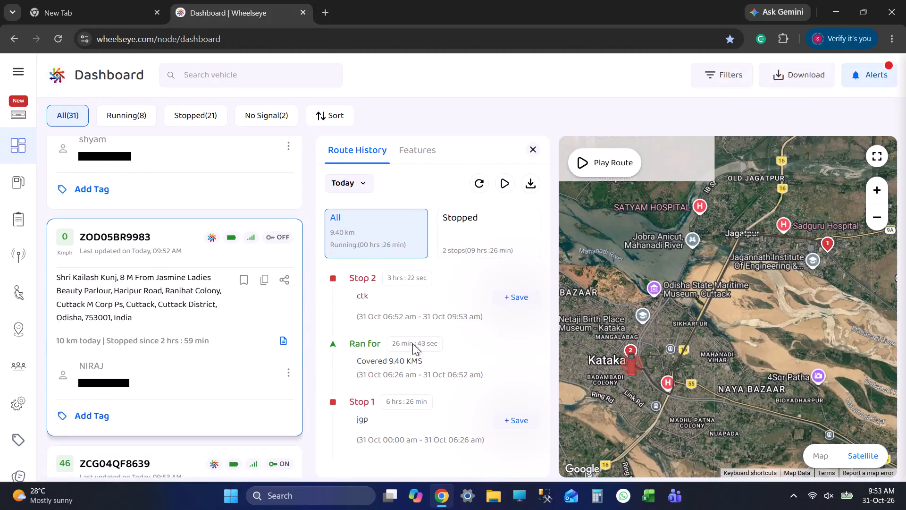
scroll(610, 360, up, 9)
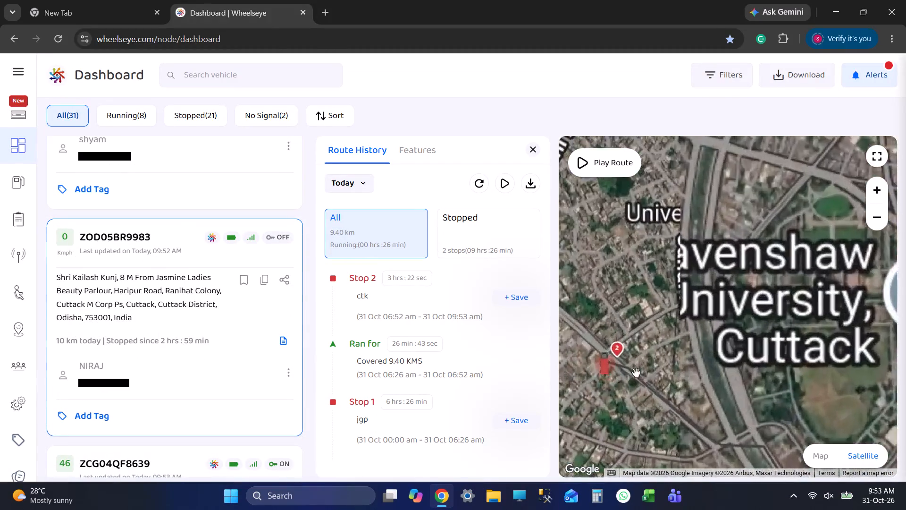
drag(636, 373, 725, 363)
scroll(669, 326, up, 4)
scroll(676, 326, down, 6)
scroll(676, 326, up, 1)
scroll(676, 326, down, 7)
scroll(182, 341, down, 4)
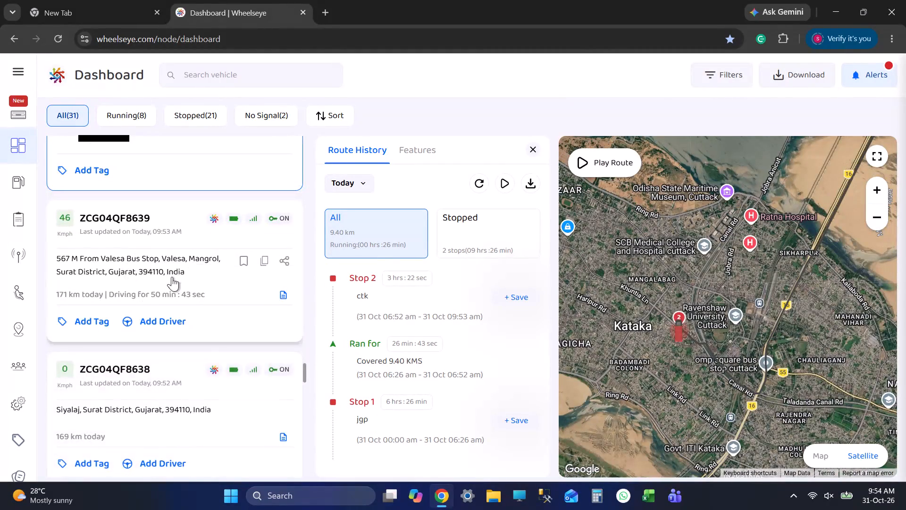
scroll(175, 299, down, 1)
scroll(179, 354, down, 2)
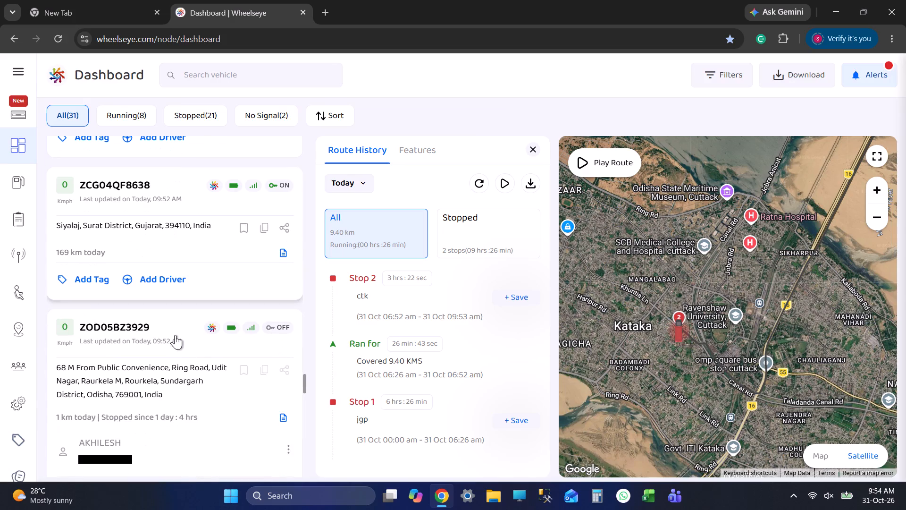
click(170, 365)
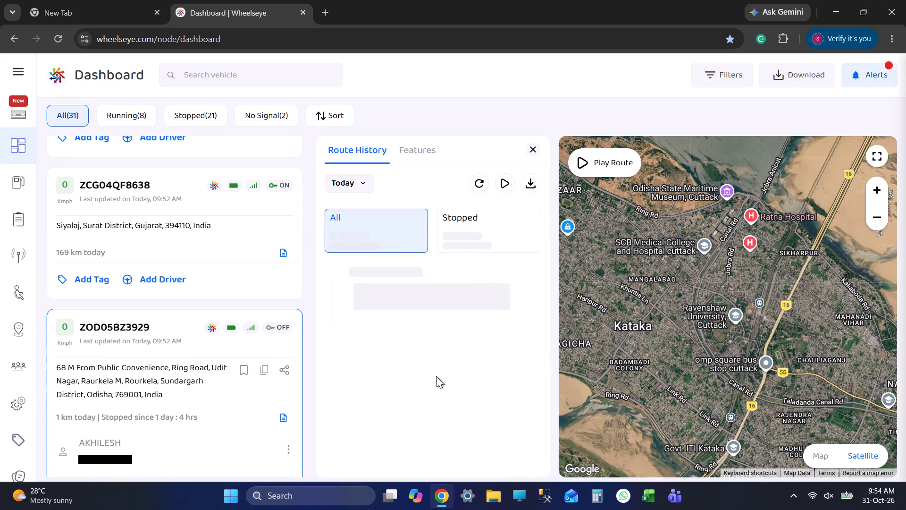
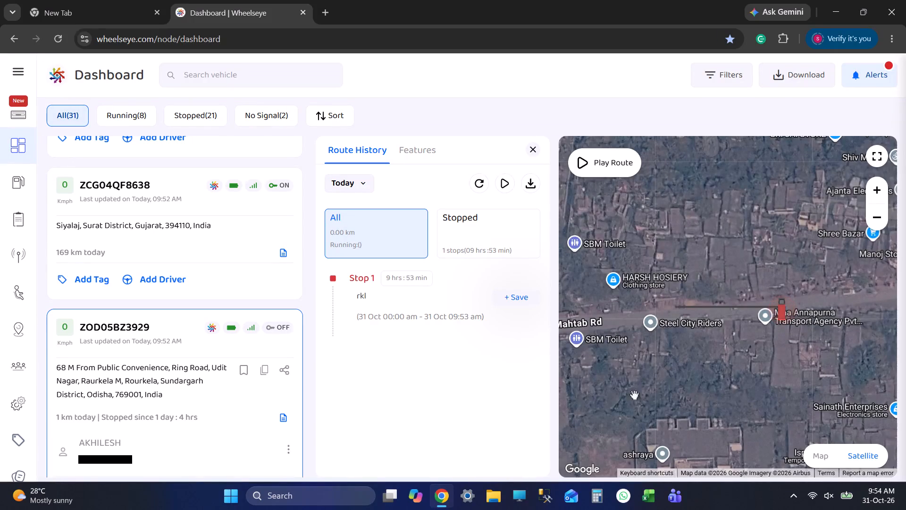
scroll(210, 373, down, 1)
scroll(207, 373, up, 1)
scroll(206, 374, down, 3)
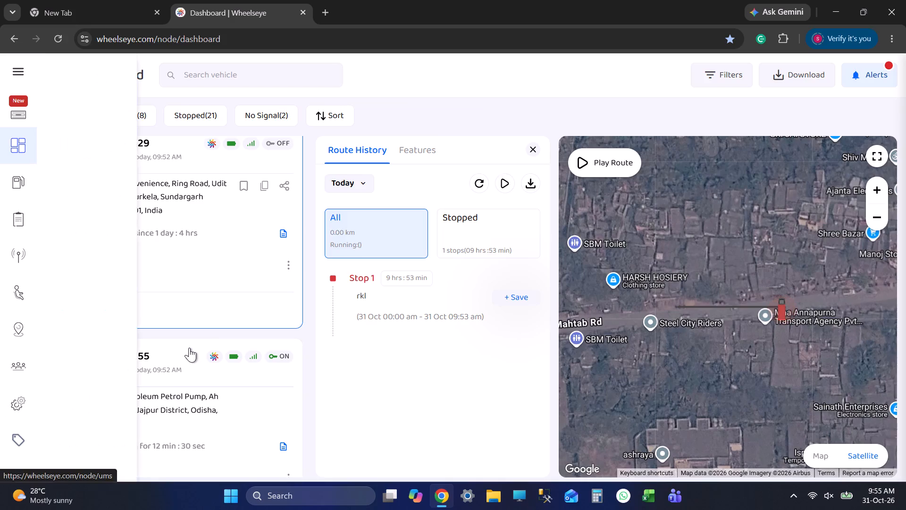
scroll(189, 373, down, 1)
click(168, 362)
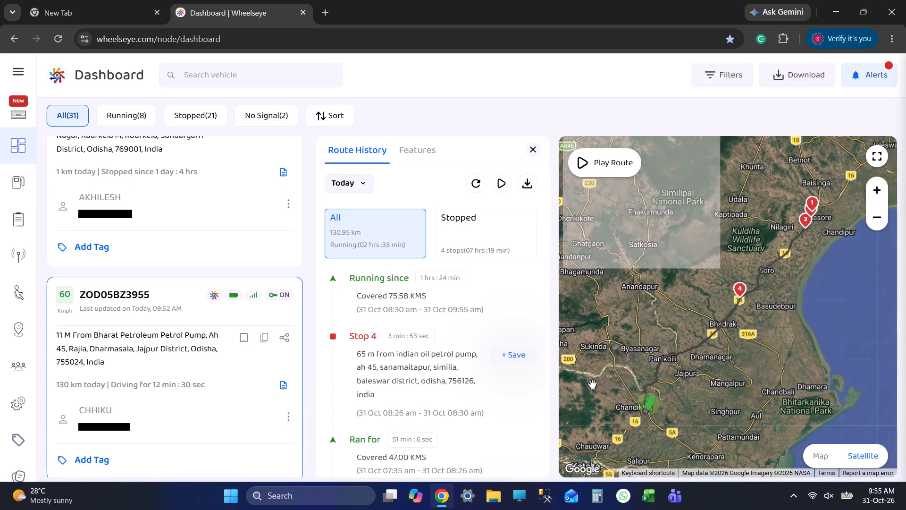
scroll(356, 401, down, 13)
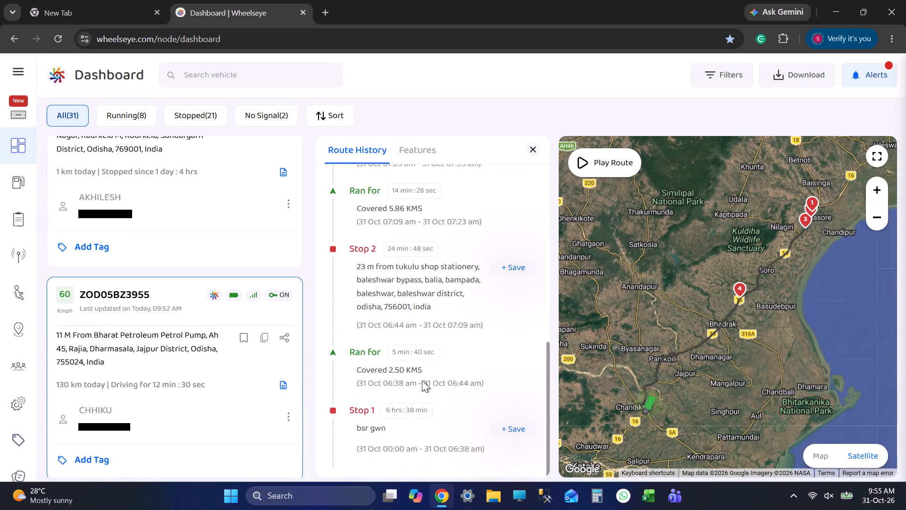
click(410, 419)
scroll(411, 416, up, 3)
click(413, 411)
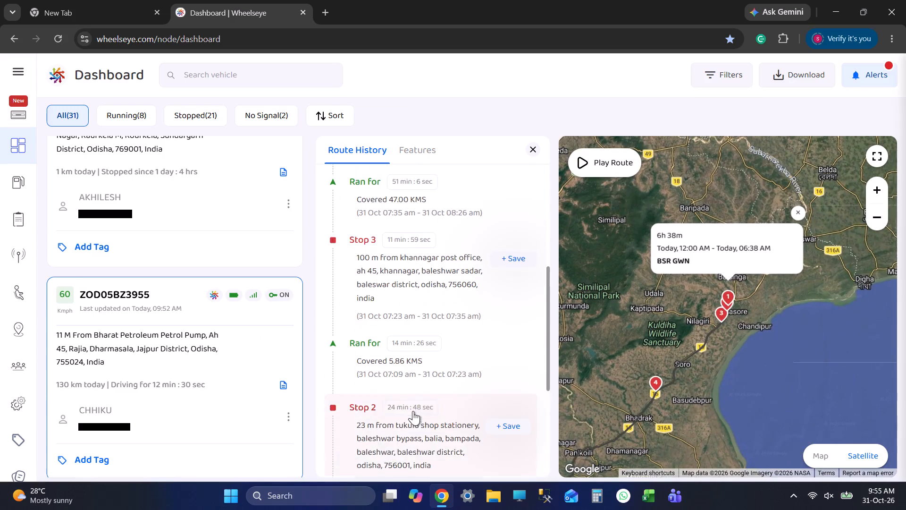
scroll(413, 411, up, 3)
scroll(428, 373, down, 10)
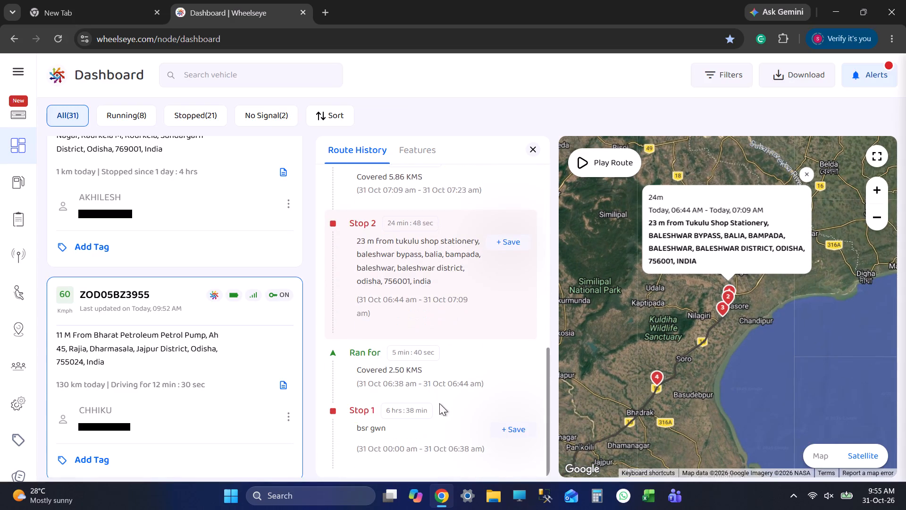
click(438, 408)
scroll(438, 408, up, 2)
scroll(438, 408, down, 3)
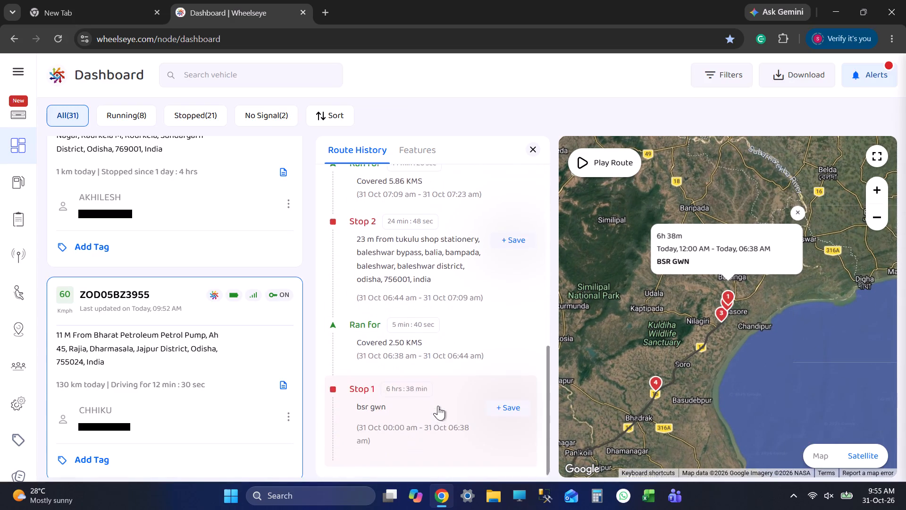
scroll(382, 223, up, 8)
scroll(382, 223, down, 1)
scroll(382, 223, up, 1)
click(354, 187)
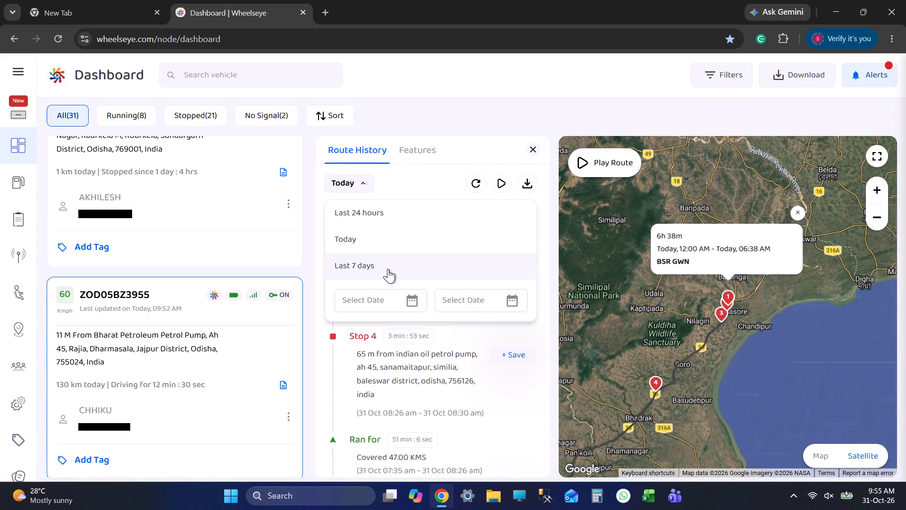
click(388, 269)
scroll(480, 349, down, 3)
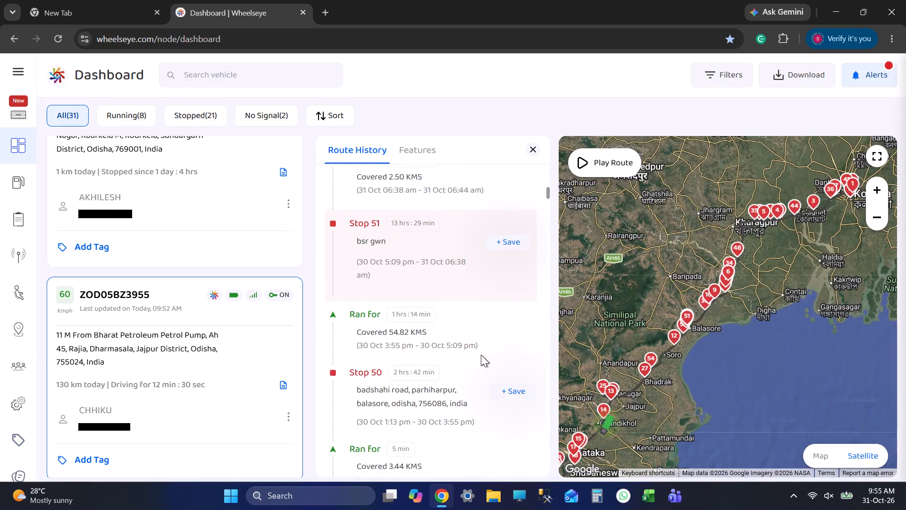
click(443, 263)
scroll(472, 263, up, 1)
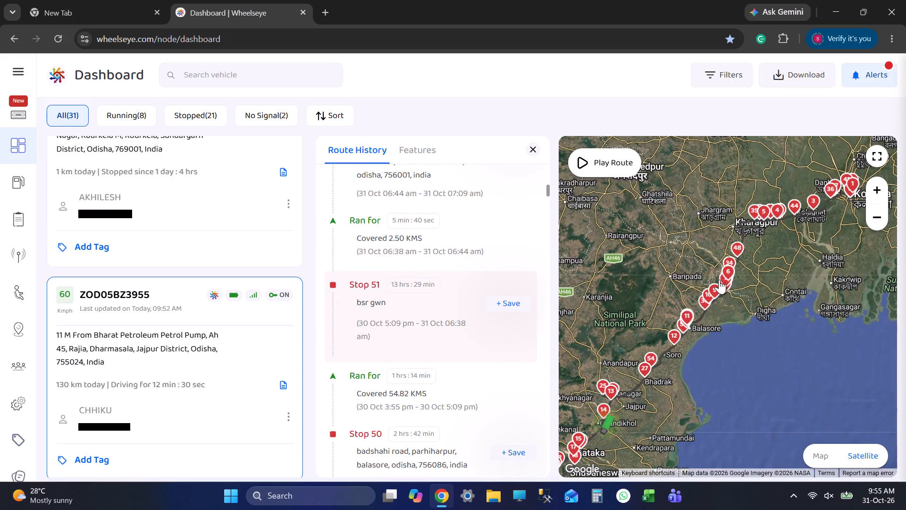
click(420, 328)
scroll(420, 328, up, 3)
click(420, 328)
scroll(420, 328, up, 4)
click(420, 328)
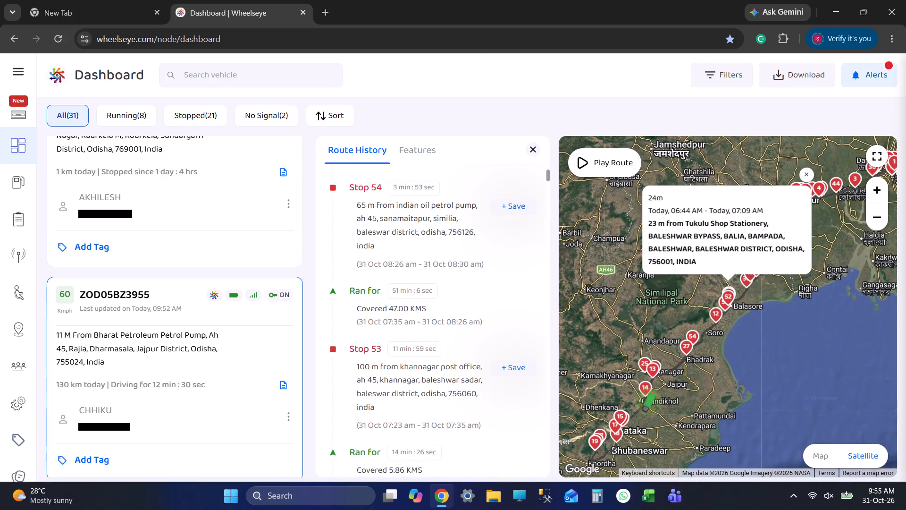
scroll(440, 256, up, 8)
click(429, 348)
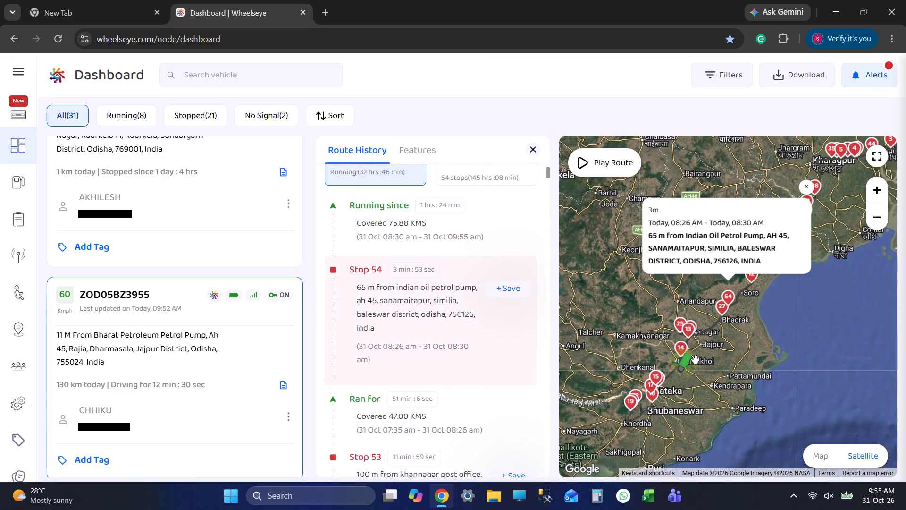
scroll(695, 359, up, 11)
scroll(197, 358, down, 5)
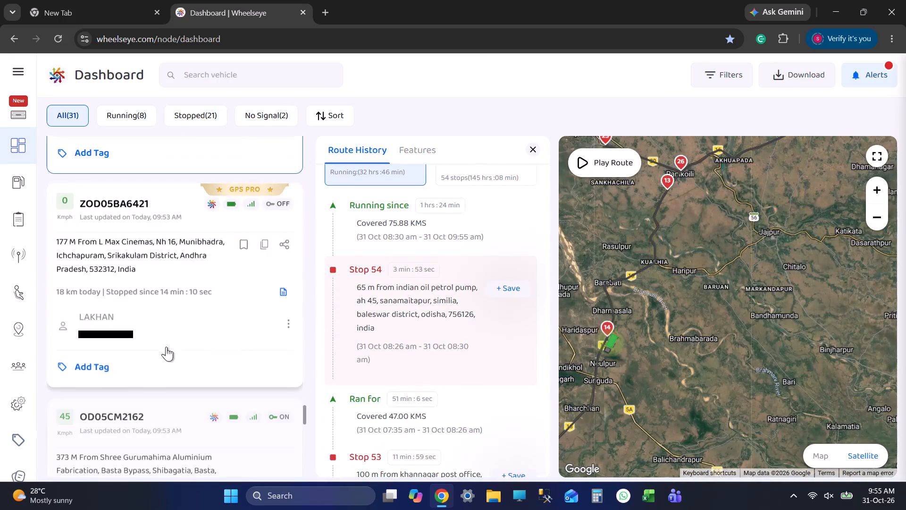
click(161, 287)
drag(722, 222, 730, 208)
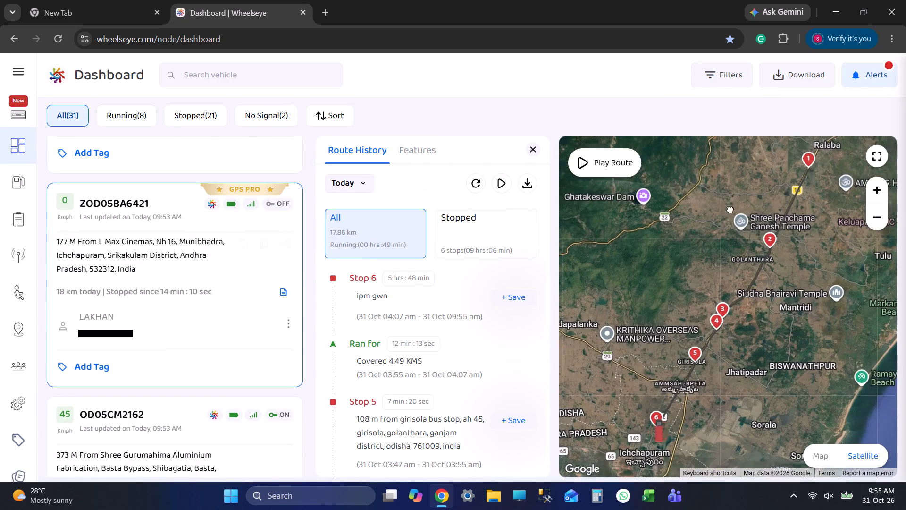
drag(730, 208, 747, 161)
scroll(695, 428, up, 3)
scroll(688, 345, up, 10)
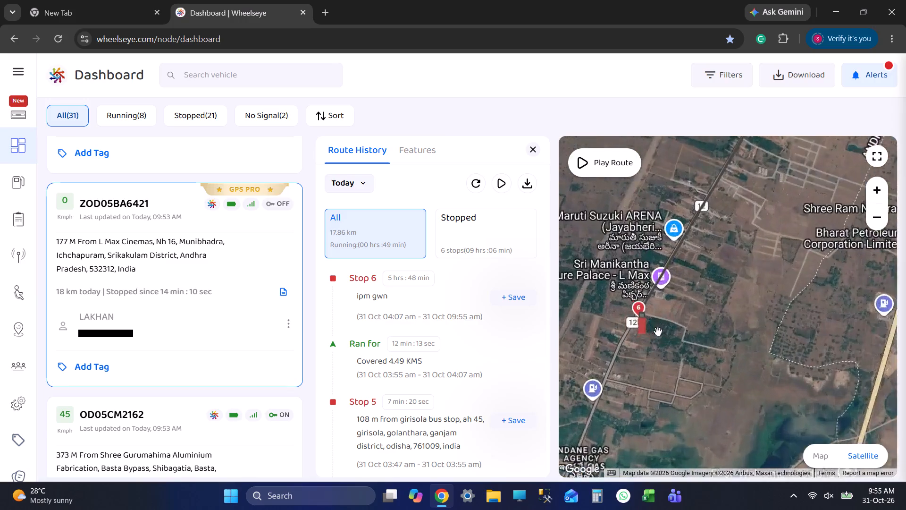
drag(658, 331, 768, 349)
scroll(768, 349, up, 6)
scroll(729, 337, down, 2)
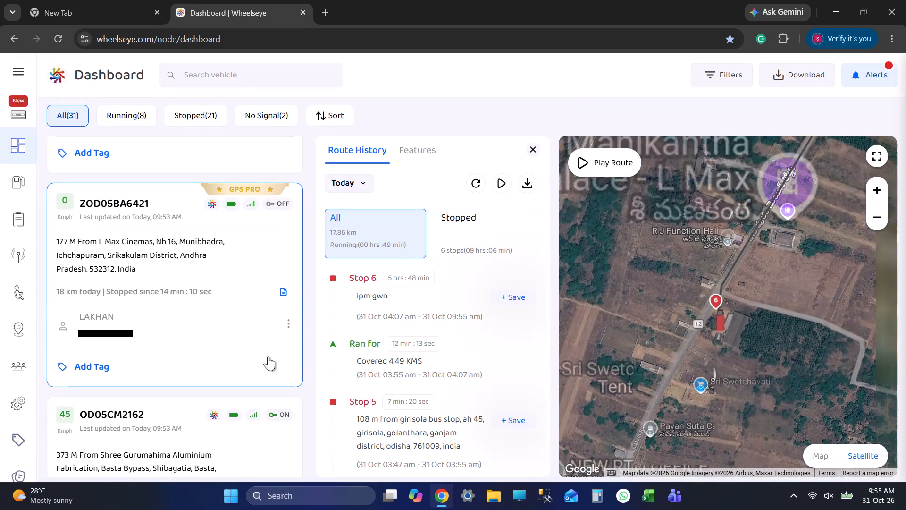
scroll(178, 351, down, 3)
click(147, 289)
scroll(158, 326, down, 2)
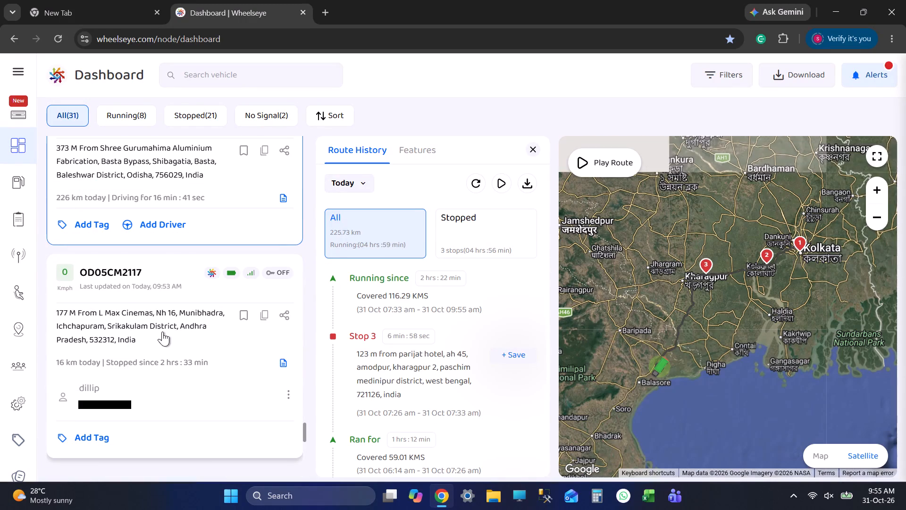
click(168, 327)
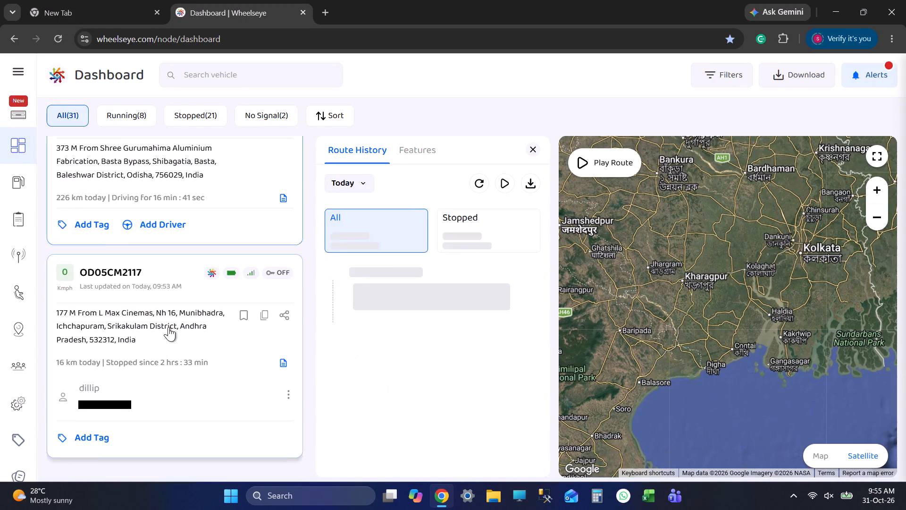
drag(660, 380, 677, 323)
scroll(694, 356, up, 6)
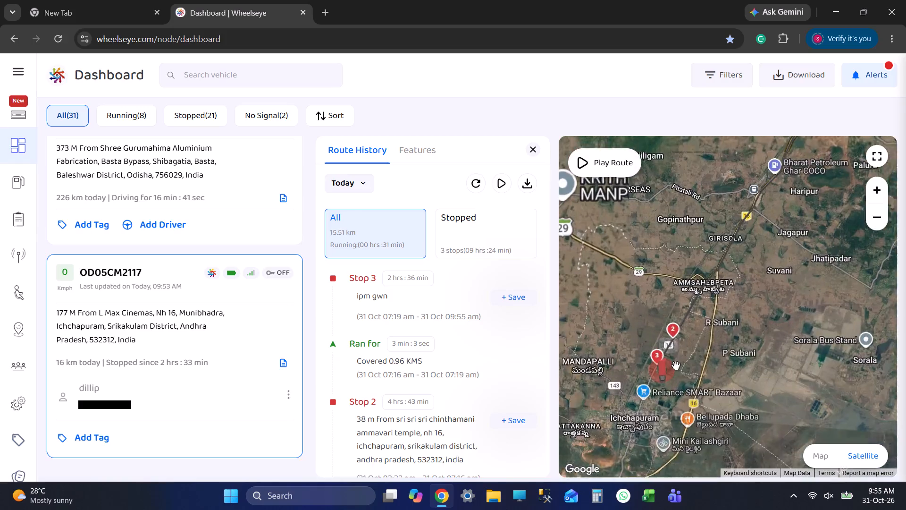
scroll(187, 337, down, 5)
click(162, 266)
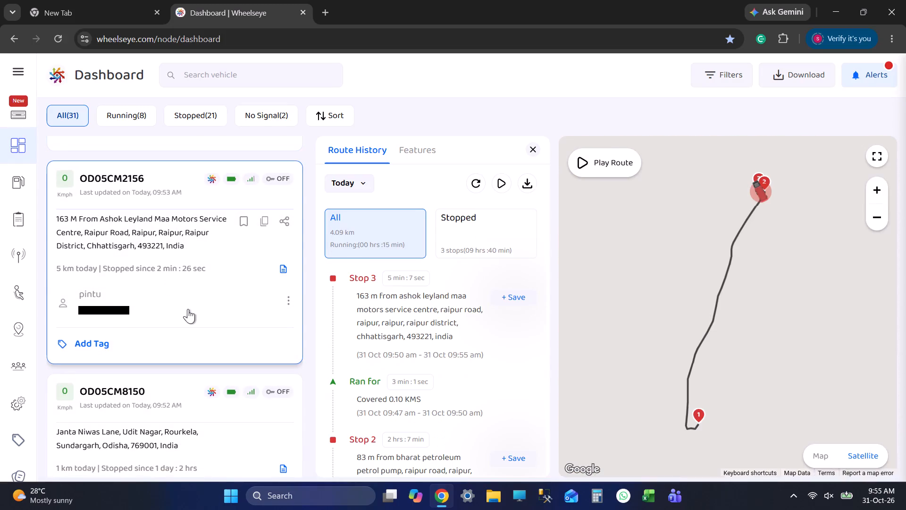
scroll(692, 342, down, 7)
scroll(705, 349, up, 1)
scroll(705, 349, down, 2)
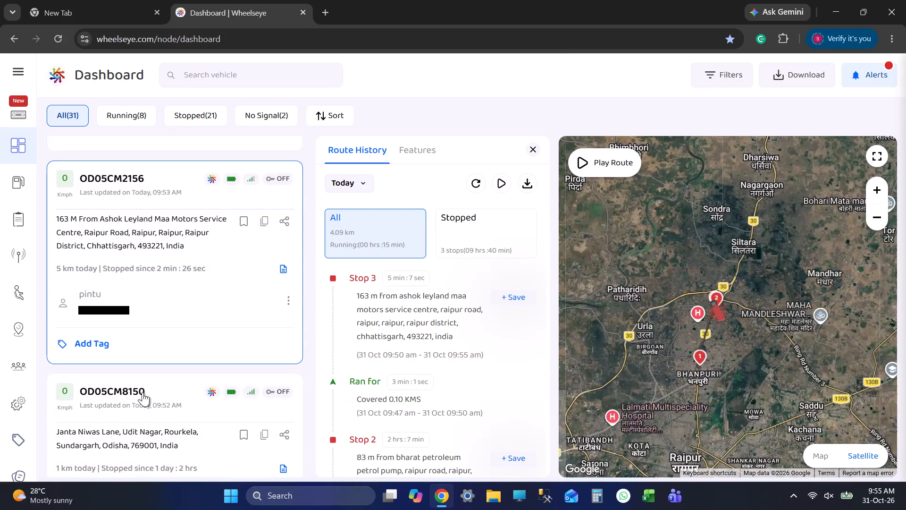
scroll(143, 392, down, 2)
scroll(143, 390, up, 4)
scroll(143, 390, down, 2)
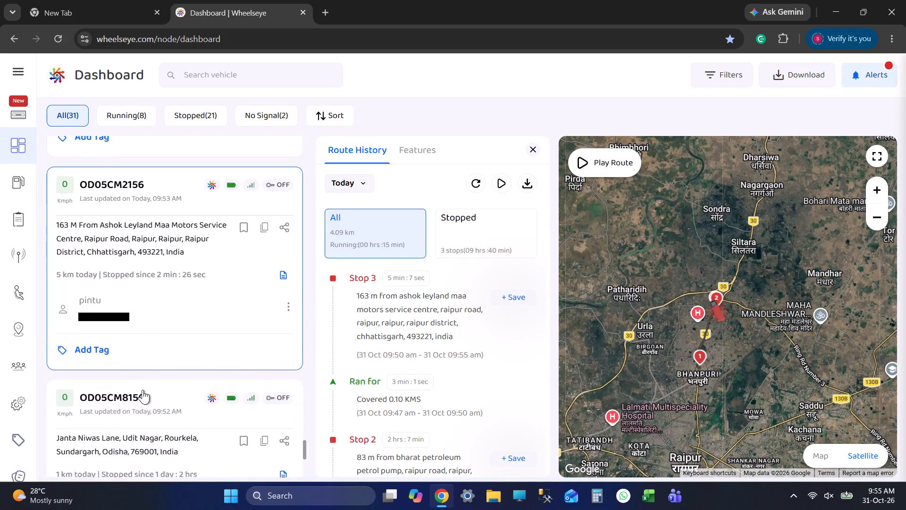
scroll(143, 390, down, 1)
scroll(696, 321, up, 5)
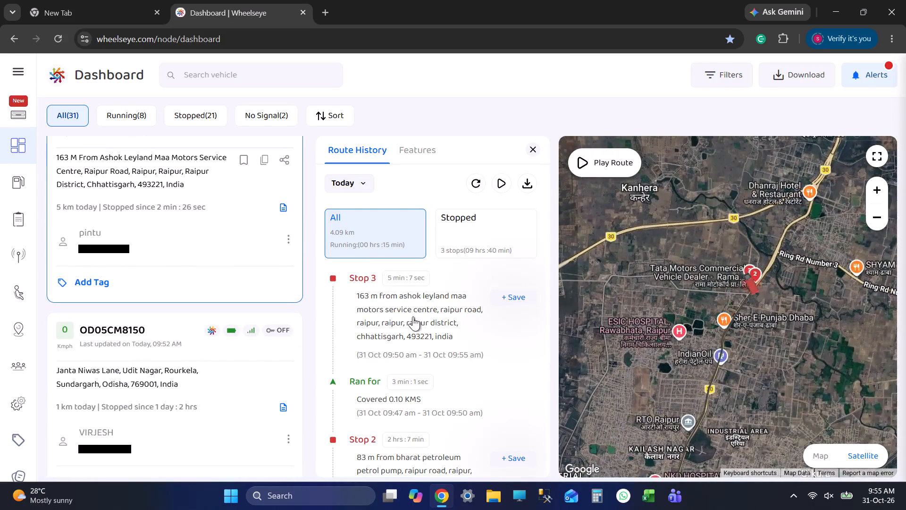
scroll(420, 337, down, 3)
scroll(439, 375, down, 3)
click(426, 440)
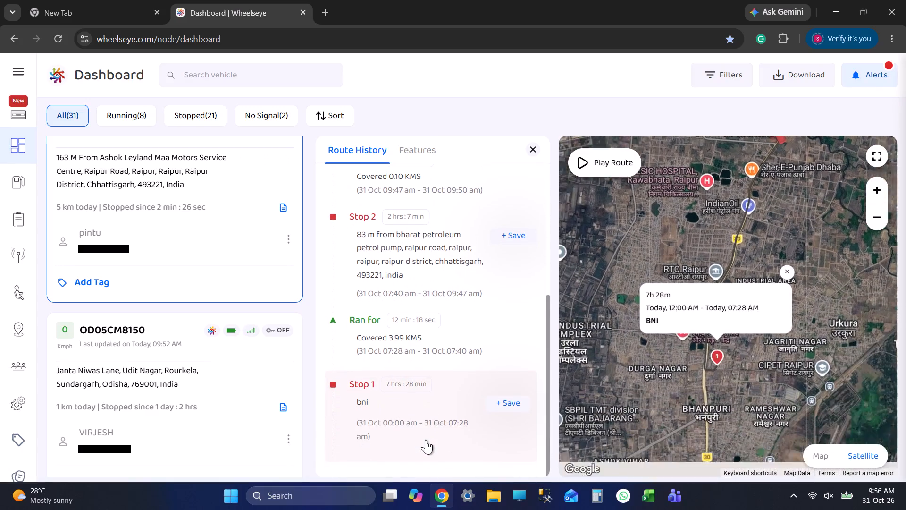
click(446, 307)
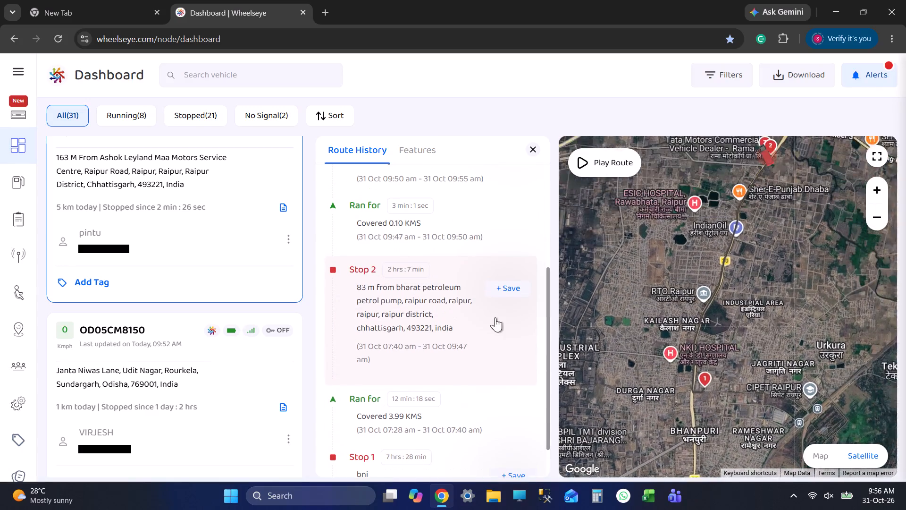
scroll(762, 298, up, 5)
drag(611, 338, 762, 365)
click(859, 254)
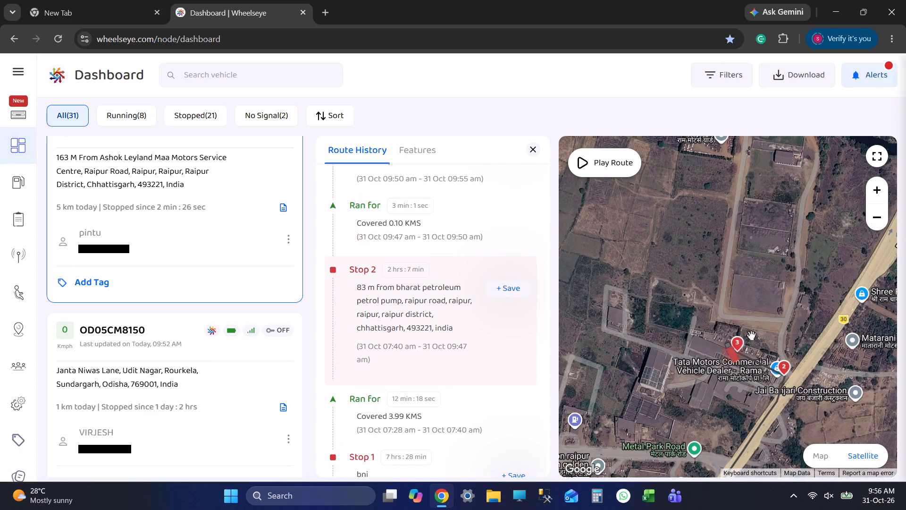
scroll(746, 342, up, 5)
drag(705, 373, 713, 265)
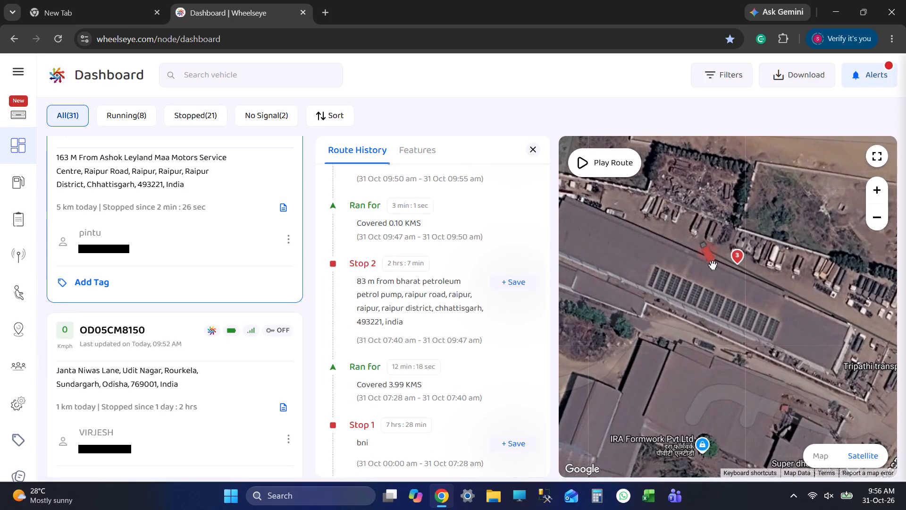
scroll(713, 279, down, 2)
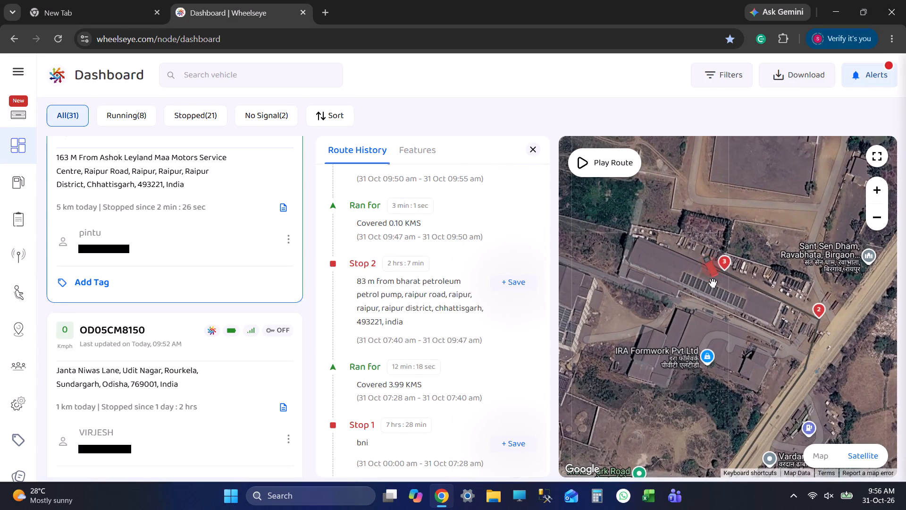
scroll(767, 307, down, 2)
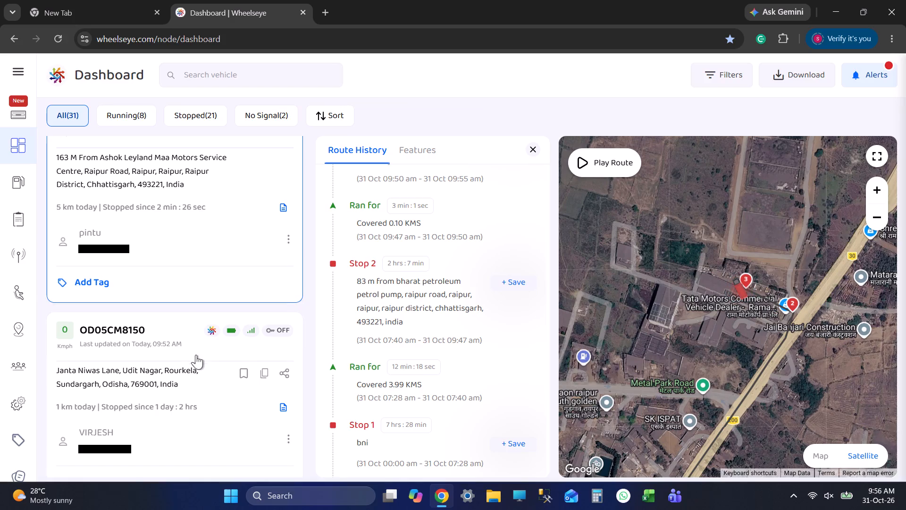
scroll(640, 324, down, 2)
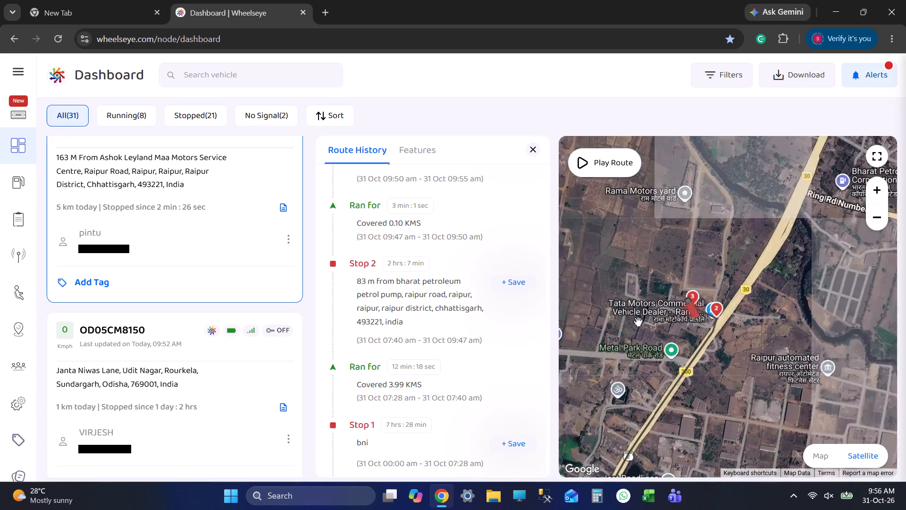
scroll(638, 321, up, 2)
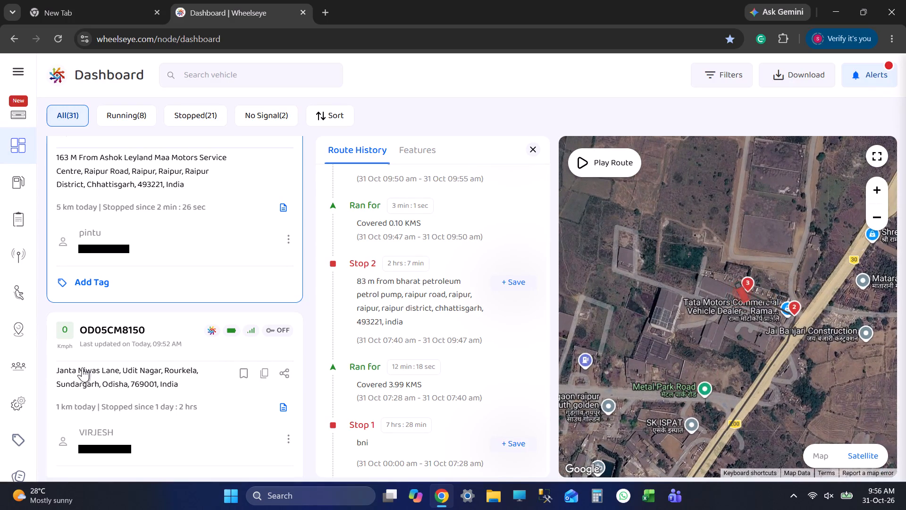
scroll(82, 367, up, 1)
scroll(82, 367, down, 2)
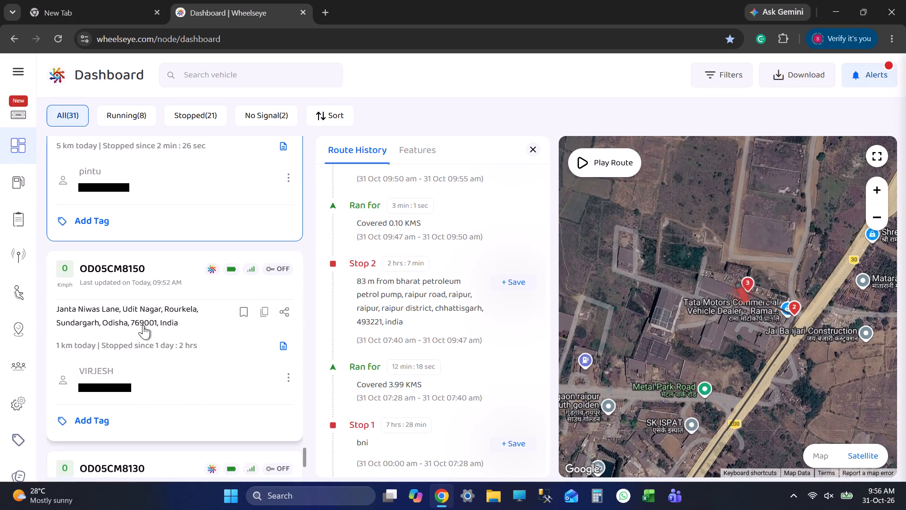
click(143, 325)
scroll(777, 293, down, 9)
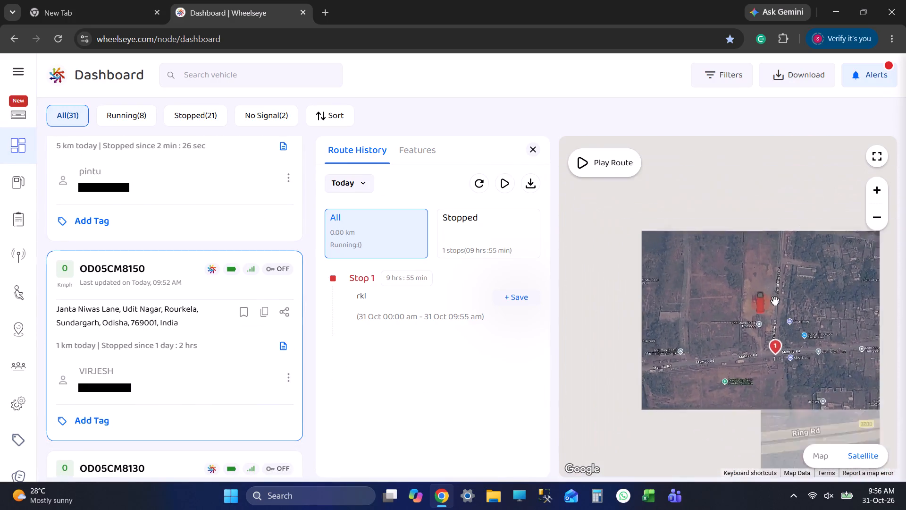
scroll(775, 301, down, 5)
scroll(775, 301, up, 1)
scroll(775, 301, down, 7)
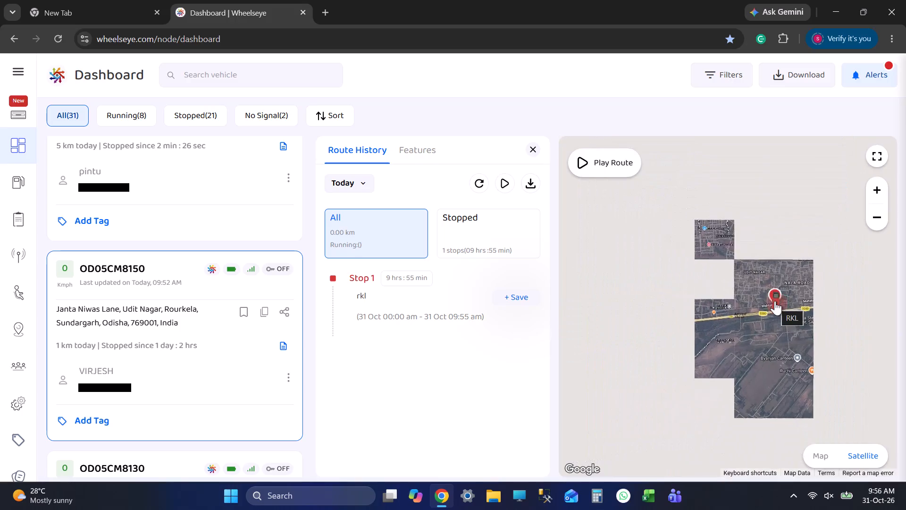
scroll(773, 316, down, 8)
scroll(59, 300, down, 3)
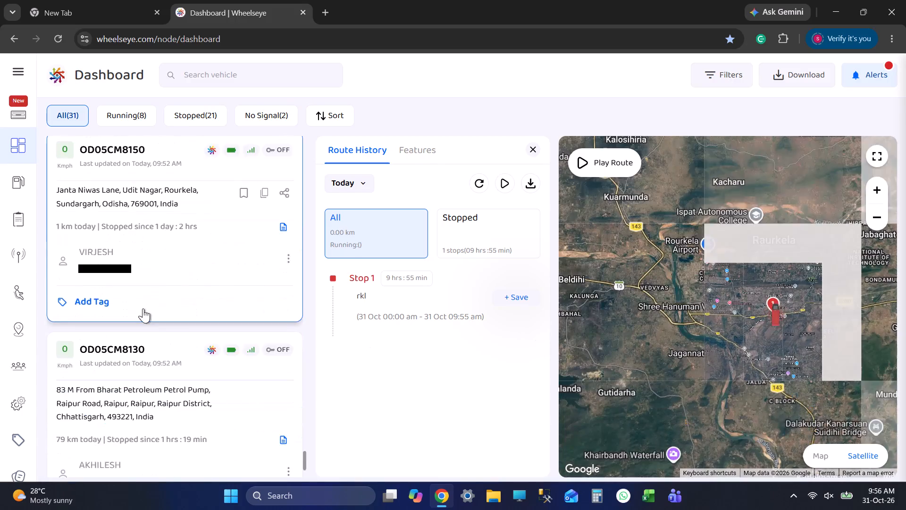
scroll(143, 308, down, 1)
click(143, 308)
scroll(193, 323, down, 3)
drag(582, 282, 621, 280)
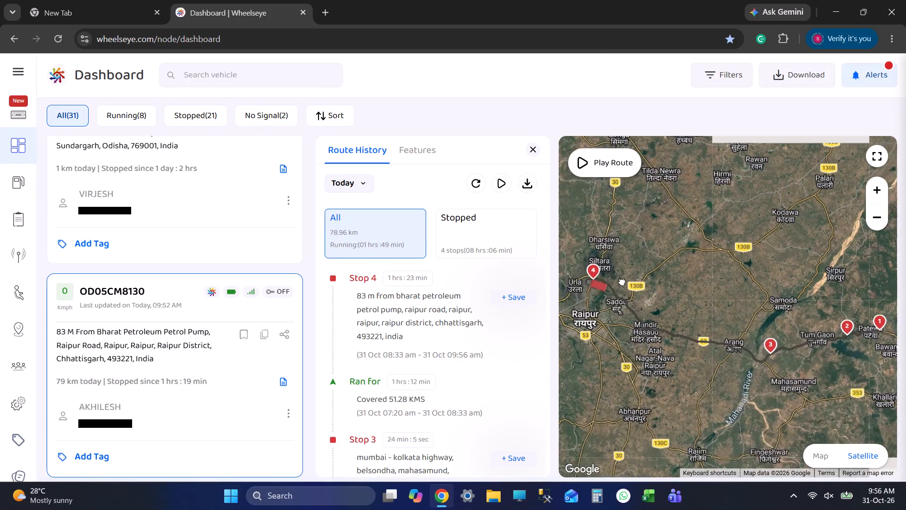
drag(621, 280, 638, 280)
scroll(649, 280, up, 9)
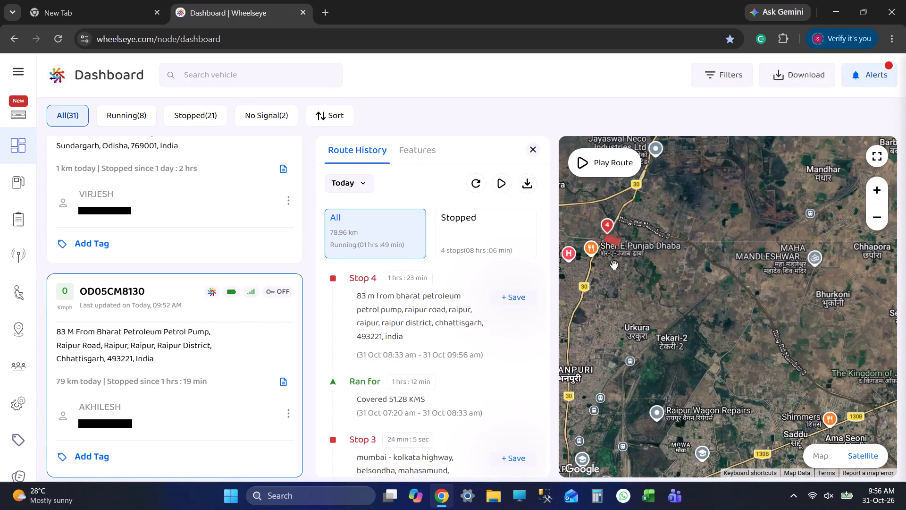
drag(614, 265, 701, 276)
click(402, 315)
scroll(727, 298, up, 6)
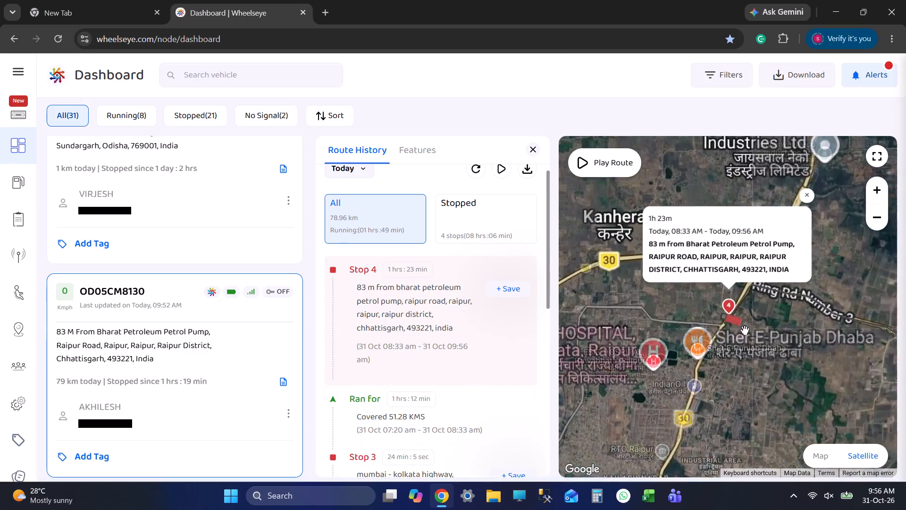
scroll(745, 330, up, 9)
drag(709, 298, 718, 357)
scroll(720, 323, up, 3)
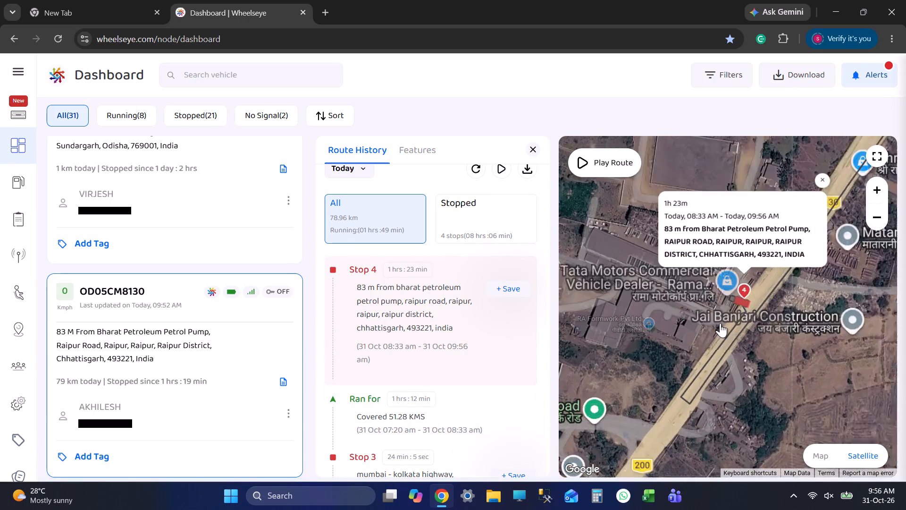
scroll(721, 309, down, 8)
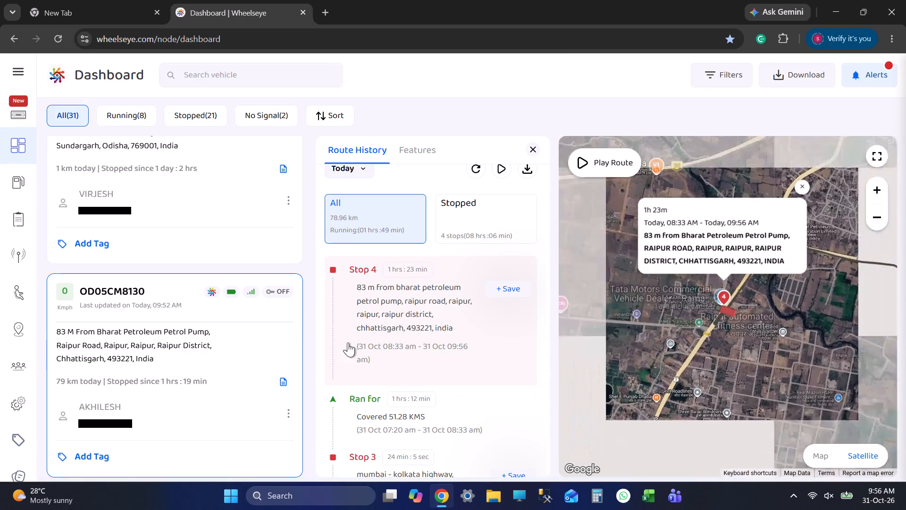
scroll(429, 371, down, 5)
click(432, 330)
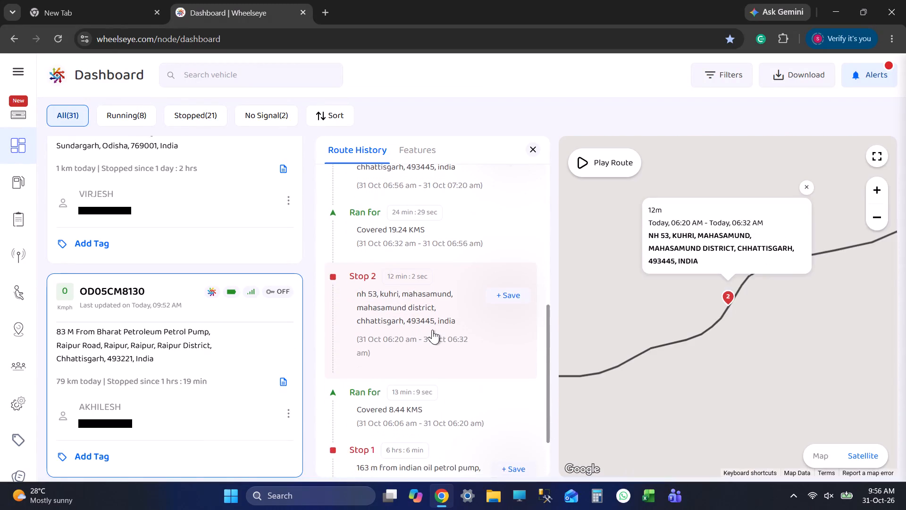
scroll(432, 330, down, 4)
click(402, 383)
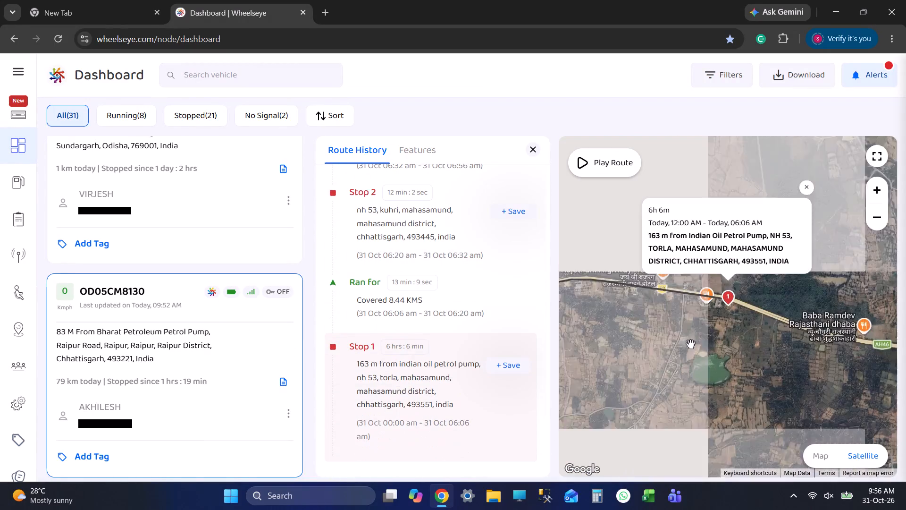
scroll(691, 344, down, 1)
scroll(691, 346, up, 1)
scroll(691, 347, down, 9)
scroll(691, 353, up, 1)
scroll(691, 354, down, 7)
scroll(692, 356, up, 1)
scroll(692, 357, down, 1)
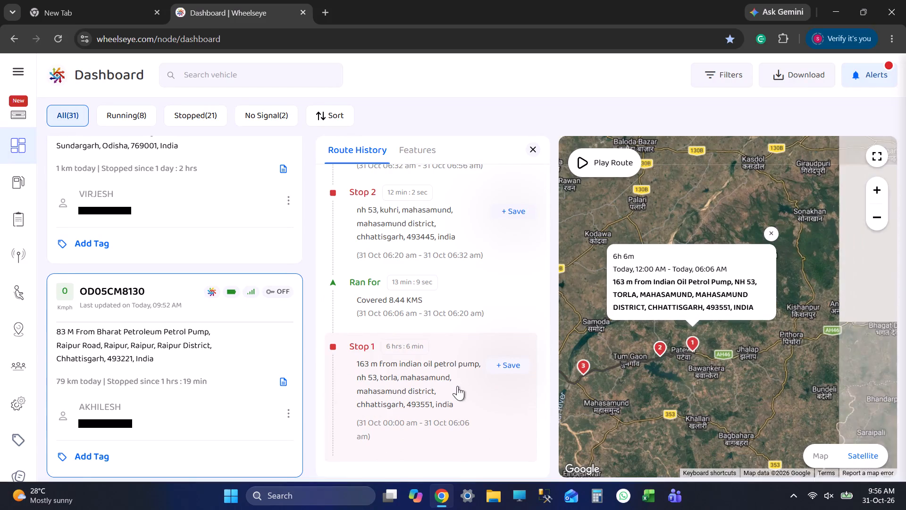
scroll(457, 386, up, 13)
click(467, 328)
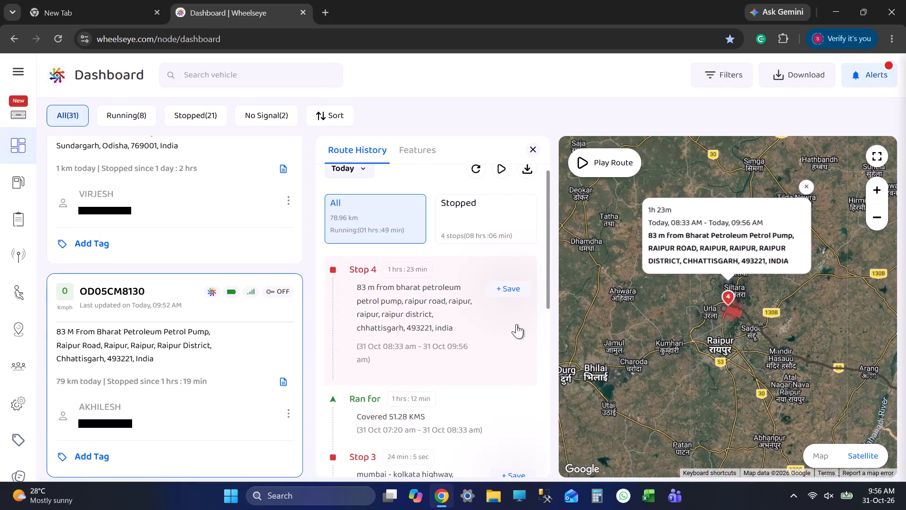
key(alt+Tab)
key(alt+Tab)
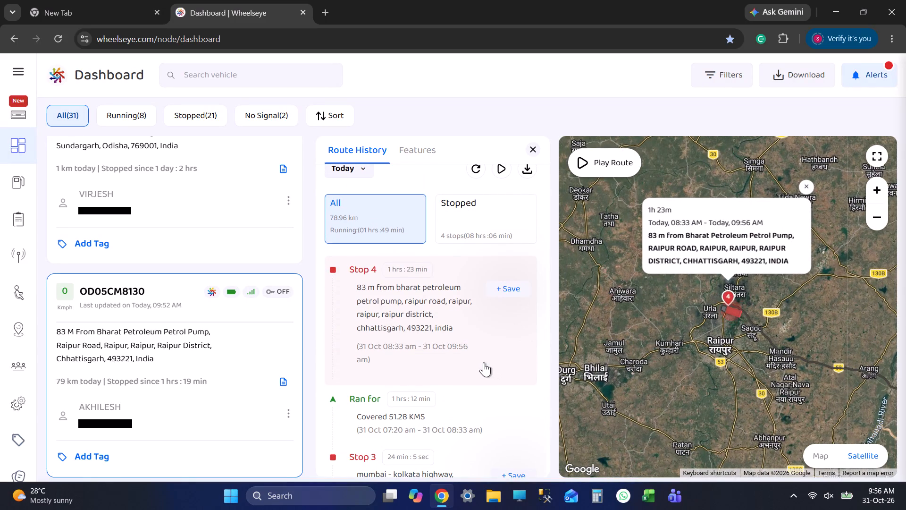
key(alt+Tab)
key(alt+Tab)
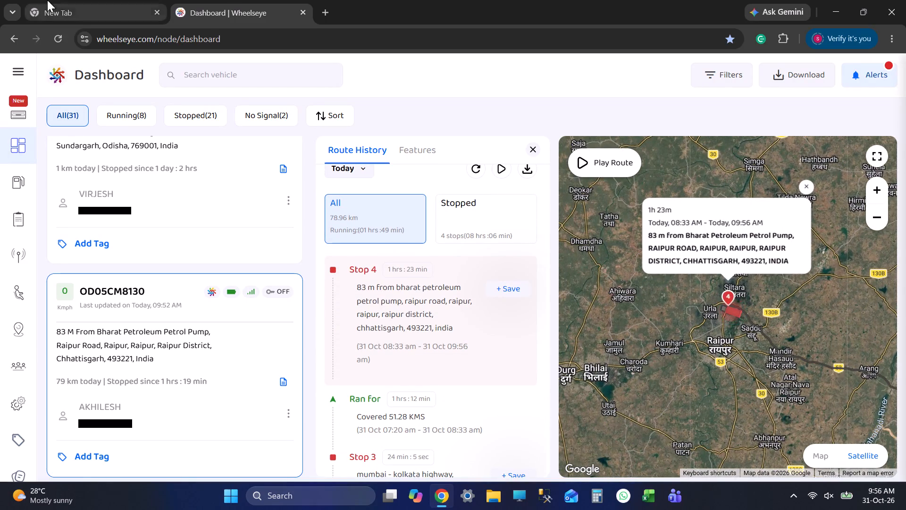
Close the empty New Tab page, keeping only the Wheelseye dashboard open.
click(49, 0)
click(159, 12)
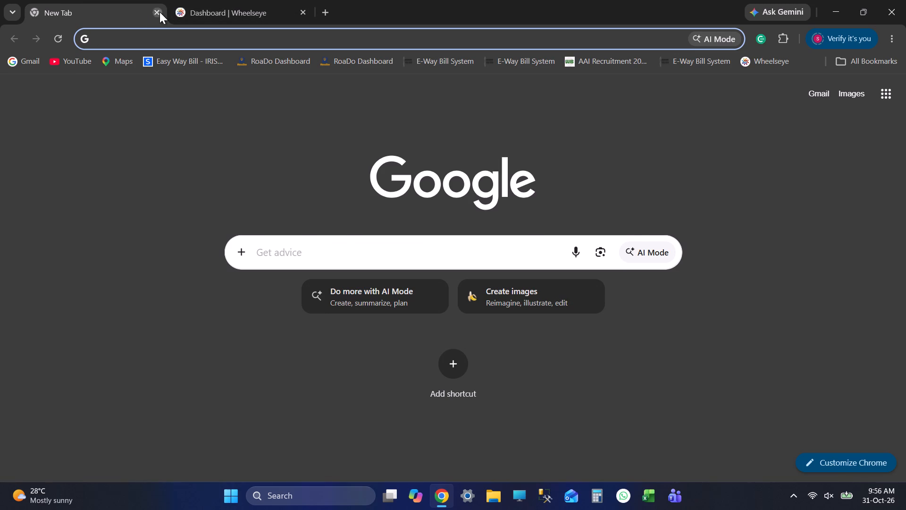
Minimize the browser window and refresh the Windows desktop twice.
key(alt+Tab)
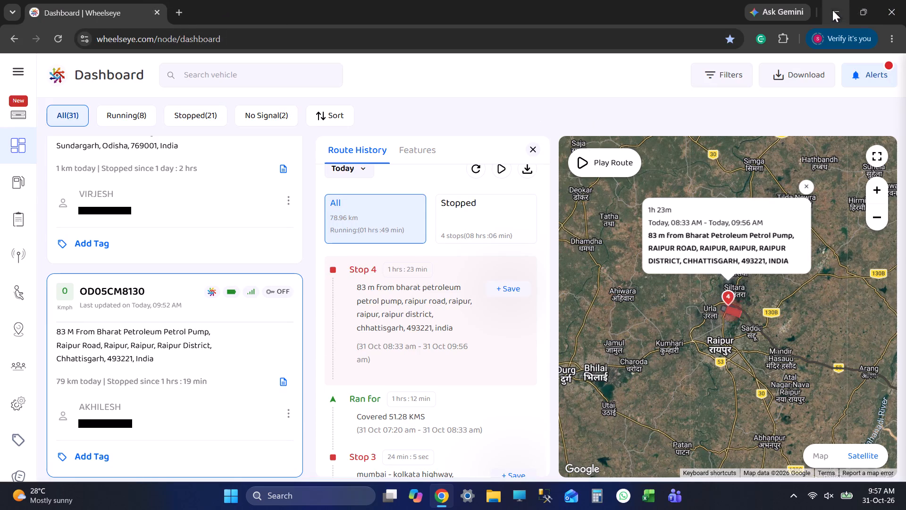
click(832, 10)
right_click(414, 106)
click(475, 161)
right_click(391, 89)
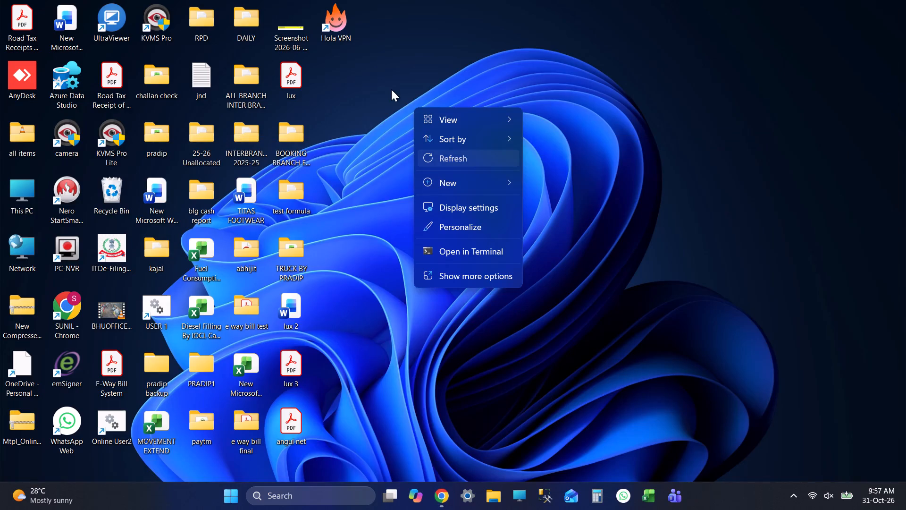
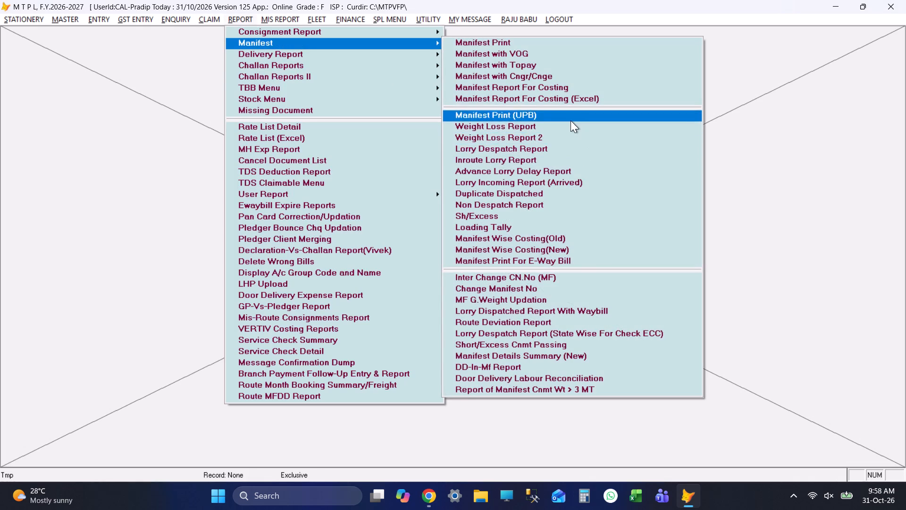
click(570, 120)
click(559, 175)
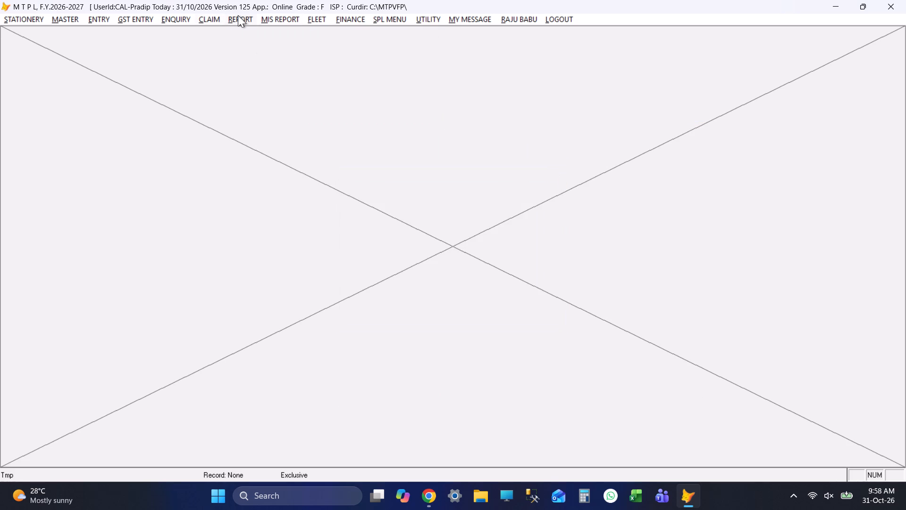
click(237, 15)
click(283, 40)
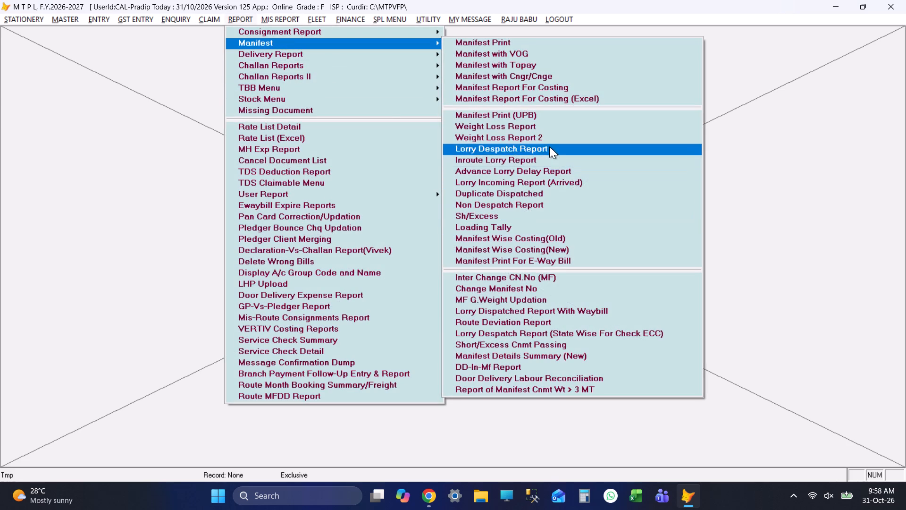
click(545, 125)
text(jgp)
text(30)
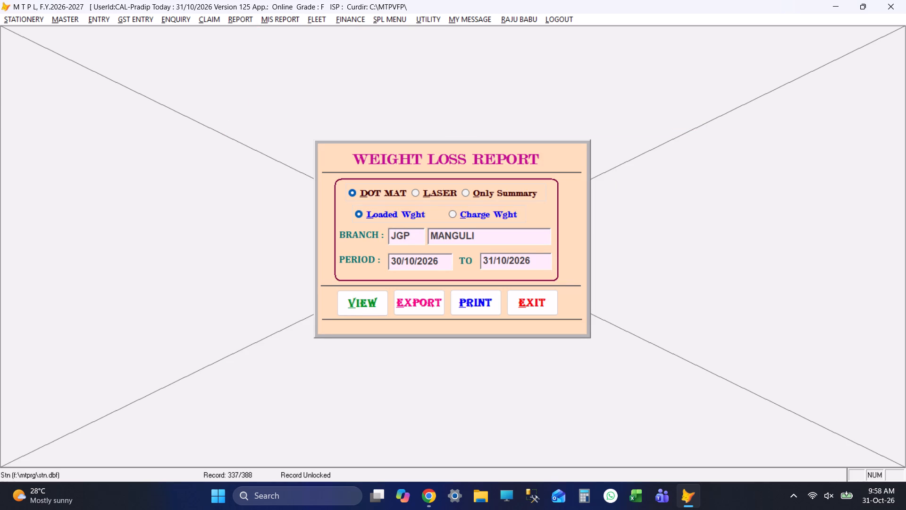
key(Return)
key(Return)
key(Return)
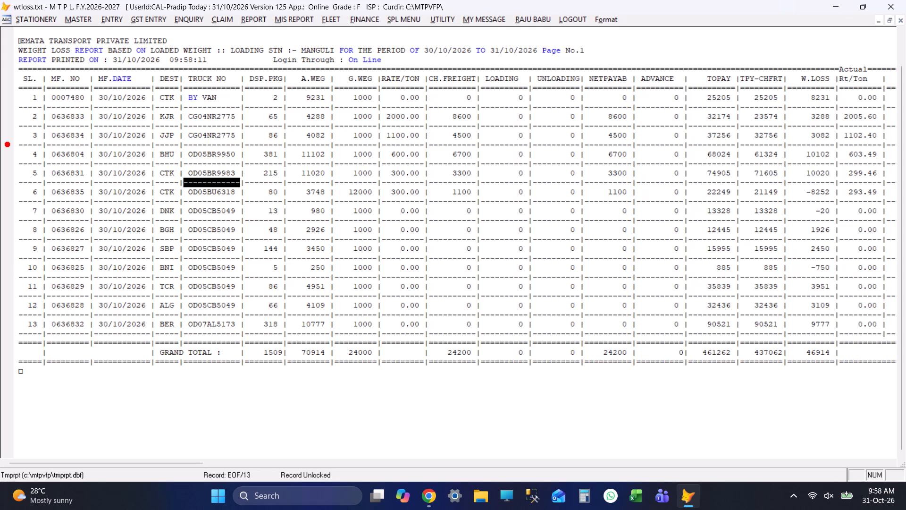
Capture the MANGULI report screen and paste it into the Company Vehicle Verification Process chat in Gemini.
click(278, 116)
click(753, 208)
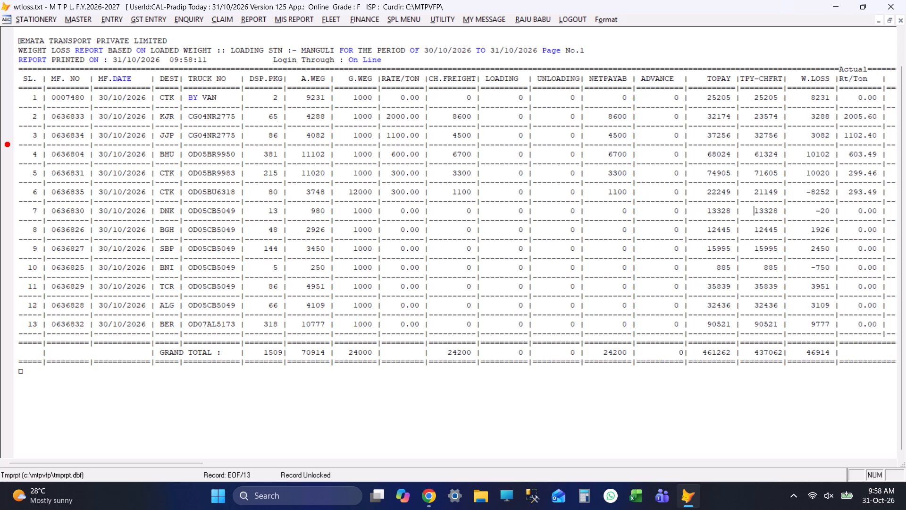
key(ctrl+Print)
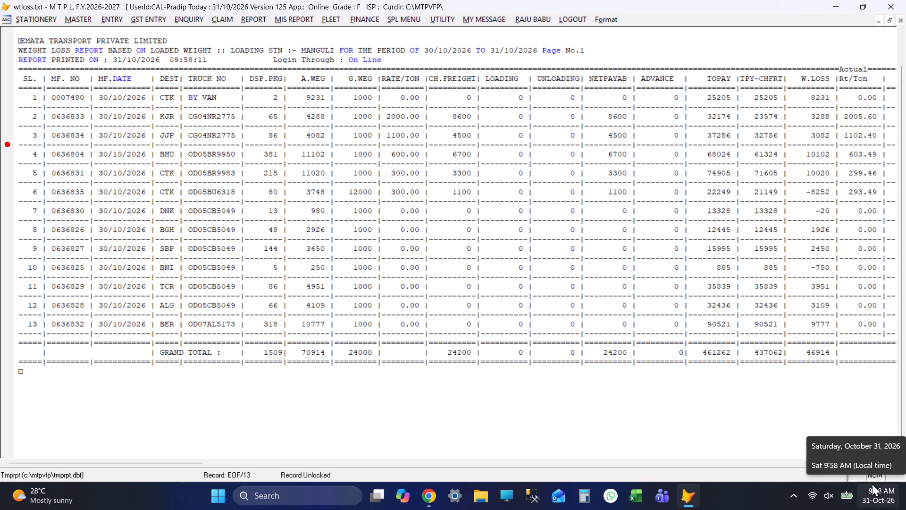
click(741, 140)
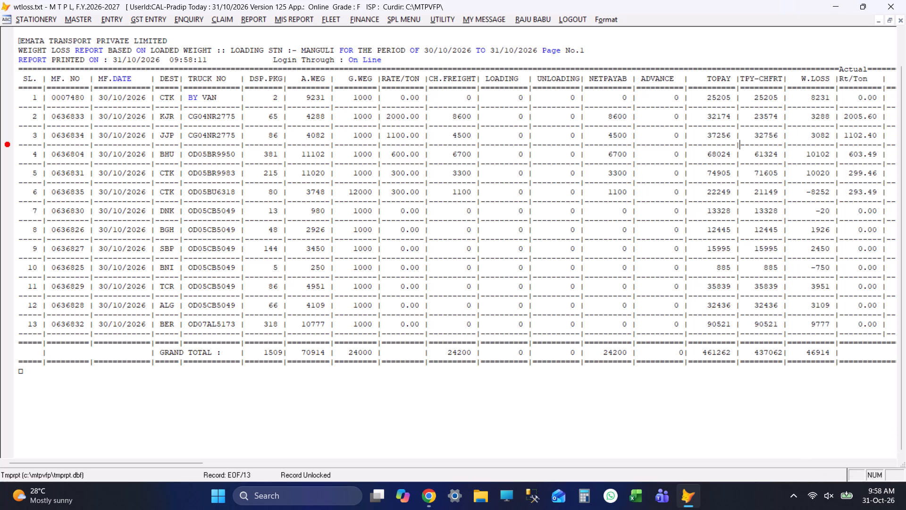
key(super+Print)
key(alt+Tab)
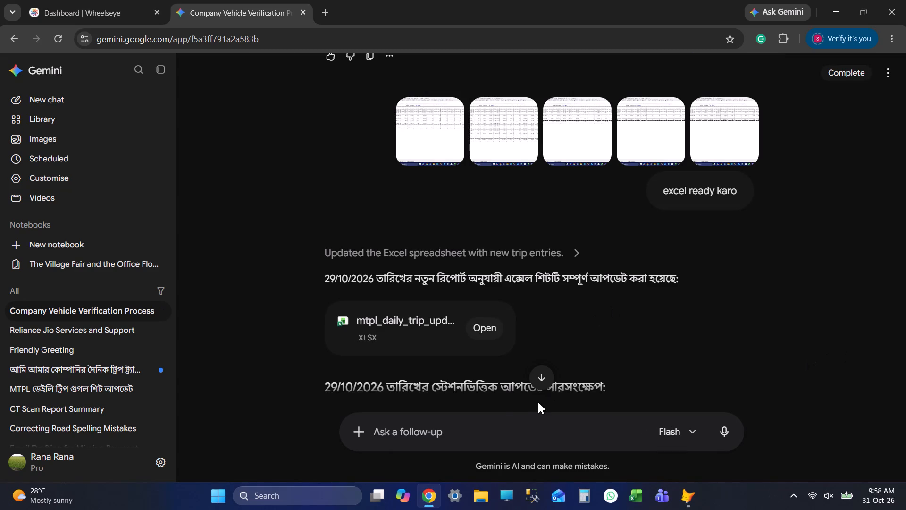
key(ctrl+v)
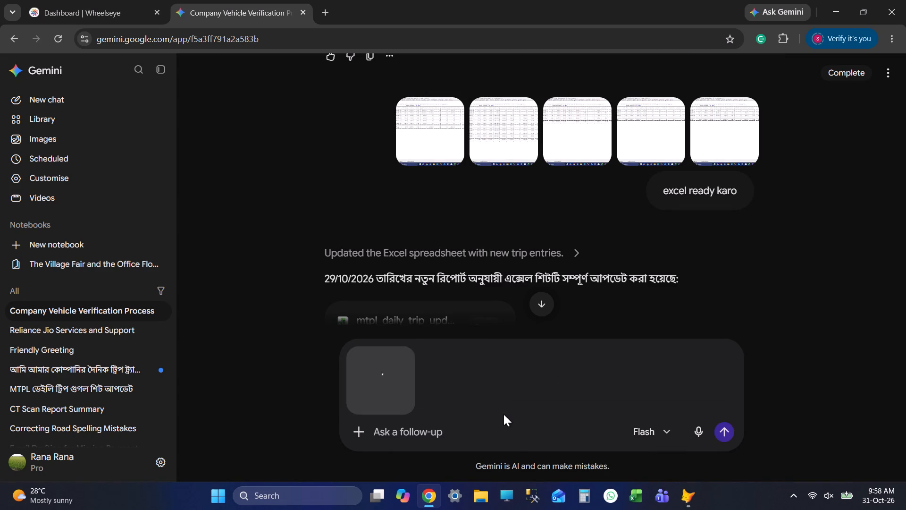
Return to the MTPL program and view the Weight Loss Report for branch BNI, keeping the same period.
key(alt+Tab)
key(Escape)
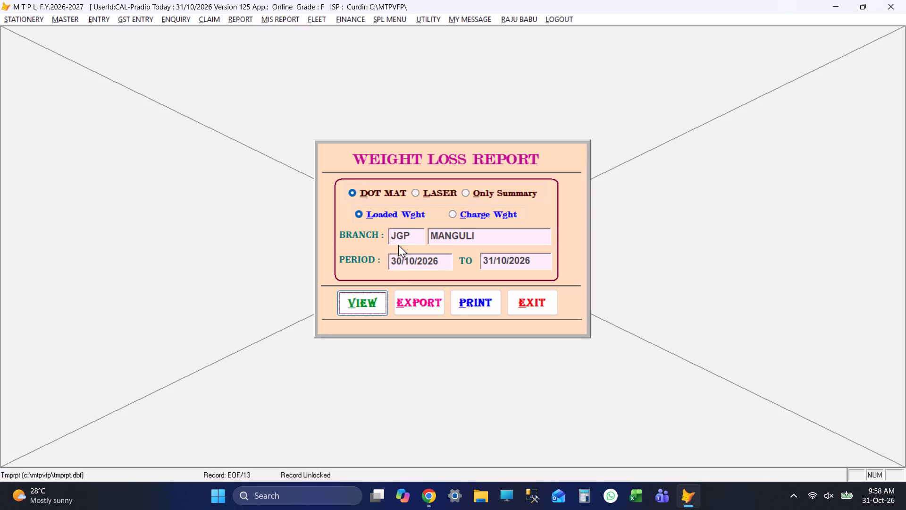
click(386, 237)
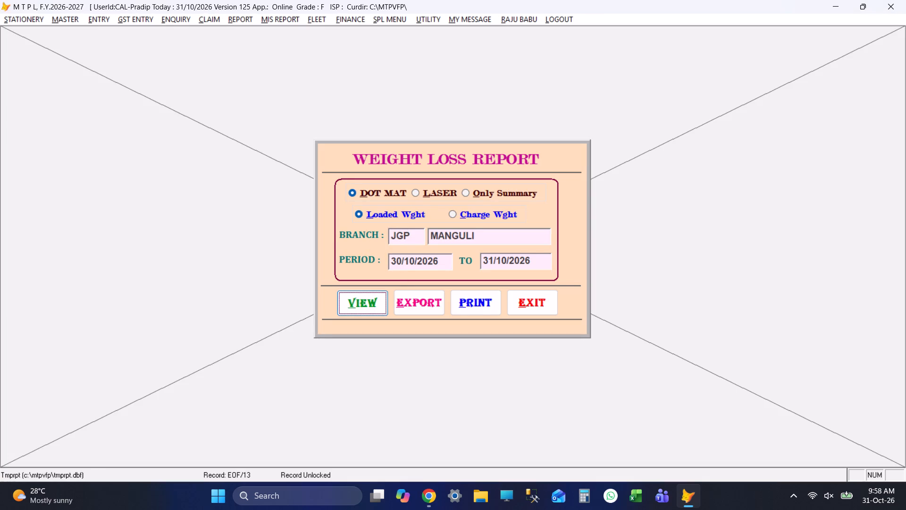
click(391, 234)
text(bni)
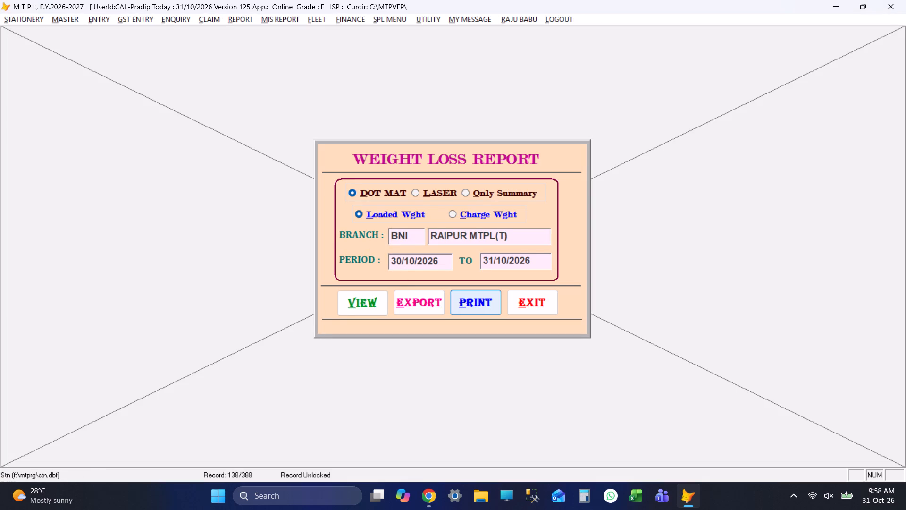
key(Return)
key(Return)
key(Return)
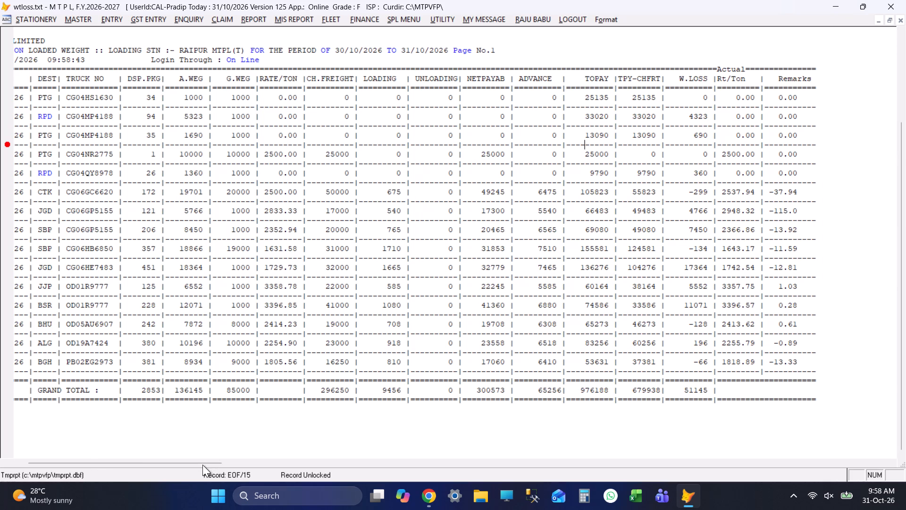
Capture the RAIPUR MTPL(T) report from its first column and add the screenshot to the Gemini message.
drag(201, 465, 73, 458)
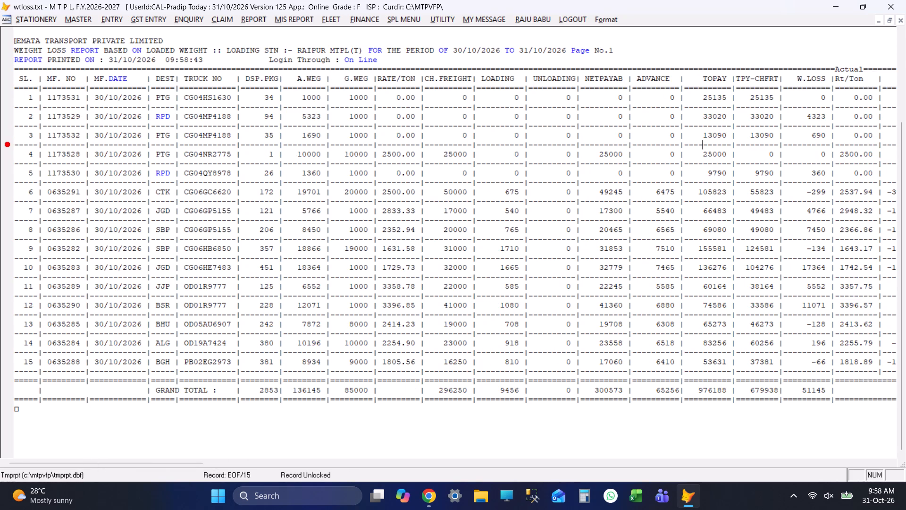
key(super+Print)
key(alt+Tab)
key(ctrl+v)
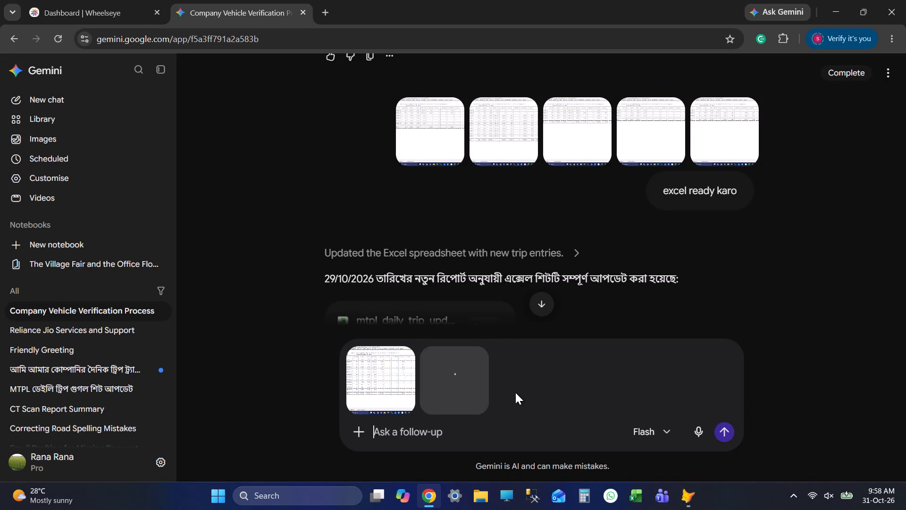
Back in the MTPL program, view the Weight Loss Report for branch CGB over the same period.
key(alt+Tab)
key(Escape)
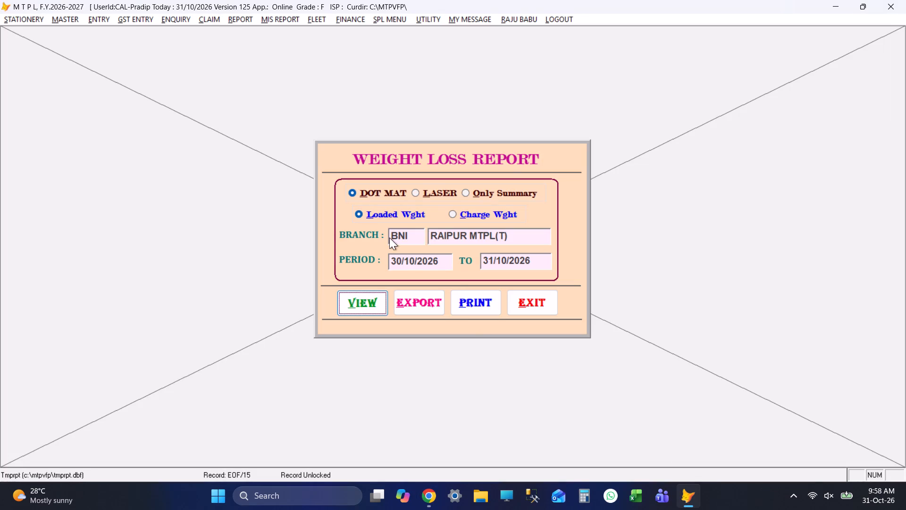
click(390, 228)
click(393, 242)
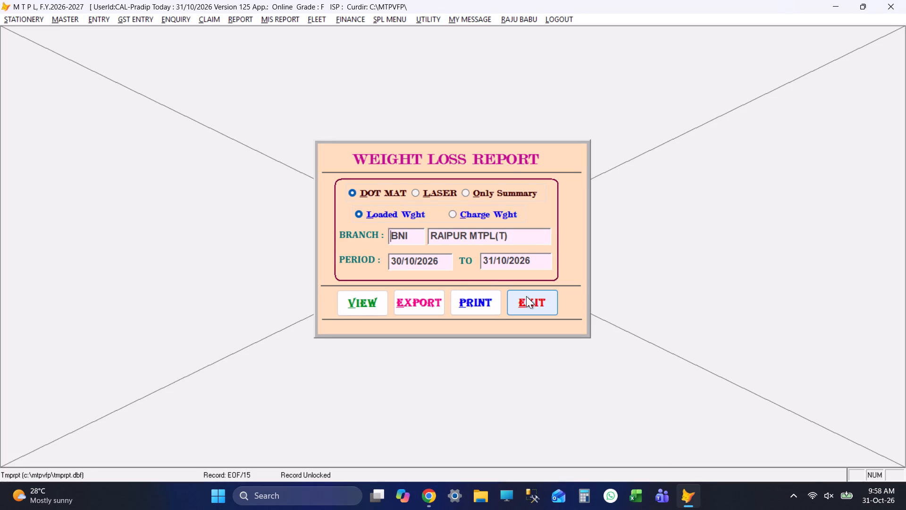
text(cgb)
key(Return)
key(Return)
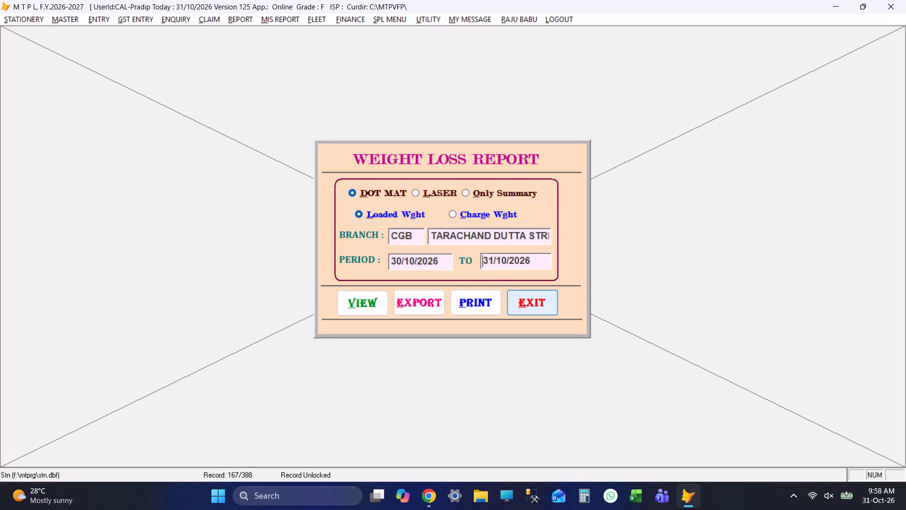
key(Return)
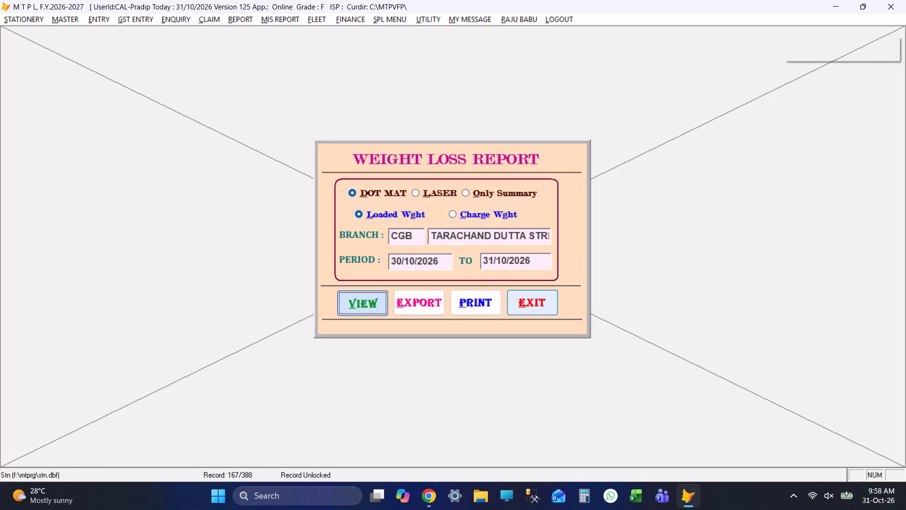
Capture the TARACHAND DUTTA STREET report from its first column and add the screenshot to the Gemini message.
drag(198, 467, 154, 470)
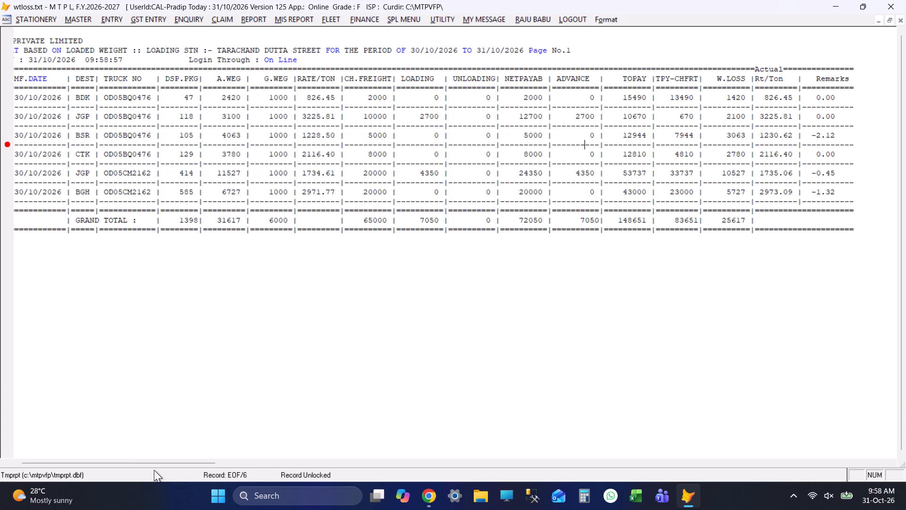
drag(154, 470, 131, 471)
drag(153, 462, 73, 460)
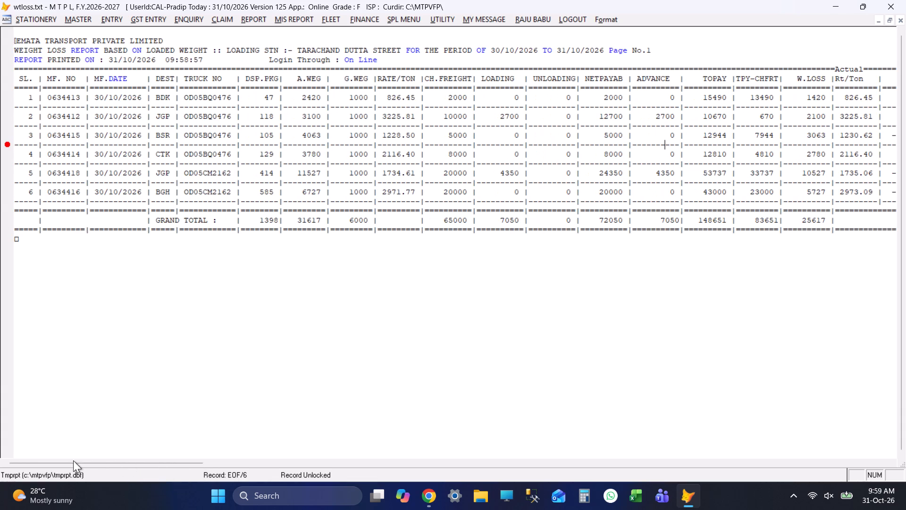
drag(73, 460, 70, 460)
key(super+Print)
key(alt+Tab)
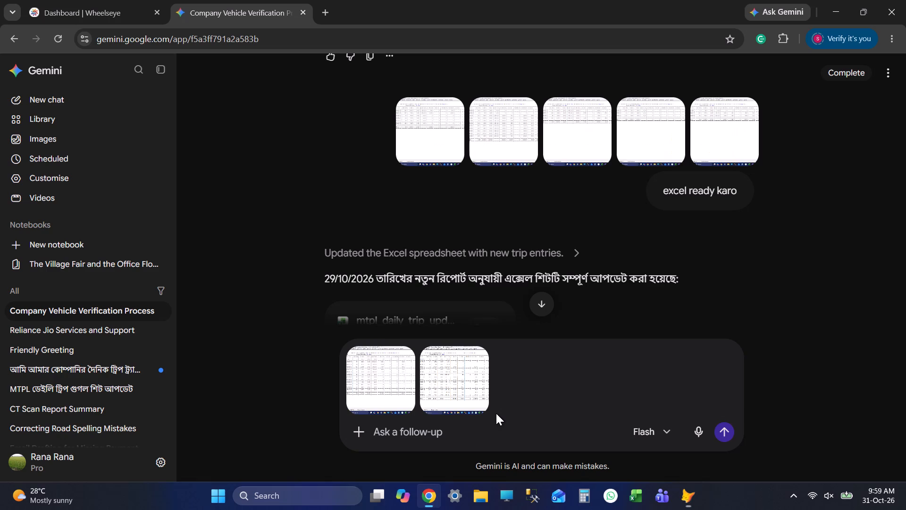
key(ctrl+v)
Back in the MTPL program, check the Weight Loss Report for branch IPM over the same period and close it.
key(alt+Tab)
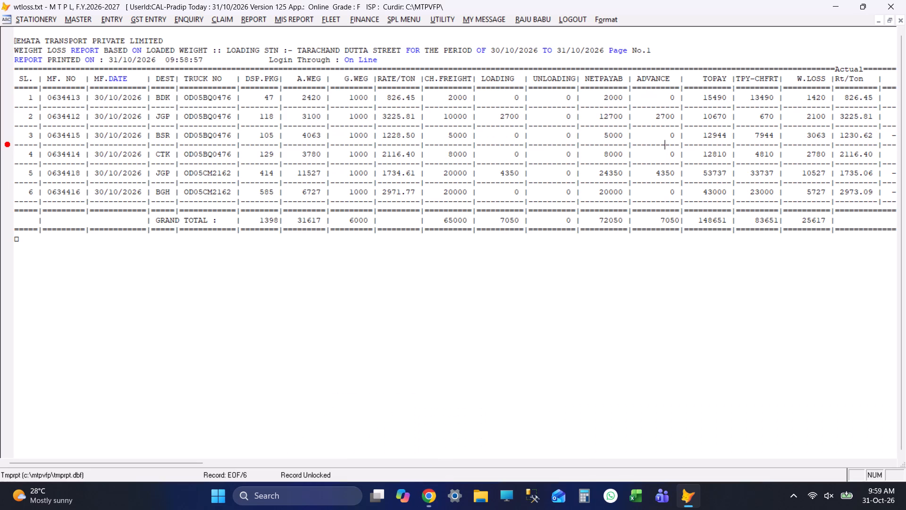
key(Escape)
click(389, 230)
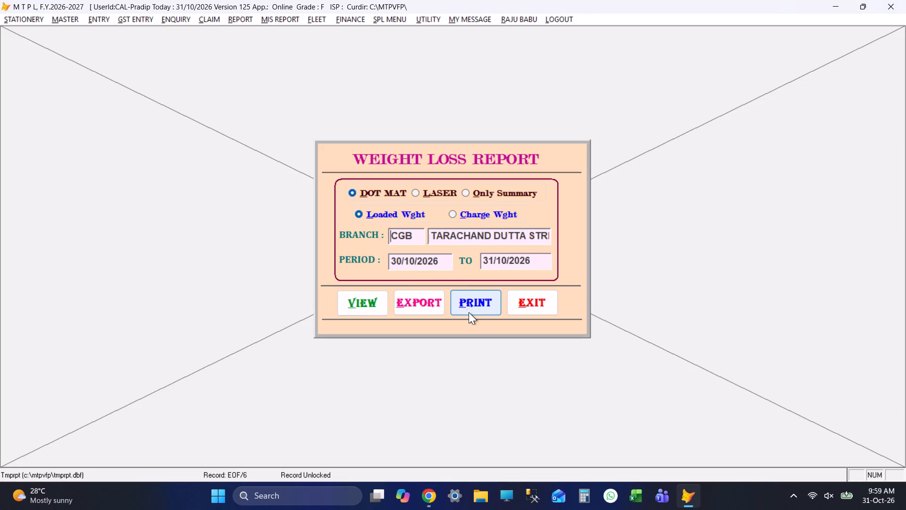
text(ipm)
key(Return)
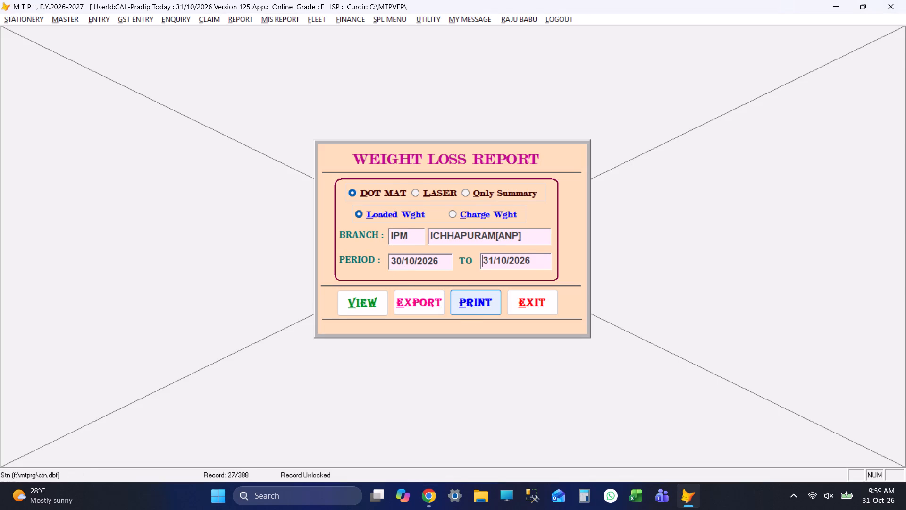
key(Return)
key(Return)
key(Escape)
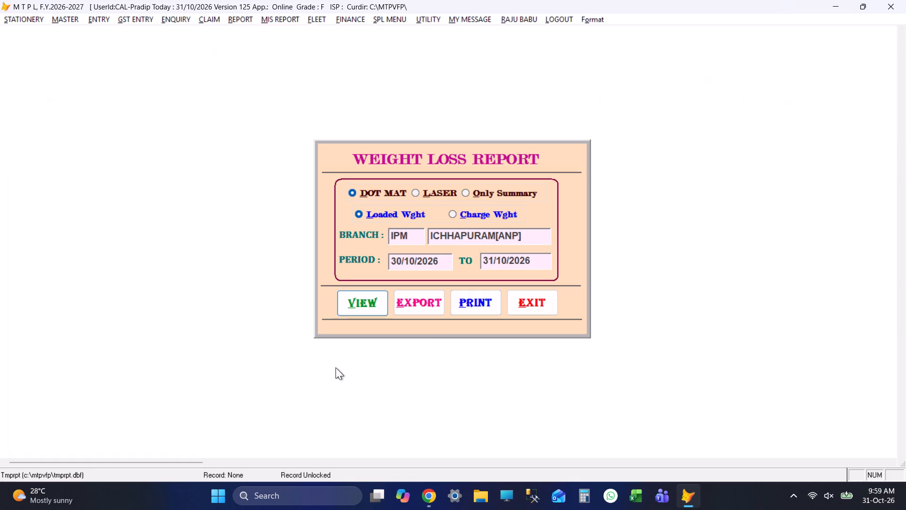
click(356, 308)
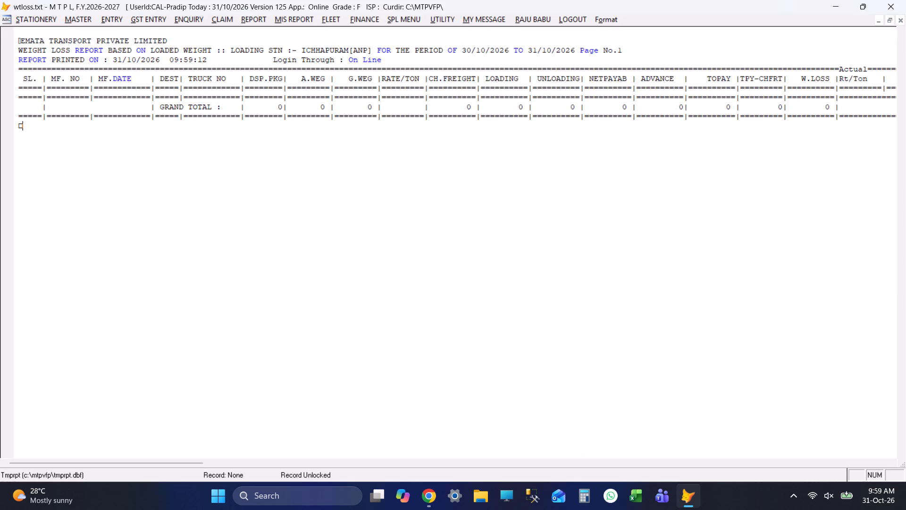
key(Escape)
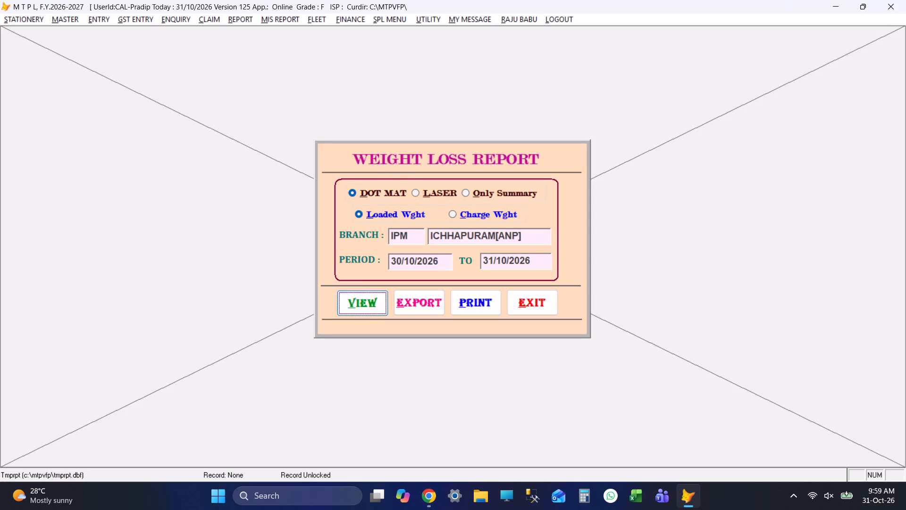
View the Weight Loss Report for branch BSR over the same period.
click(388, 235)
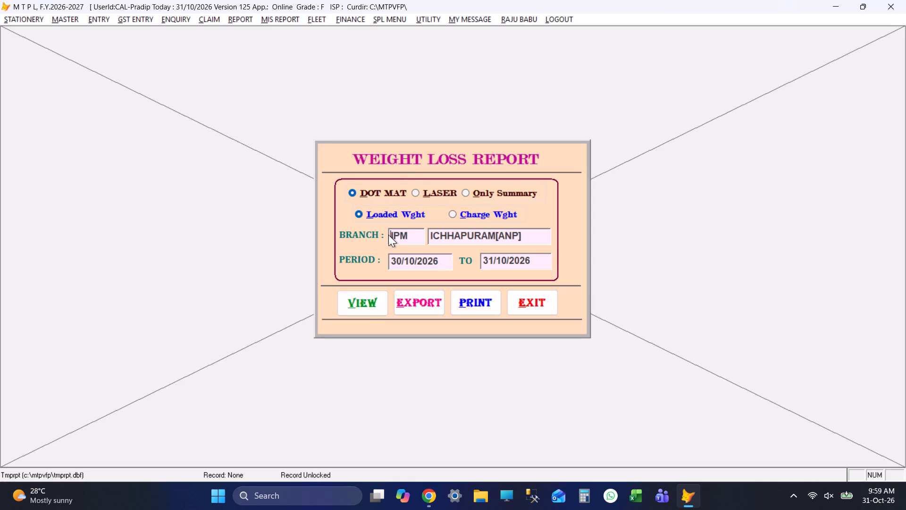
key(alt+Tab)
key(alt+Tab)
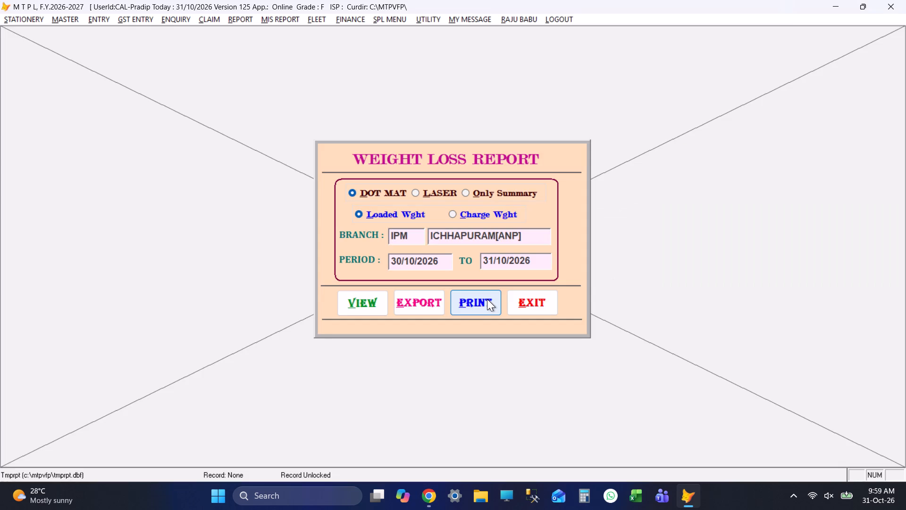
text(bsr)
key(Return)
key(Return)
key(Return)
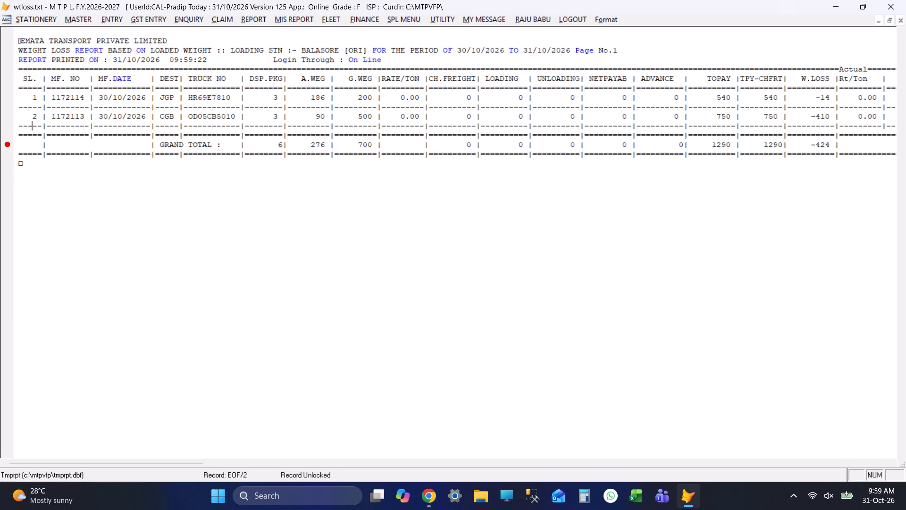
Capture the BALASORE report screen and add the screenshot to the Gemini message.
key(super+Print)
key(alt+Tab)
key(ctrl+v)
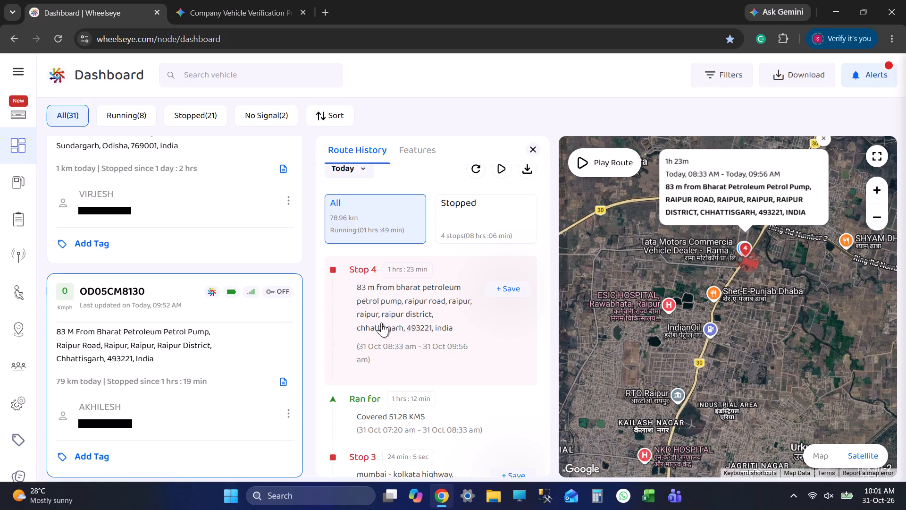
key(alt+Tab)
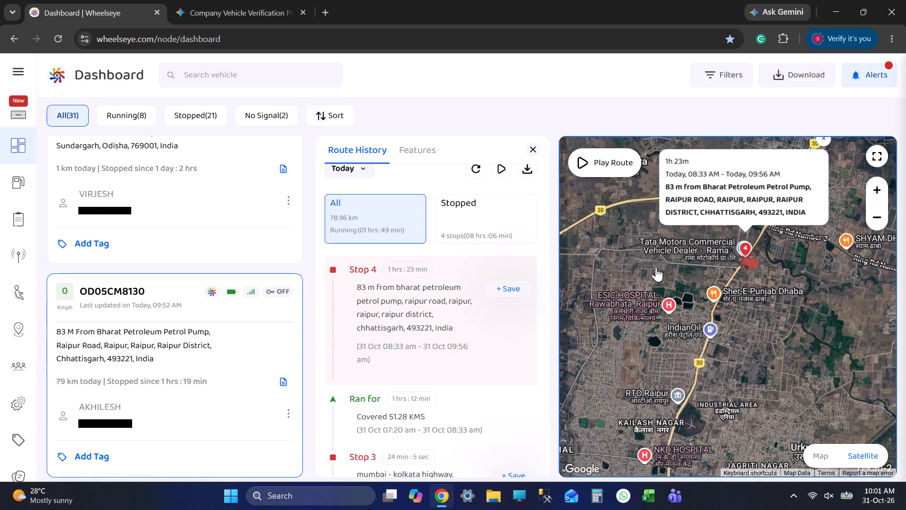
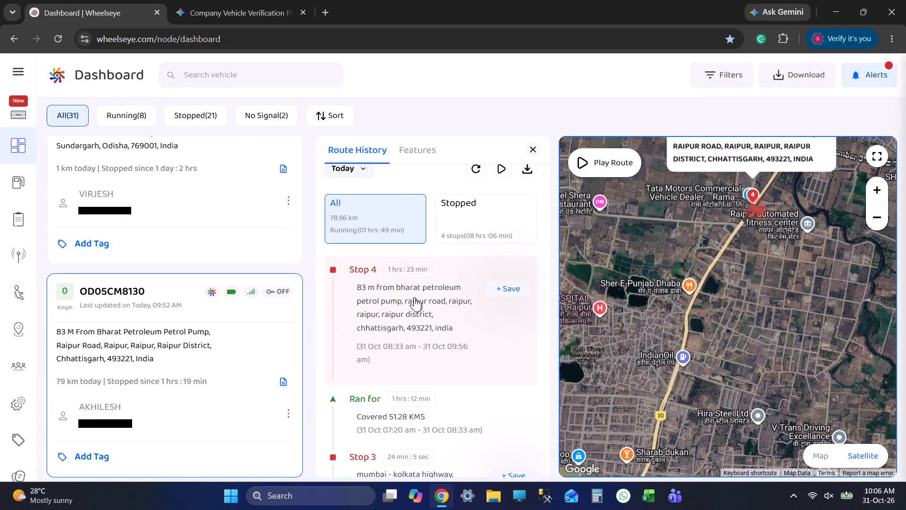
Minimize the browser windows, refresh the Windows desktop and open the TRUCK BY PRADIP folder in File Explorer.
scroll(208, 348, down, 6)
key(alt+Tab)
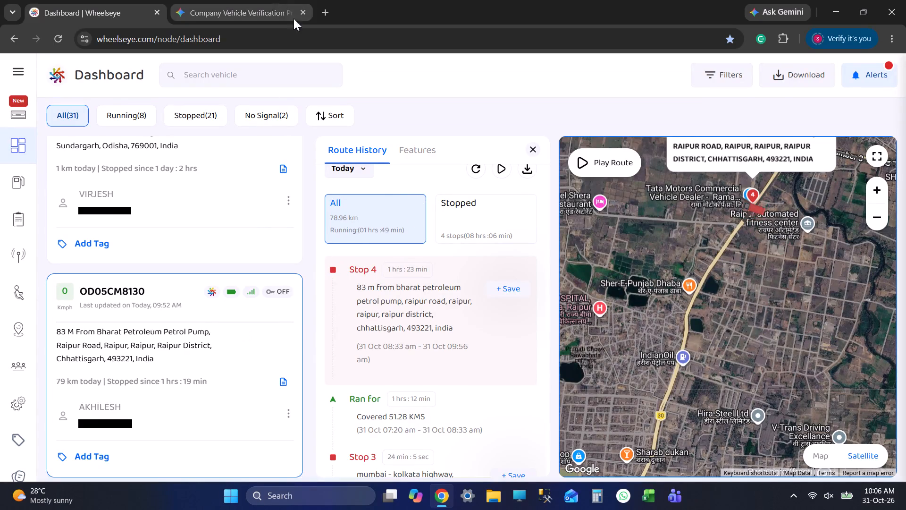
triple_click(839, 5)
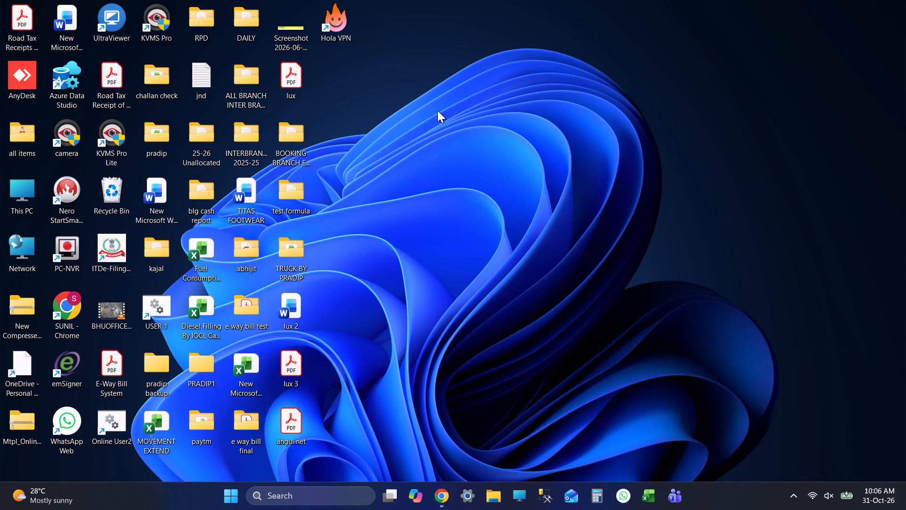
right_click(459, 81)
click(493, 133)
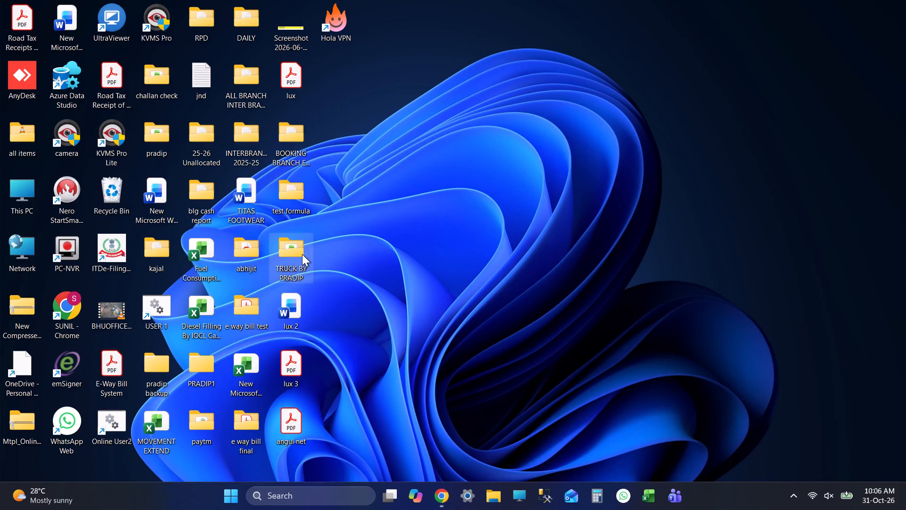
double_click(302, 254)
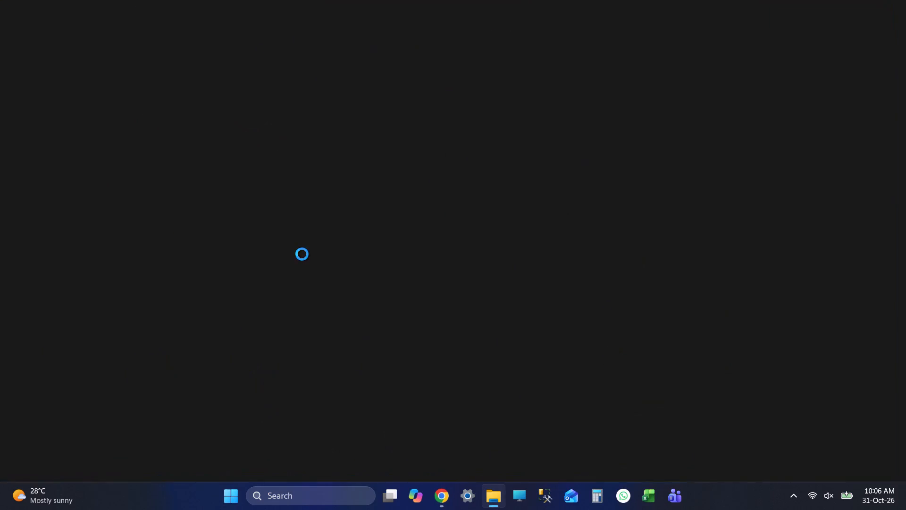
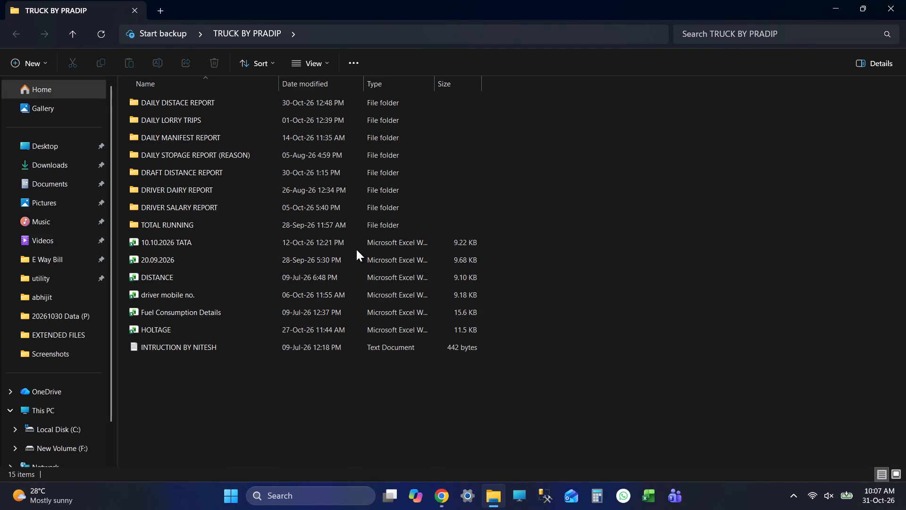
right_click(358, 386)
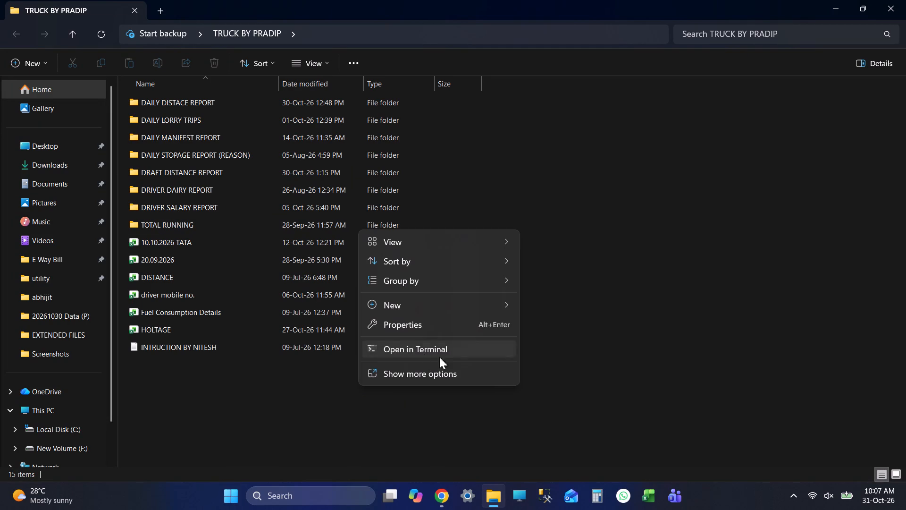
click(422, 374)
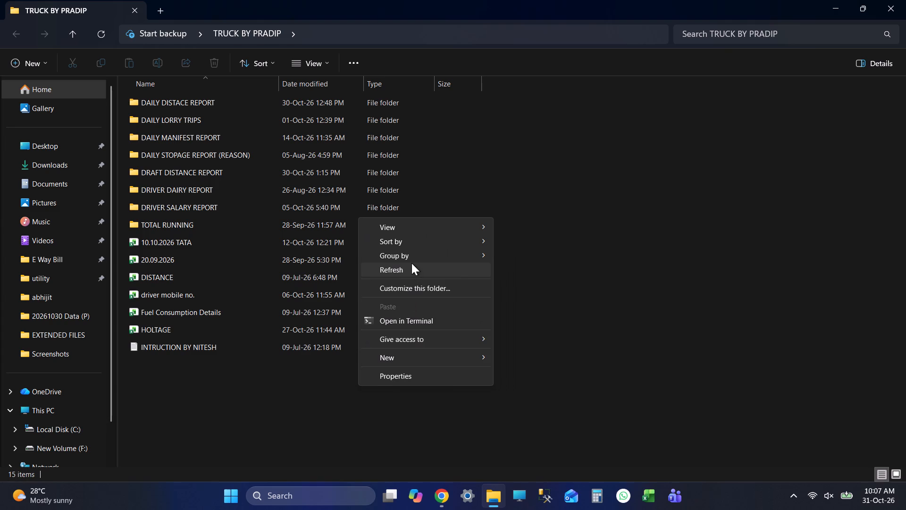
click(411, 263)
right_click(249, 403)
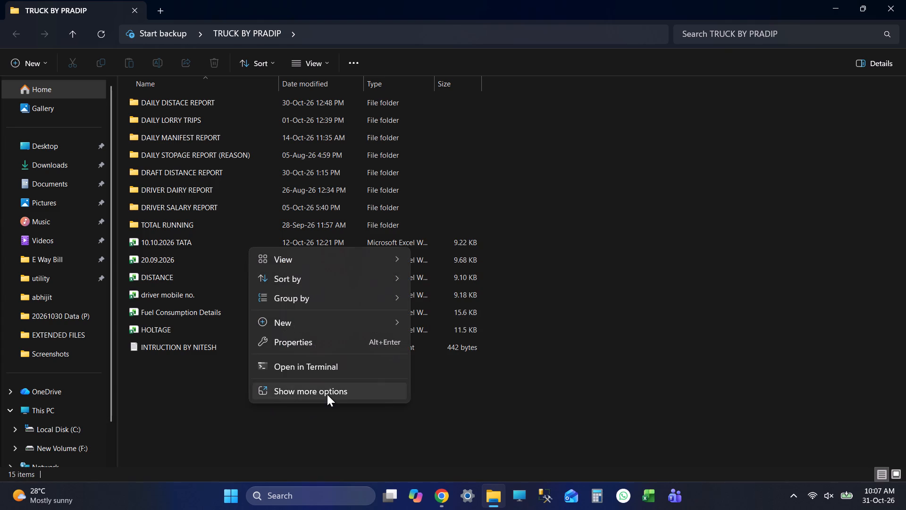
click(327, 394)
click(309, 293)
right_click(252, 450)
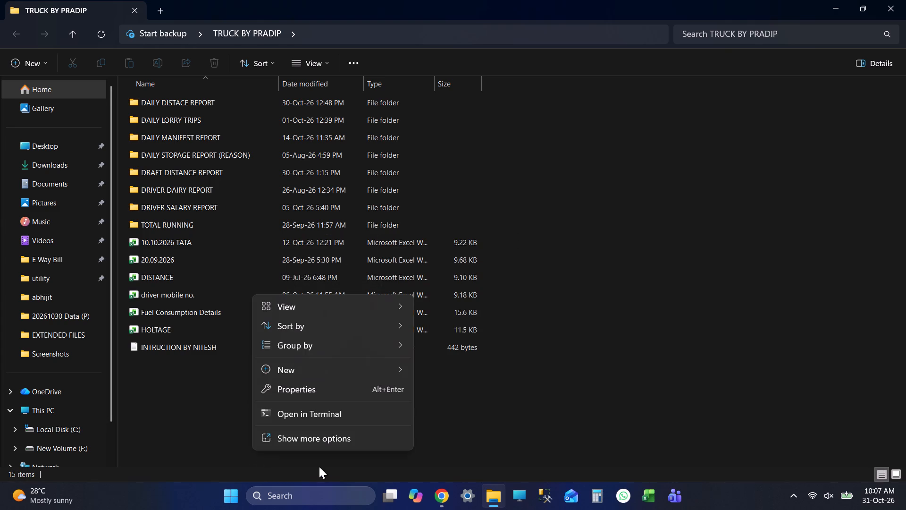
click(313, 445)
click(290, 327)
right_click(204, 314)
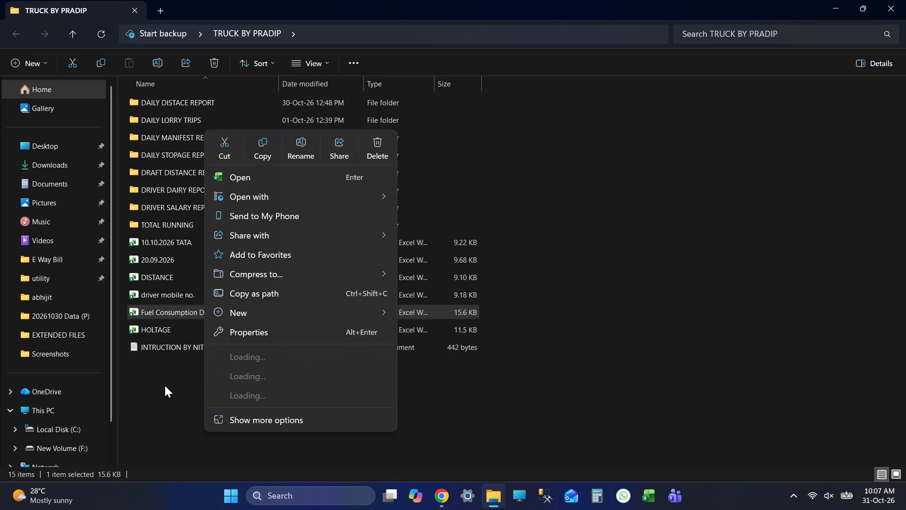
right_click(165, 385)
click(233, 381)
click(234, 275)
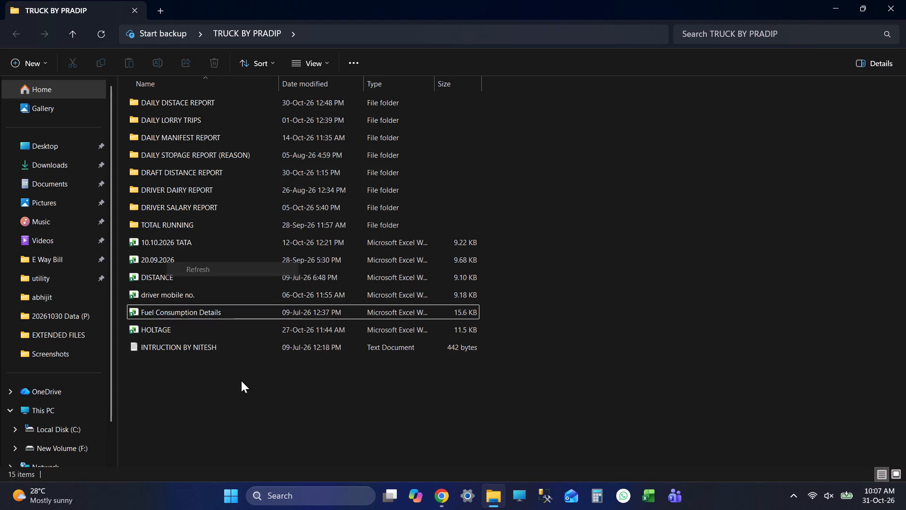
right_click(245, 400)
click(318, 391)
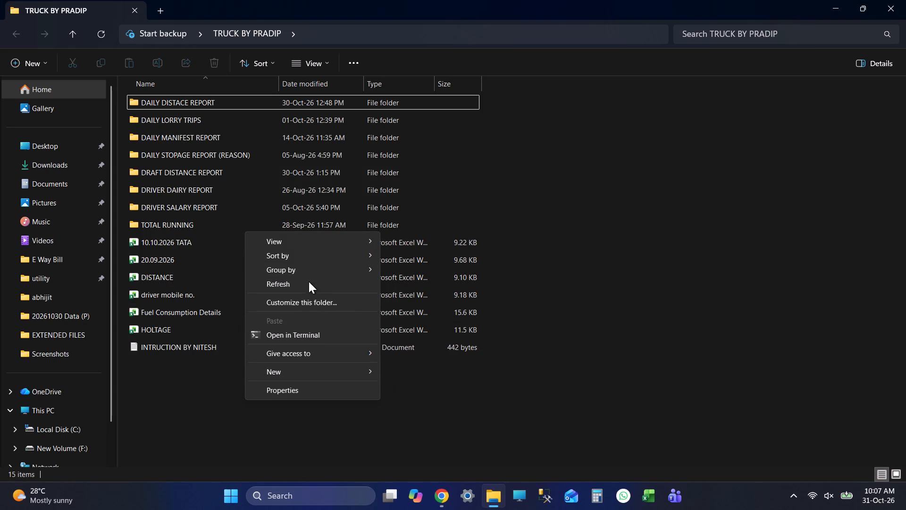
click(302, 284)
key(alt+Tab)
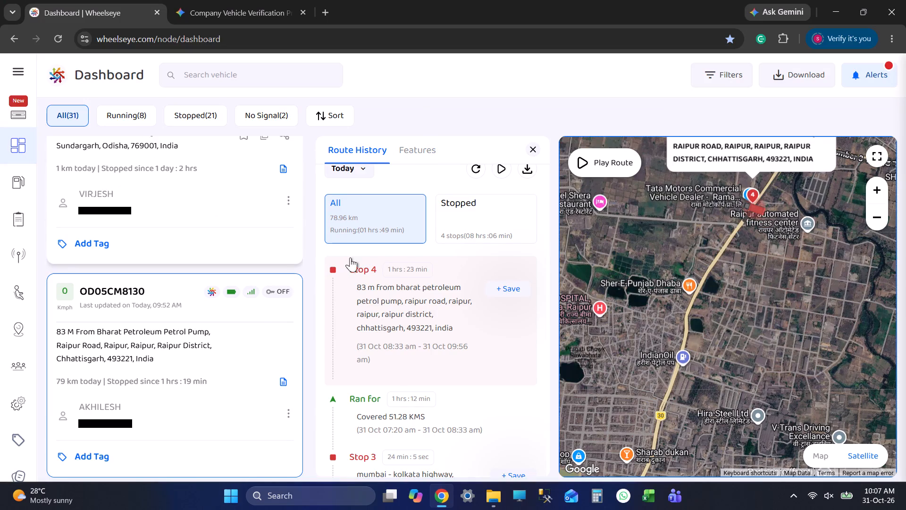
scroll(355, 277, up, 13)
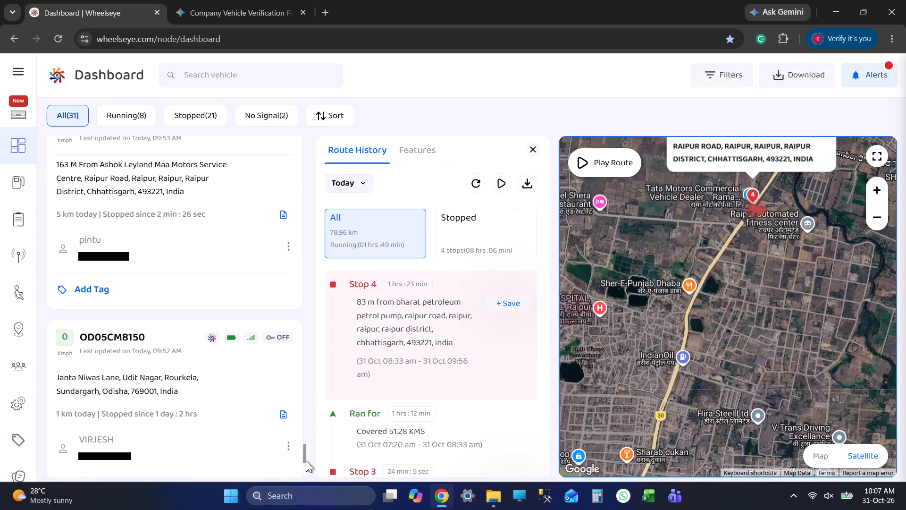
click(306, 455)
scroll(310, 446, up, 4)
scroll(247, 439, up, 6)
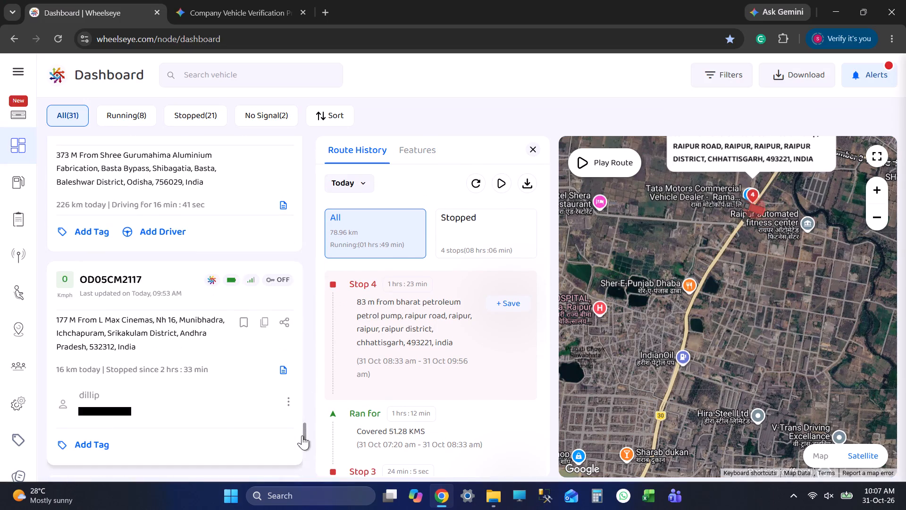
drag(305, 429, 293, 117)
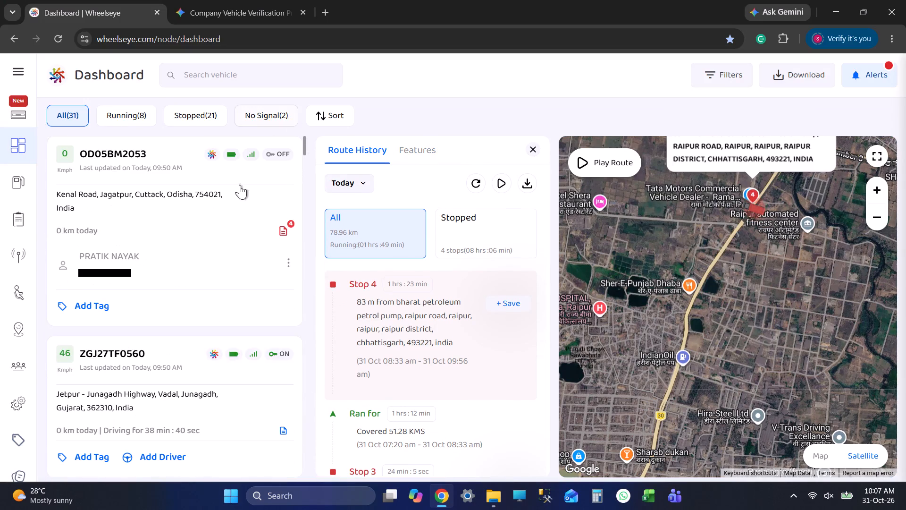
scroll(232, 214, up, 5)
click(119, 178)
scroll(716, 320, up, 3)
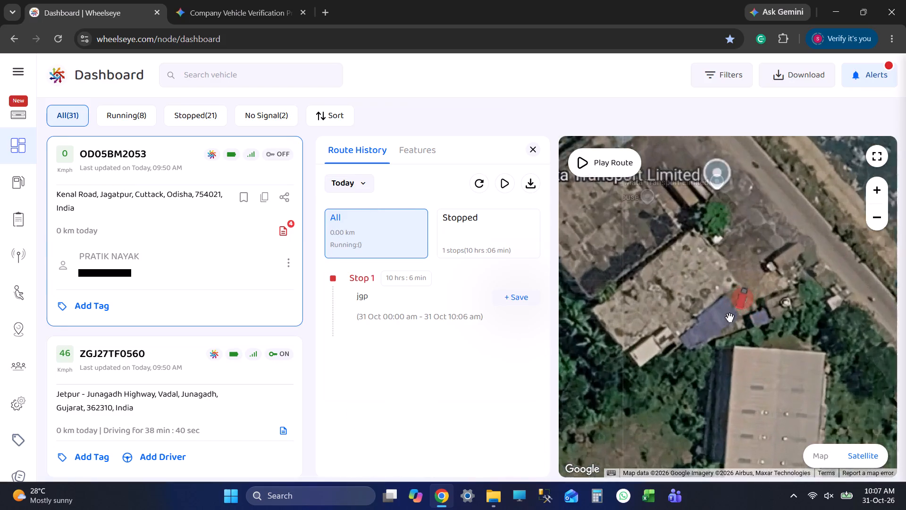
scroll(730, 317, down, 13)
click(415, 306)
scroll(740, 315, up, 4)
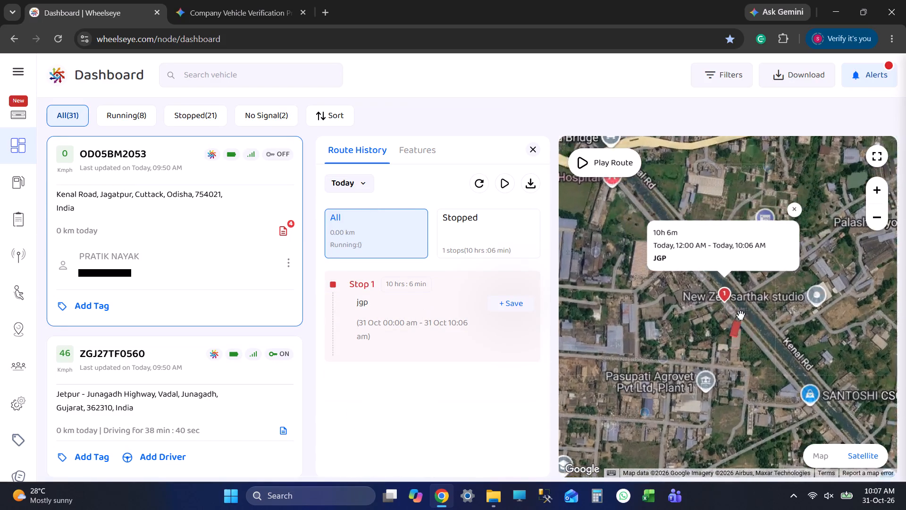
scroll(740, 315, down, 3)
scroll(303, 347, up, 15)
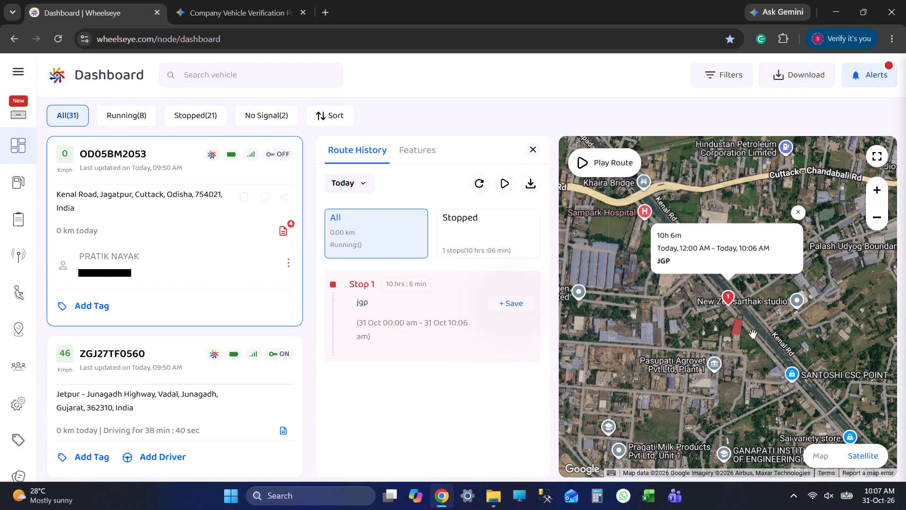
scroll(792, 332, up, 3)
scroll(679, 327, up, 4)
drag(679, 327, 728, 379)
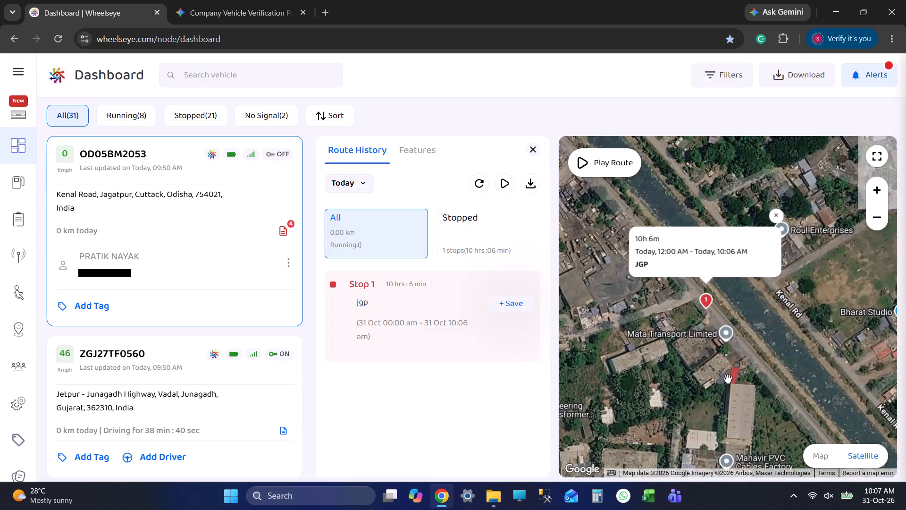
scroll(728, 379, down, 4)
click(785, 250)
scroll(234, 289, up, 3)
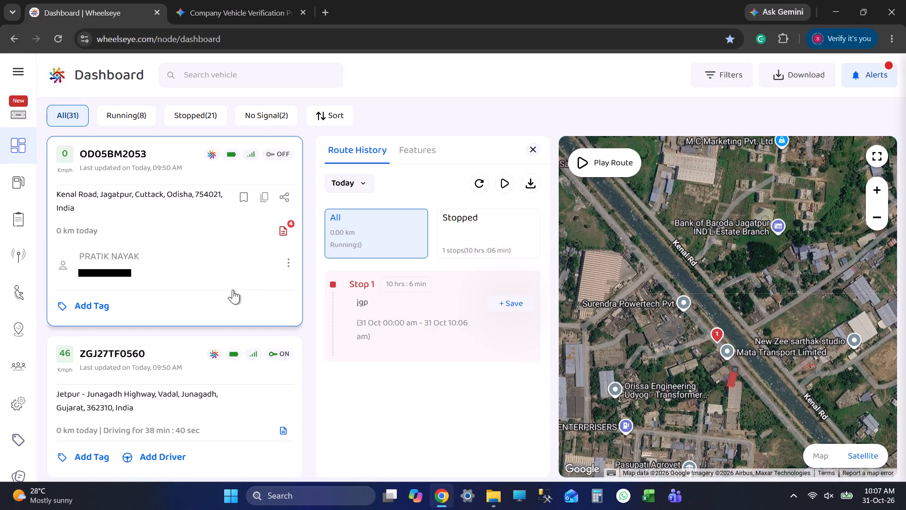
click(142, 377)
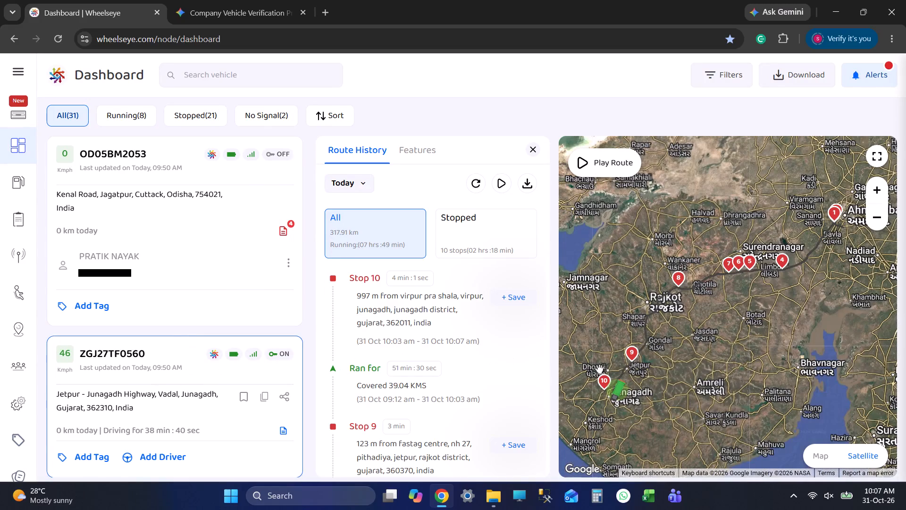
scroll(169, 327, up, 5)
click(162, 261)
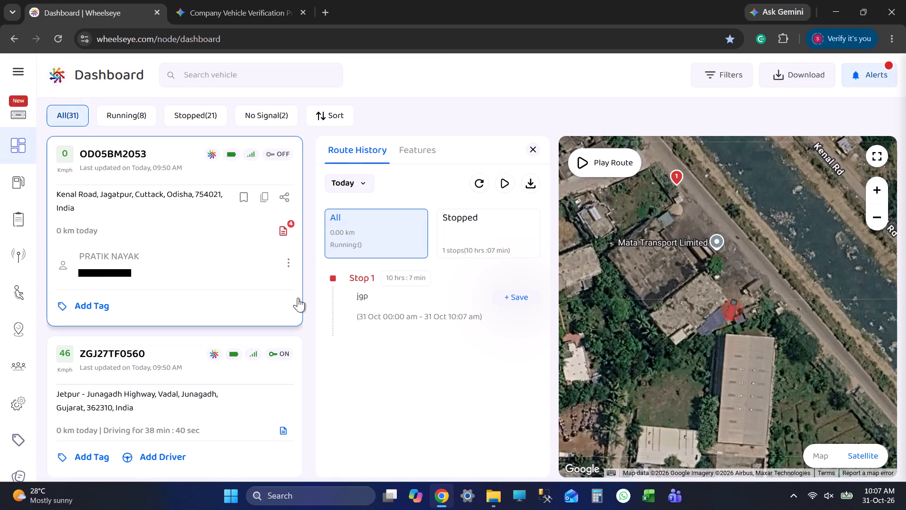
Switch to File Explorer and duplicate the 30.10.2026 workbook in the OCT folder of DAILY LORRY TRIPS.
key(alt+Tab)
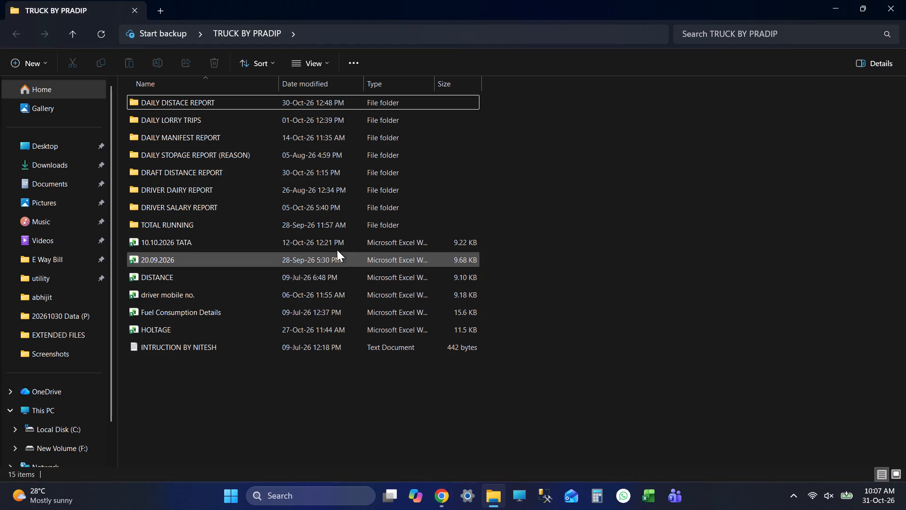
double_click(194, 119)
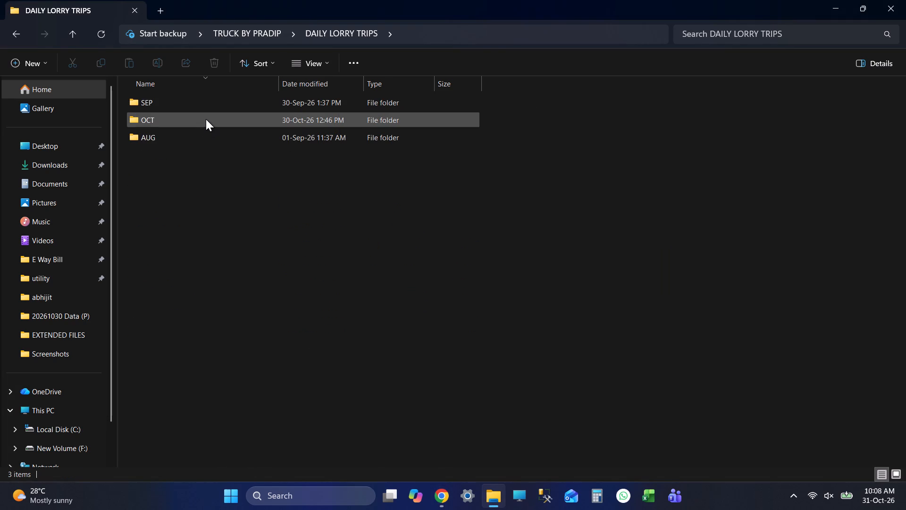
double_click(206, 119)
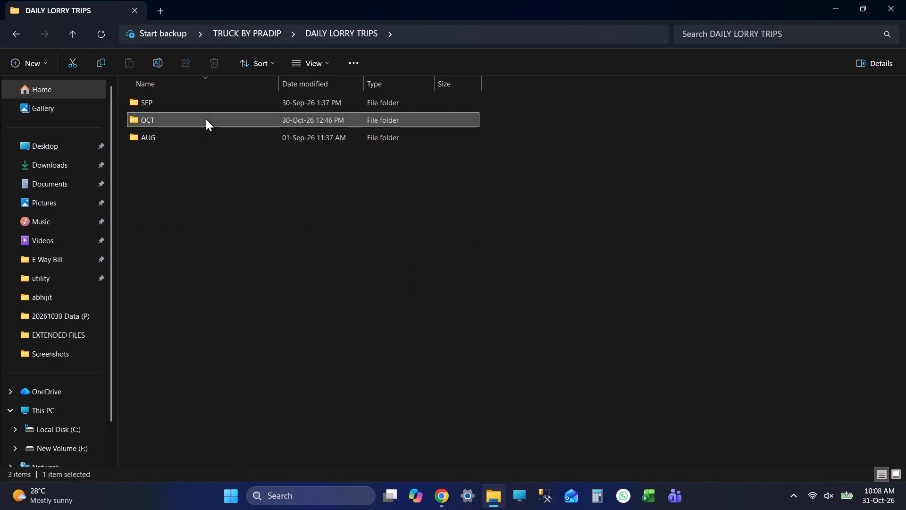
click(252, 367)
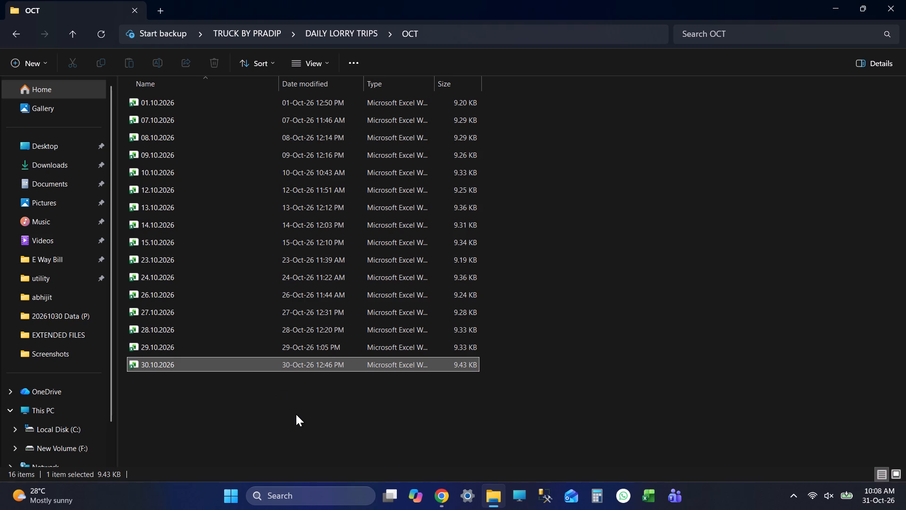
key(ctrl+c)
key(ctrl+v)
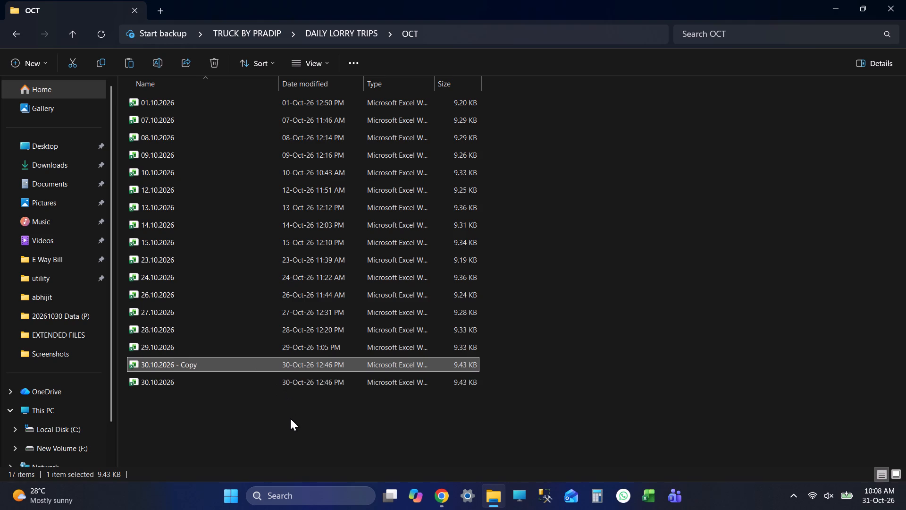
Rename the copied workbook as 31.10.2026.
key(F2)
click(198, 363)
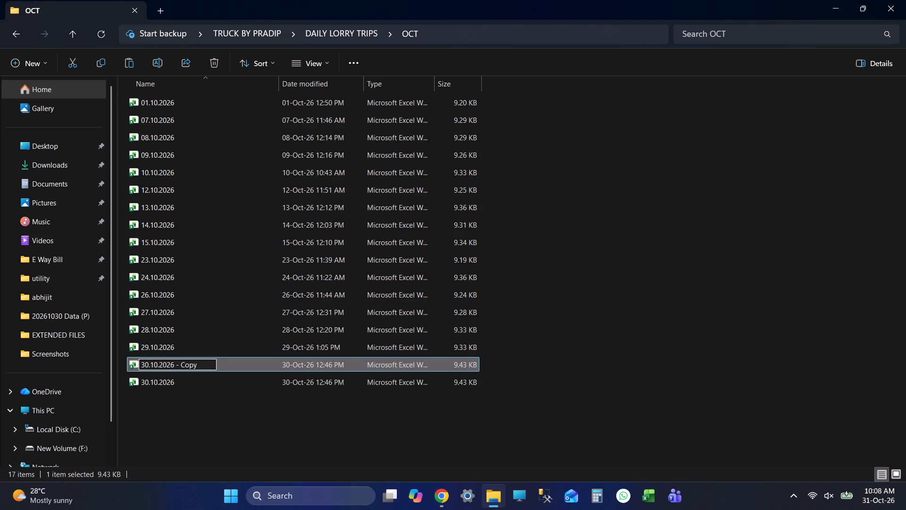
key(BackSpace)
key(BackSpace)
key(BackSpace)
key(BackSpace)
key(BackSpace)
key(BackSpace)
key(BackSpace)
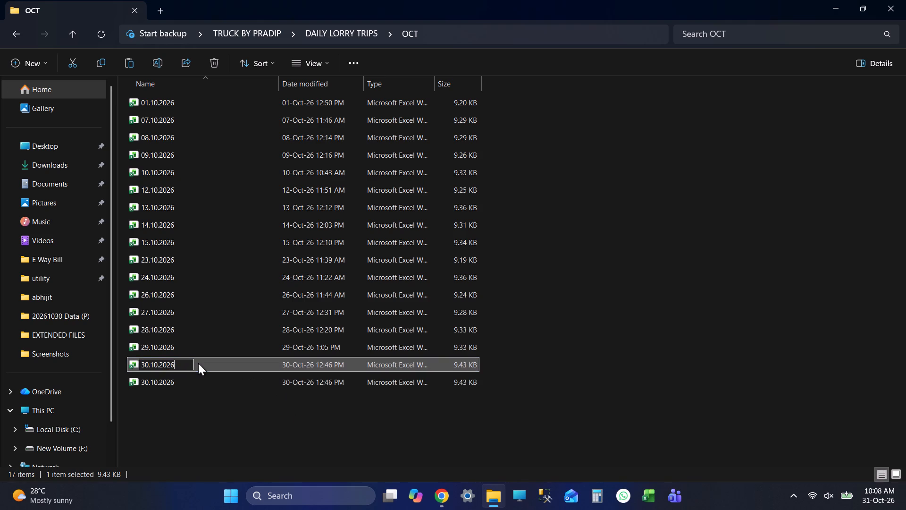
key(ctrl+Left)
key(Right)
key(Right)
key(BackSpace)
key(1)
click(208, 462)
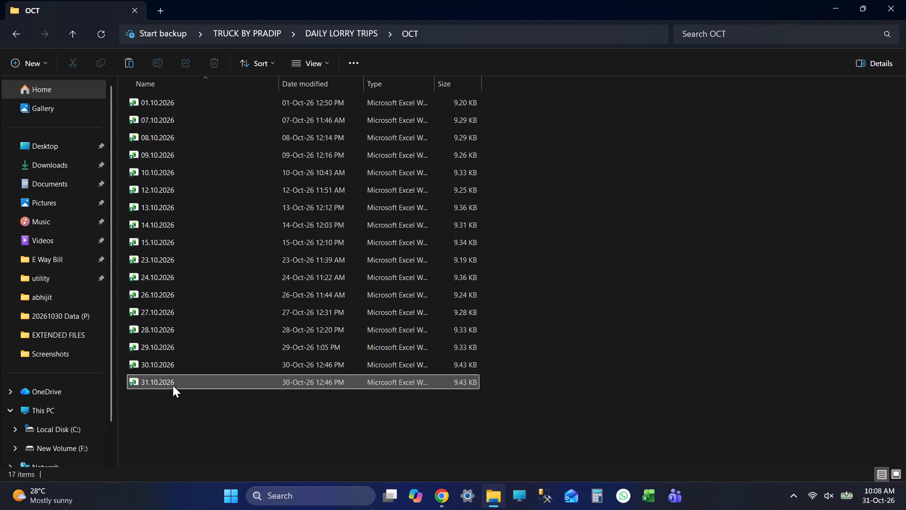
Open the 31.10.2026 workbook in Excel and change the title date in A1 to 31.10.2026.
double_click(173, 385)
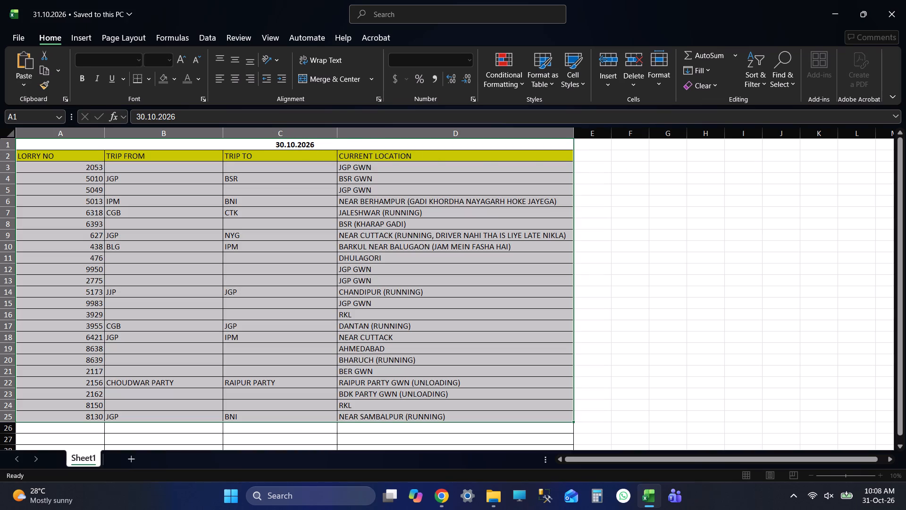
double_click(280, 141)
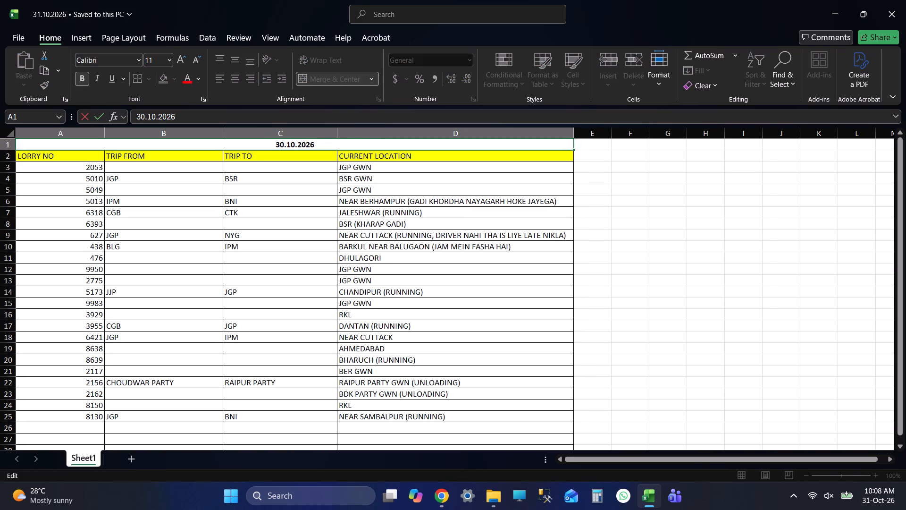
key(Right)
key(BackSpace)
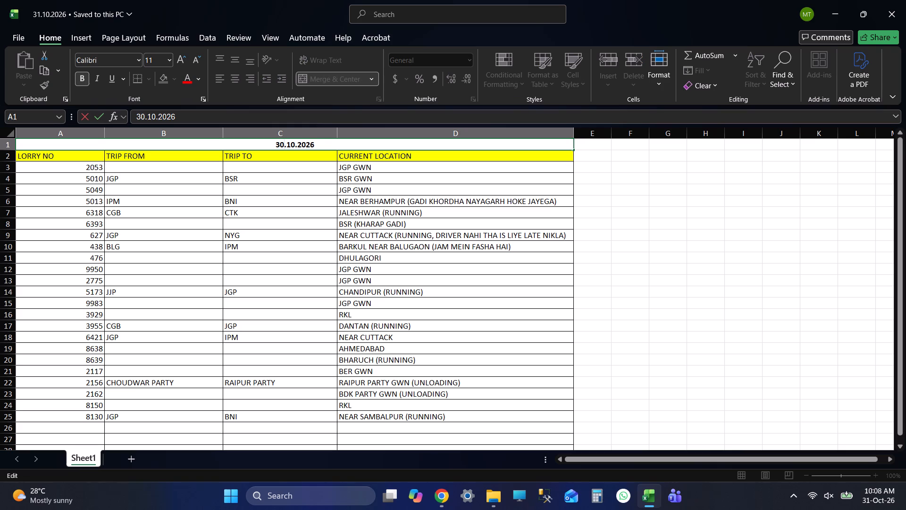
key(1)
key(Return)
Clear the trip from, trip to and current location entries in B3:D7, for lorries 2053 to 6318.
key(Return)
key(Right)
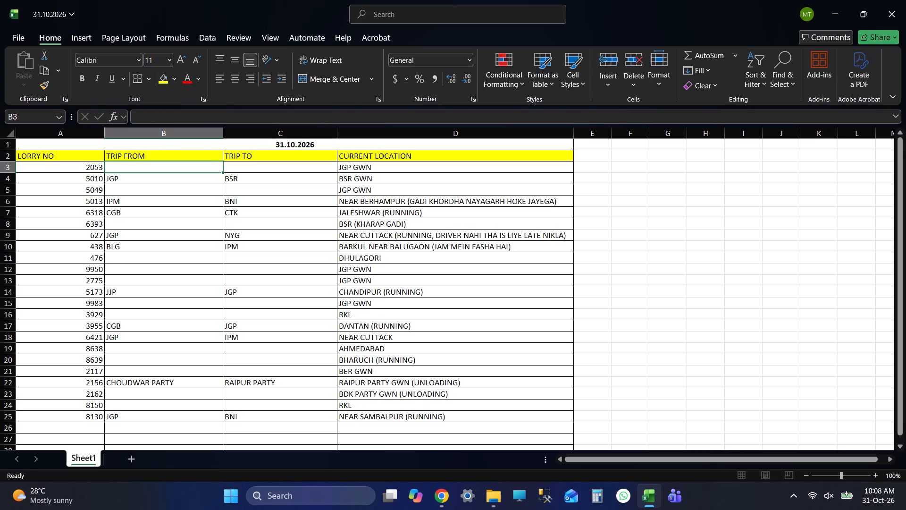
key(ctrl+shift+Right)
key(ctrl+shift+Down)
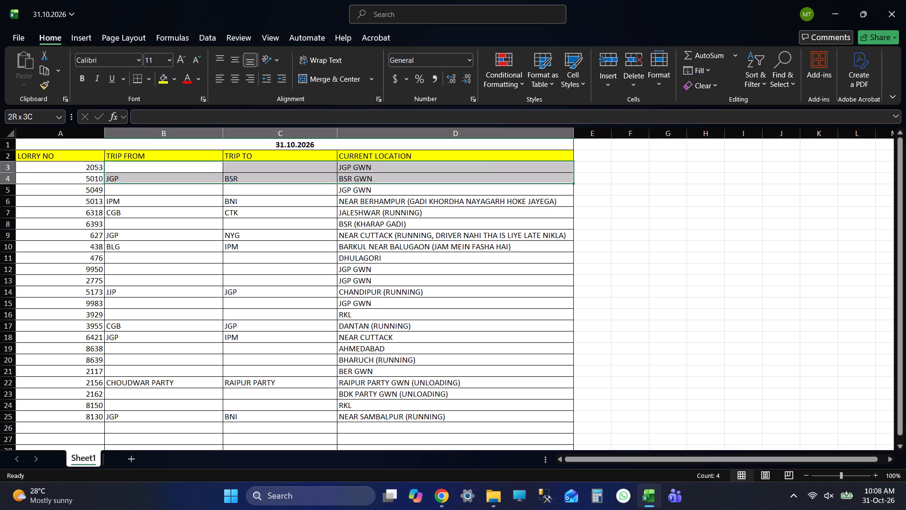
key(ctrl+shift+Down)
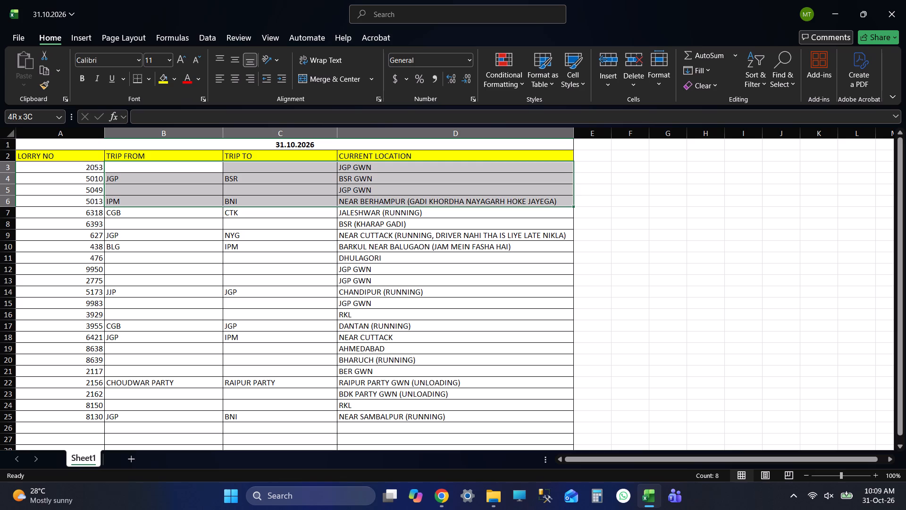
key(shift+Down)
key(shift+Down)
key(shift+Up)
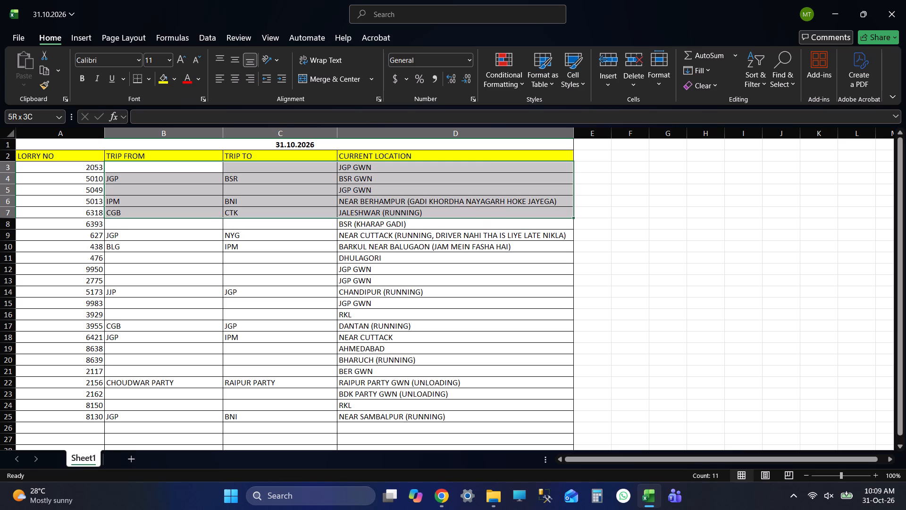
key(Delete)
Clear the trip and location entries from row 9 through row 25, keeping lorry 6393's row, and save the workbook.
key(Down)
key(Down)
key(Down)
key(Down)
key(Down)
key(Down)
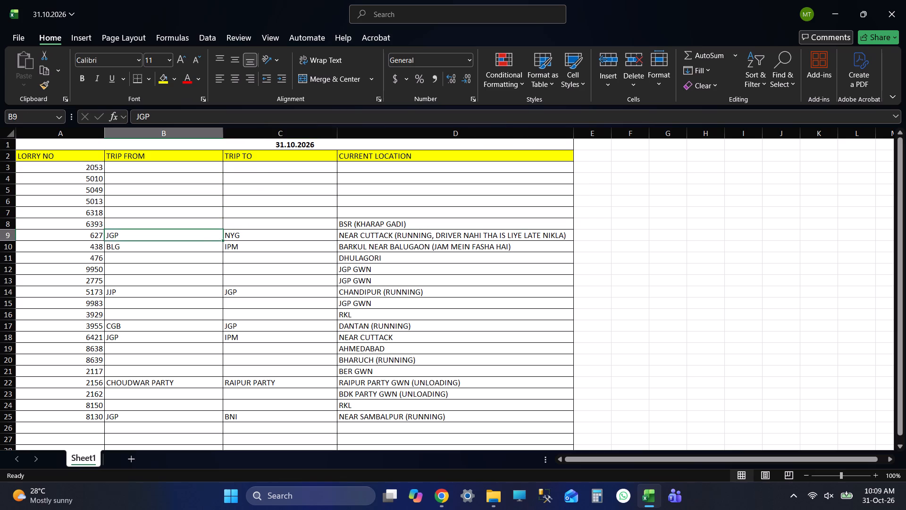
key(ctrl+shift+Right)
key(ctrl+shift+Down)
key(ctrl+shift+Down)
key(ctrl+shift+Down)
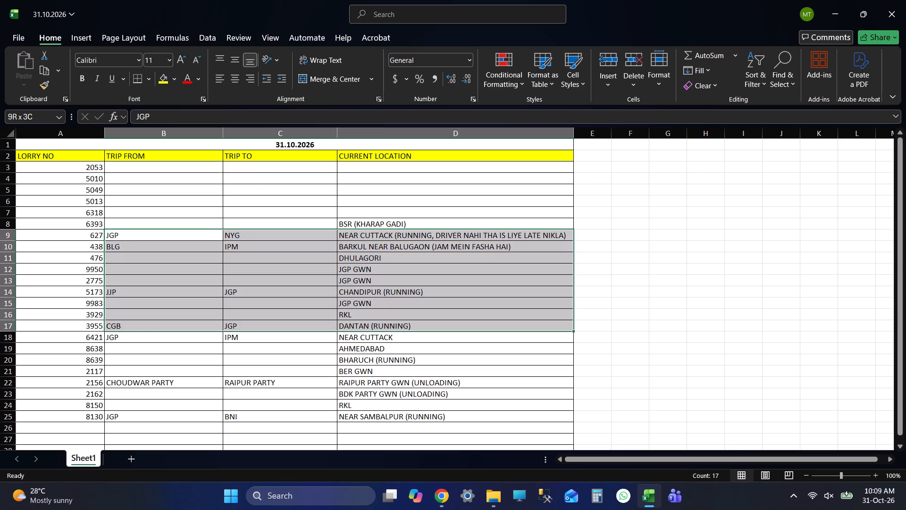
key(ctrl+shift+Down)
key(ctrl+shift+Down)
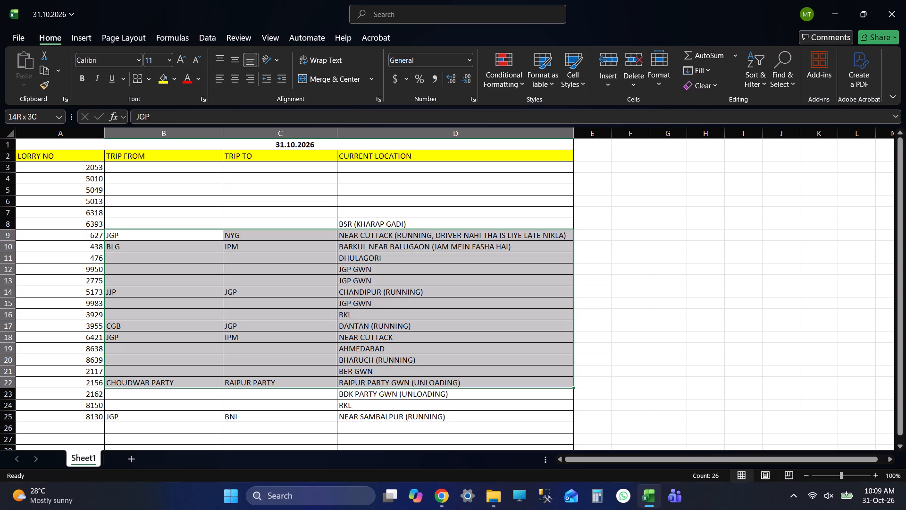
key(ctrl+shift+End)
key(Delete)
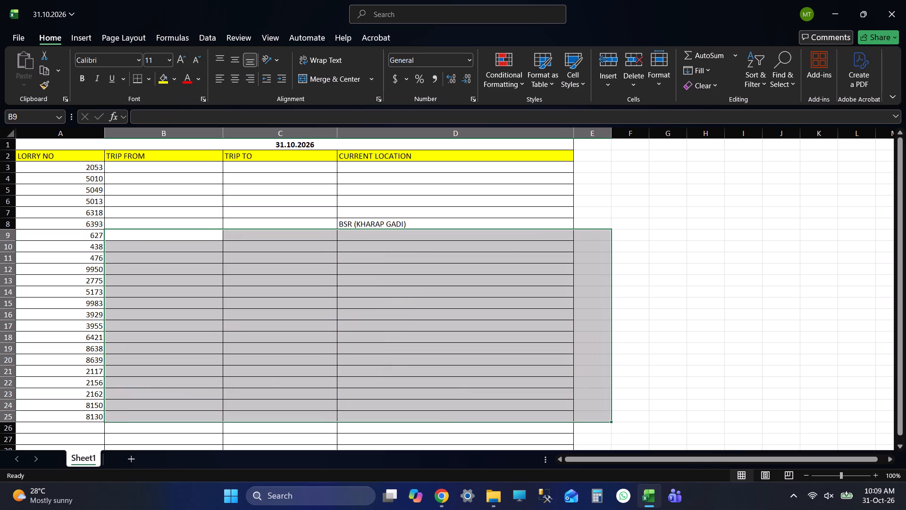
key(ctrl+Up)
key(Down)
key(ctrl+s)
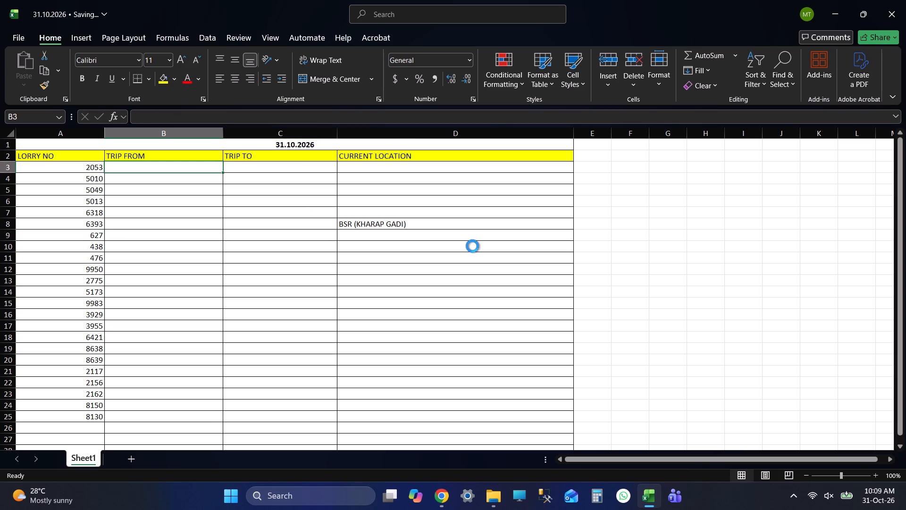
key(ctrl+s)
Switch to Wheelseye in Chrome, search for vehicle 2053 and examine its stop today on the map.
key(alt+Tab)
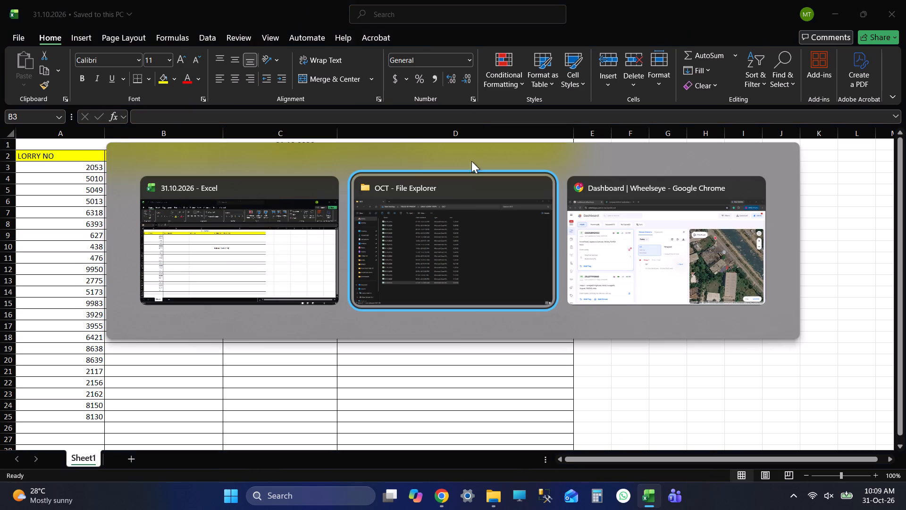
click(905, 0)
key(alt+Tab)
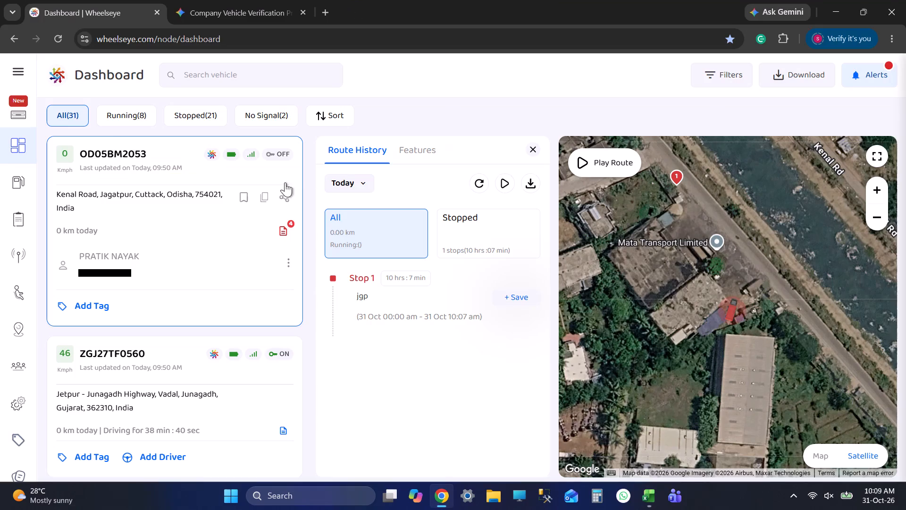
click(198, 77)
text(2053)
key(Return)
click(201, 202)
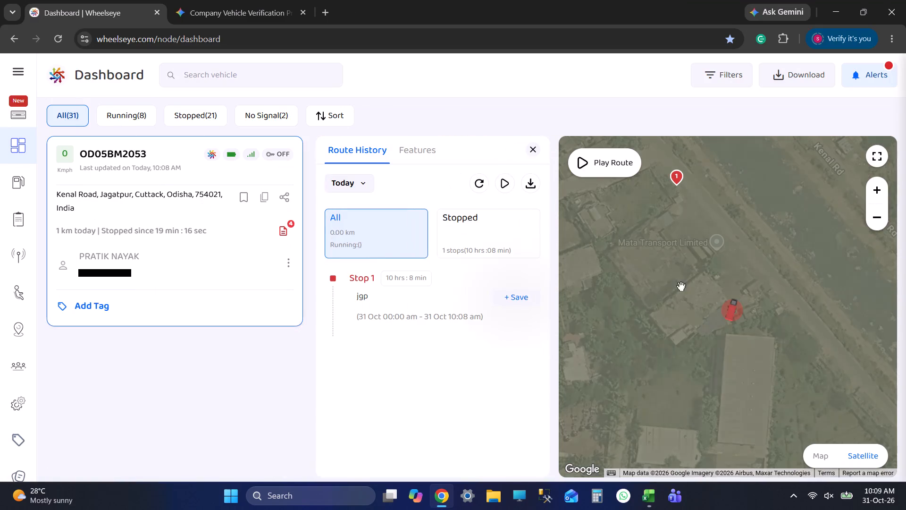
click(462, 306)
scroll(771, 304, down, 4)
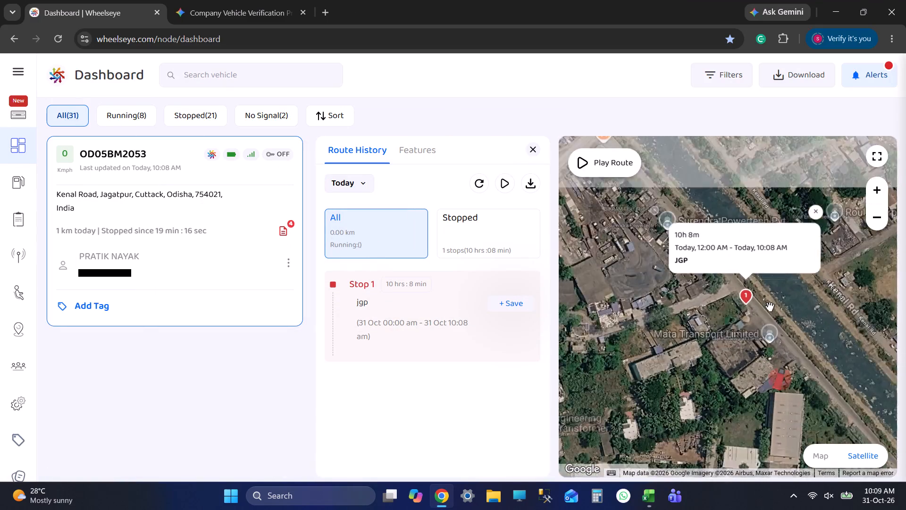
scroll(770, 306, down, 2)
scroll(782, 320, up, 8)
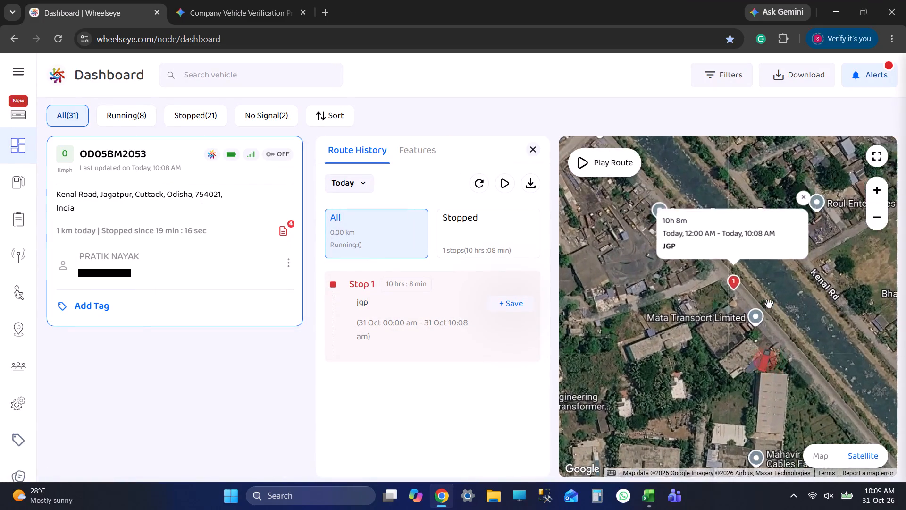
scroll(764, 294, down, 6)
Switch back to the 31.10.2026 workbook in Excel, enter JGP GWN as lorry 2053's current location in D3 and save.
key(alt+Tab)
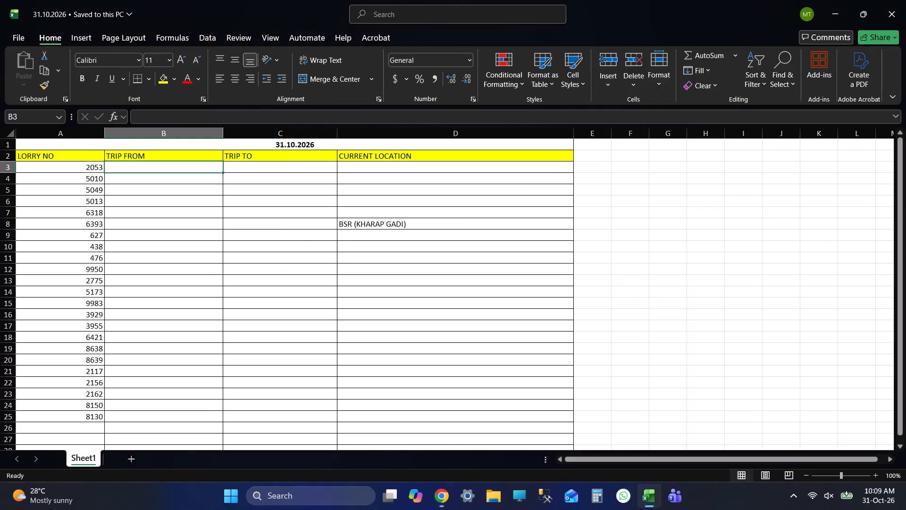
key(alt+Tab)
key(alt+Tab)
key(Tab)
key(Tab)
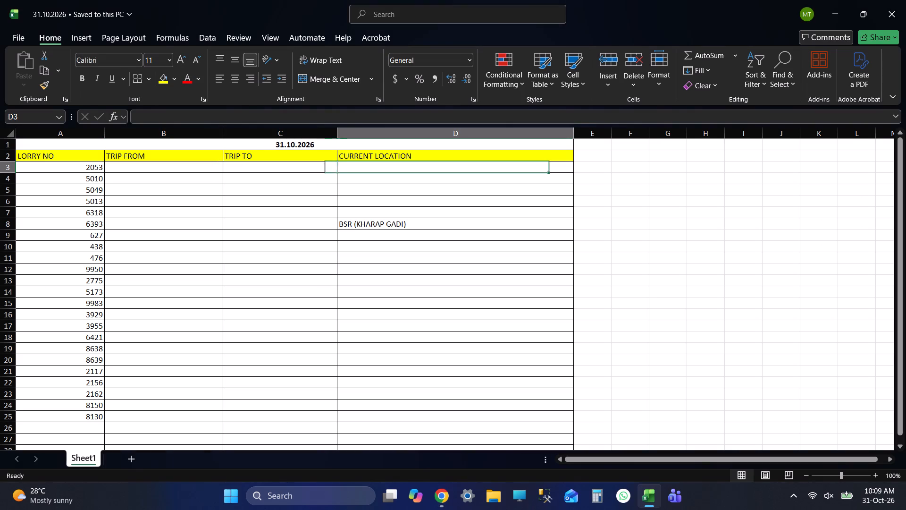
text(jgp gwn)
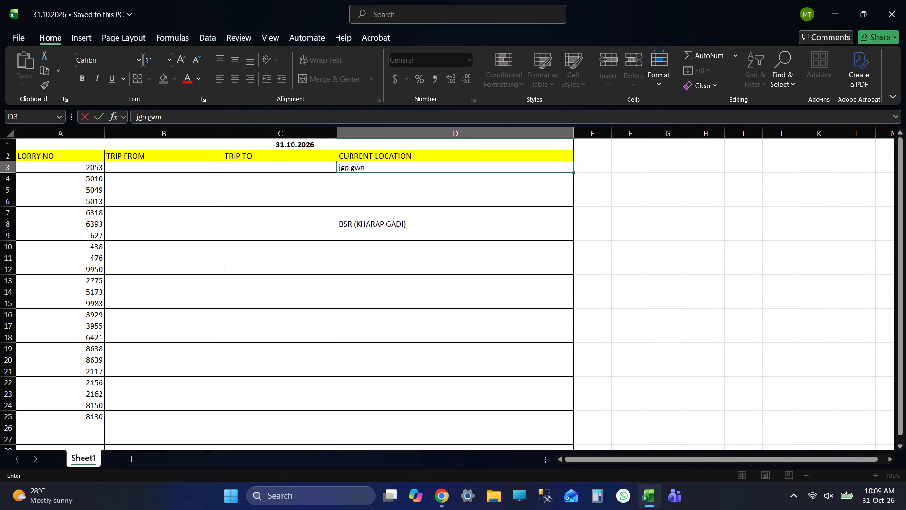
key(BackSpace)
key(BackSpace)
key(BackSpace)
key(BackSpace)
key(BackSpace)
key(BackSpace)
key(BackSpace)
text(JGP GWN)
key(Return)
key(ctrl+s)
Switch to Wheelseye in Chrome, search for vehicle 5010 and examine its route history and latest stop on the map.
key(alt+Tab)
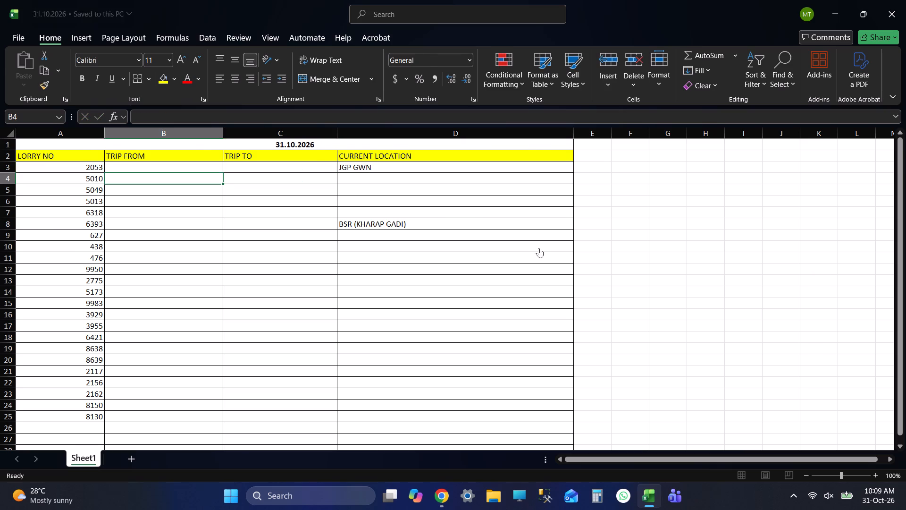
click(204, 77)
text(5010)
key(Return)
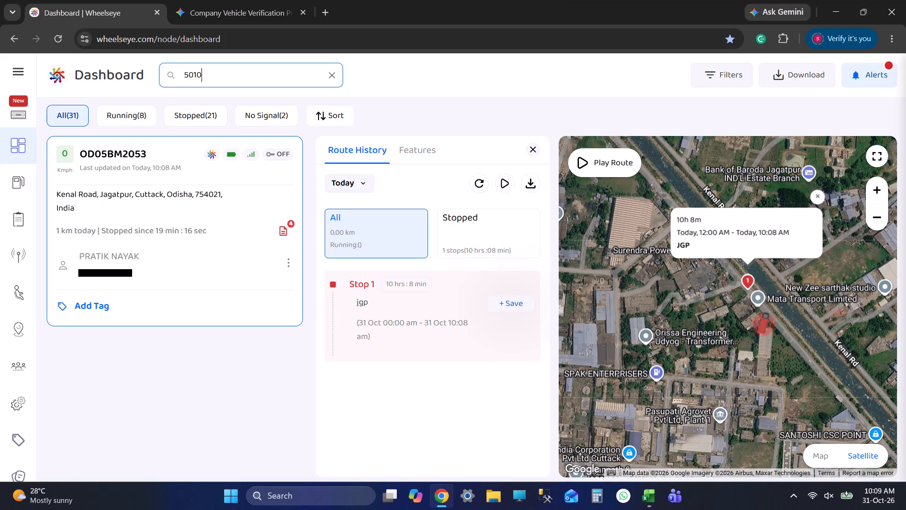
click(144, 222)
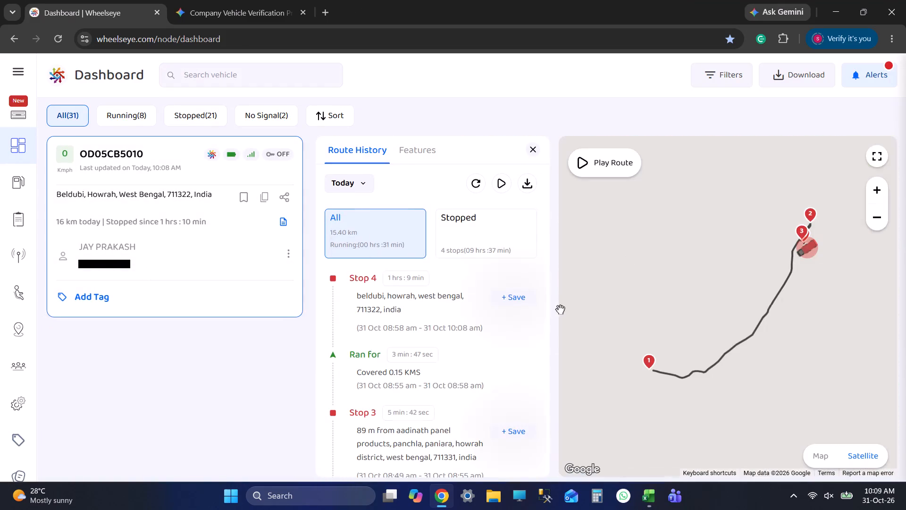
scroll(817, 246, up, 7)
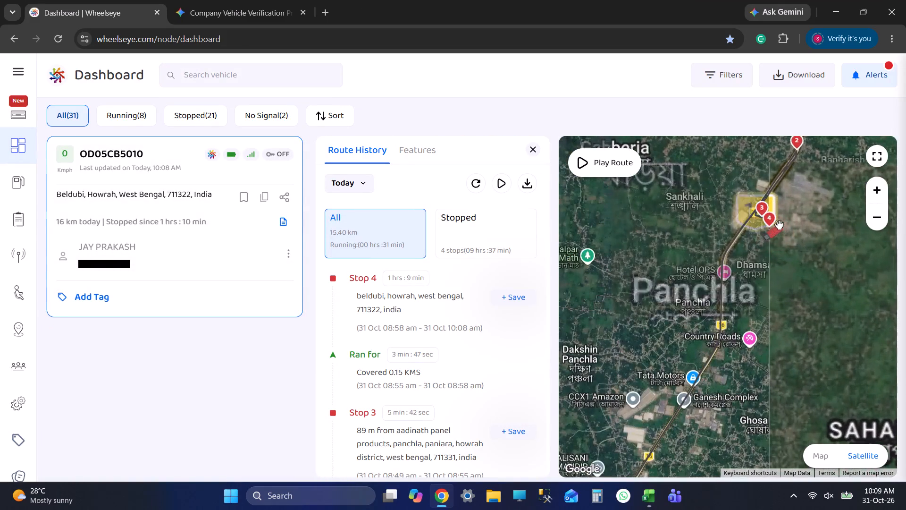
drag(779, 225, 724, 342)
scroll(724, 342, down, 2)
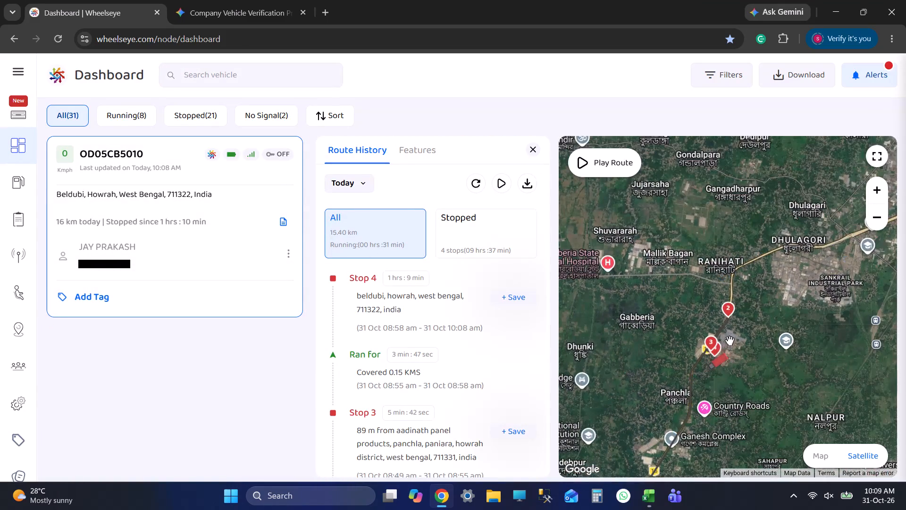
scroll(730, 340, down, 2)
scroll(725, 357, up, 5)
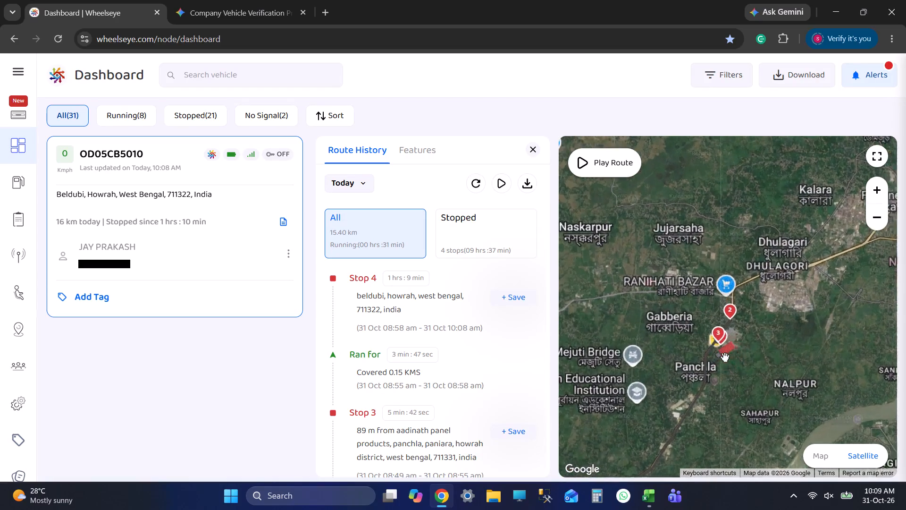
scroll(739, 323, up, 4)
click(368, 319)
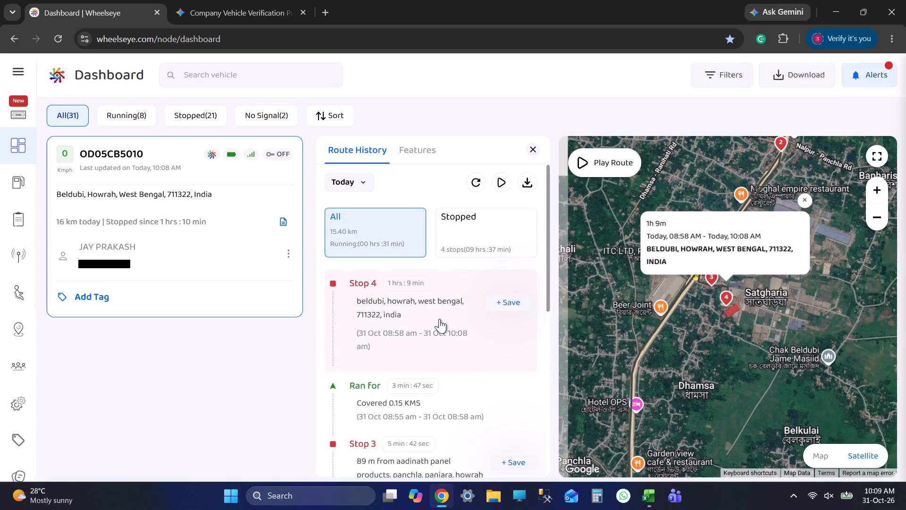
Switch back to Excel, enter DHULAGORI as lorry 5010's current location in D4 and save the workbook.
key(alt+Tab)
key(Tab)
key(Tab)
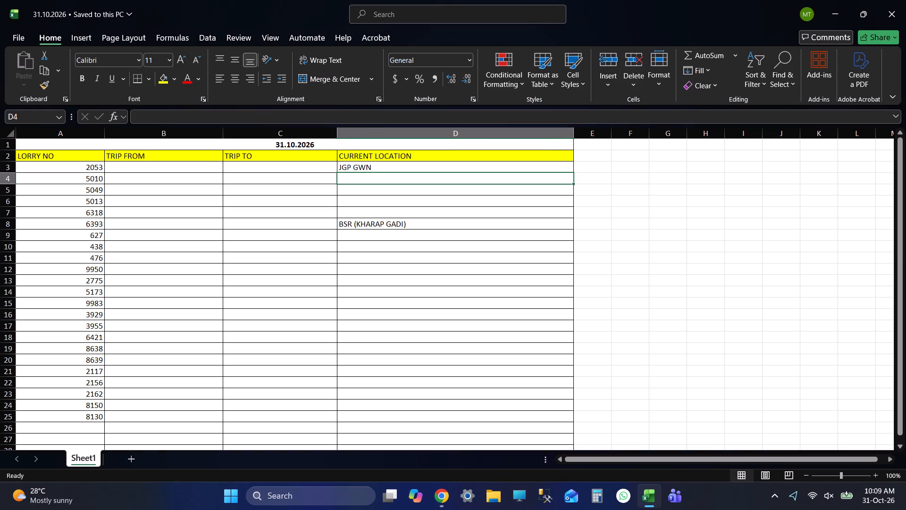
text(DHI)
key(BackSpace)
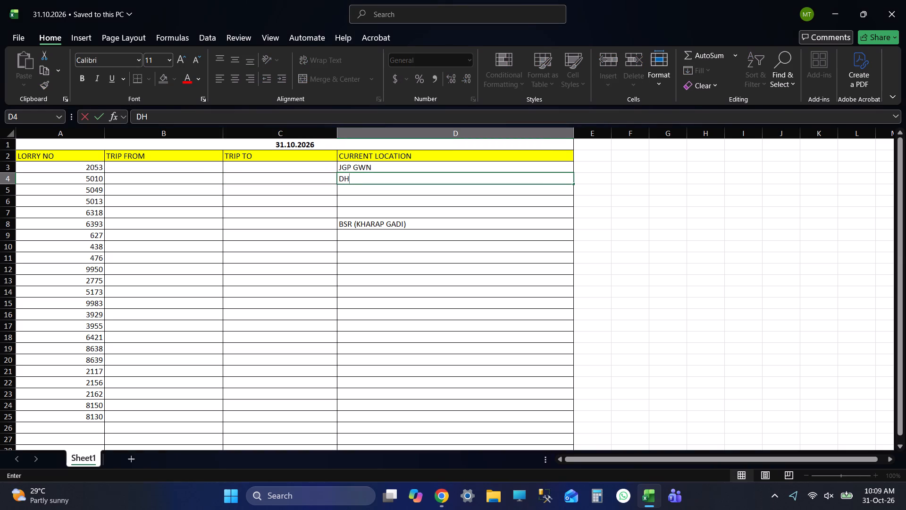
text(ULAGORU)
key(BackSpace)
key(i)
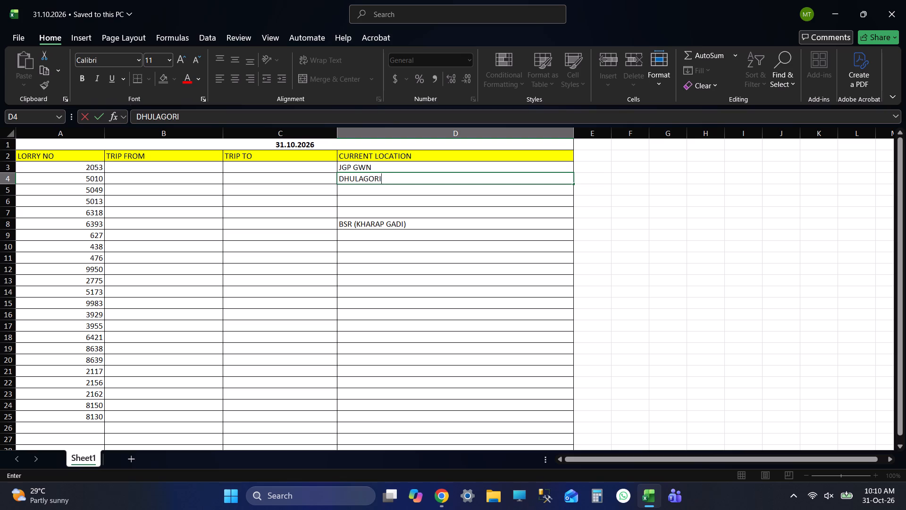
key(Return)
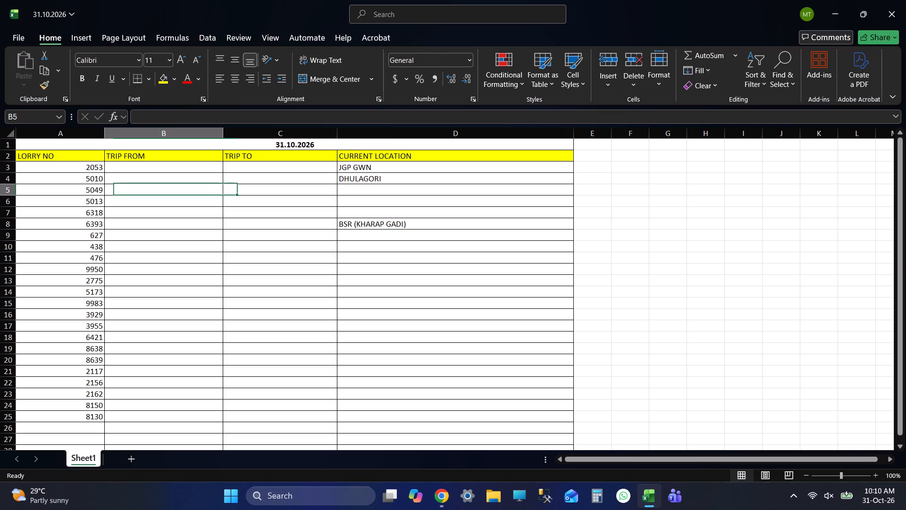
key(ctrl+s)
key(ctrl+s)
key(ctrl+s)
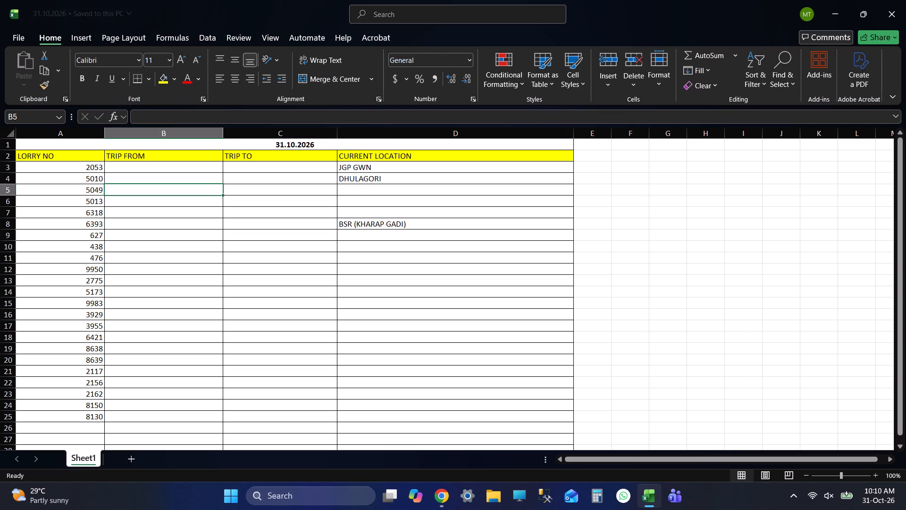
key(ctrl+s)
key(ctrl+s)
key(ctrl+s)
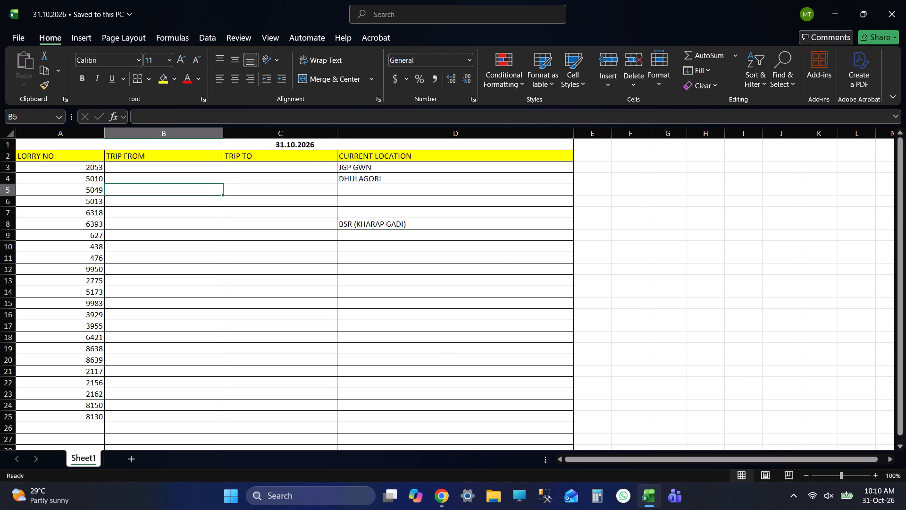
key(alt+Tab)
click(229, 71)
key(alt+Tab)
key(alt+Tab)
text(5049)
key(Return)
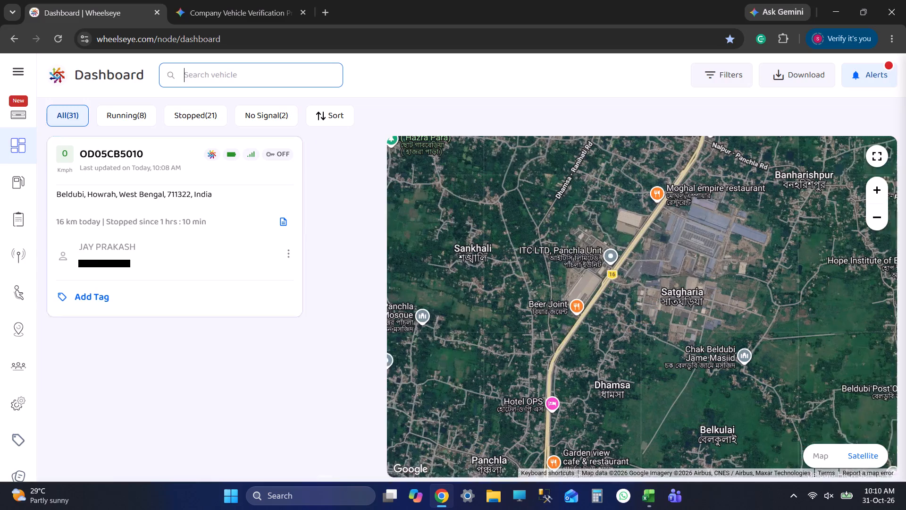
click(140, 241)
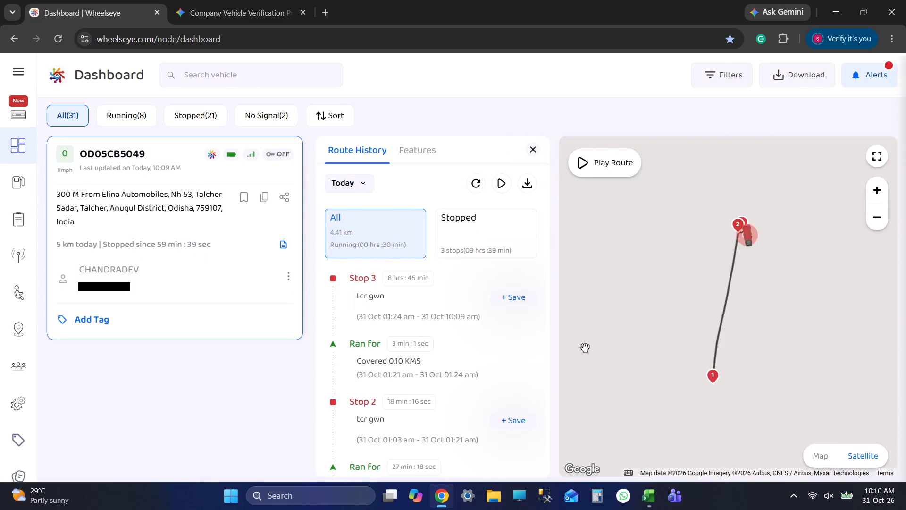
scroll(761, 247, up, 3)
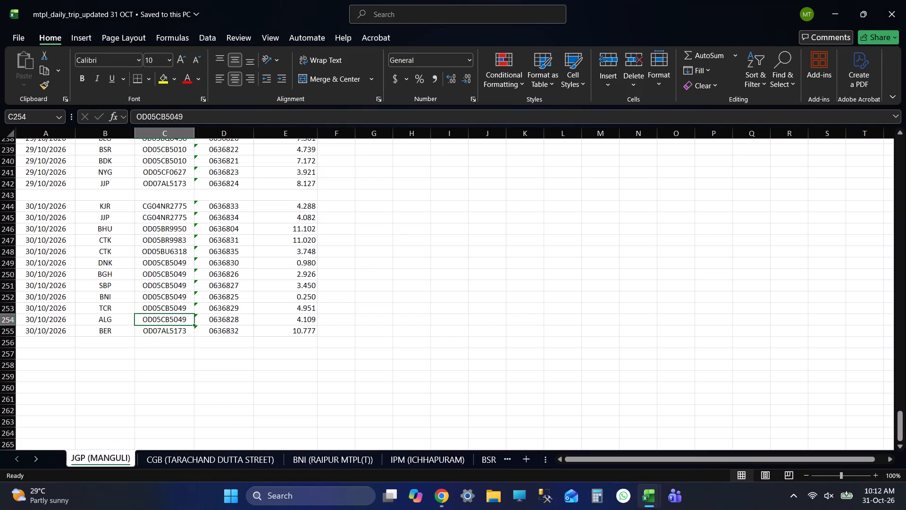
key(alt+Tab)
key(alt+Tab)
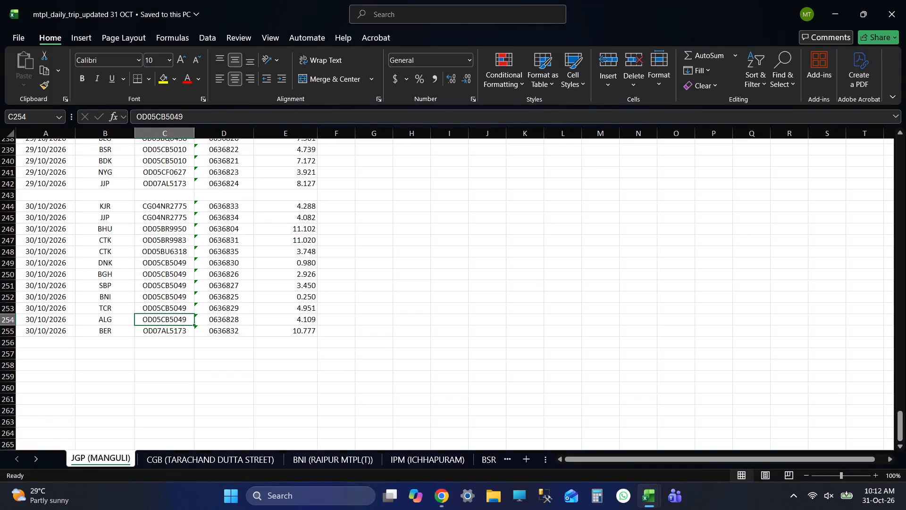
key(alt+Tab)
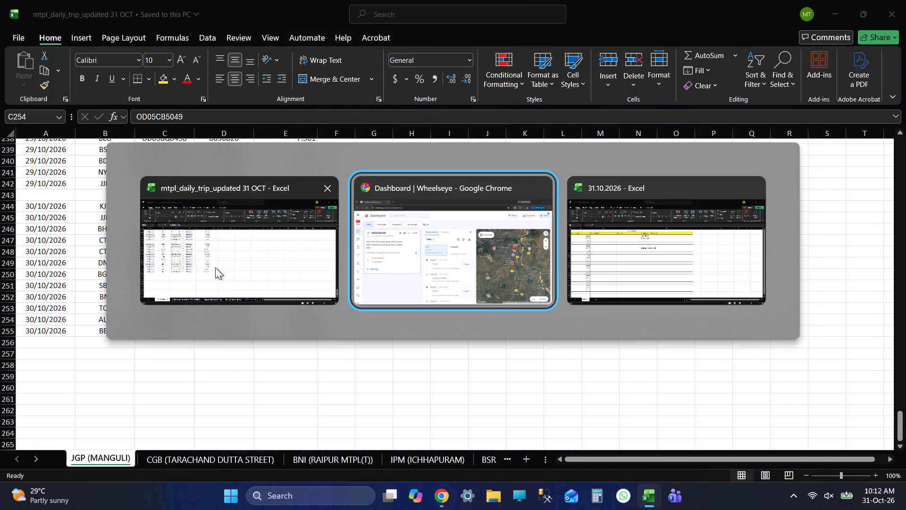
key(alt+Tab)
key(alt+Tab)
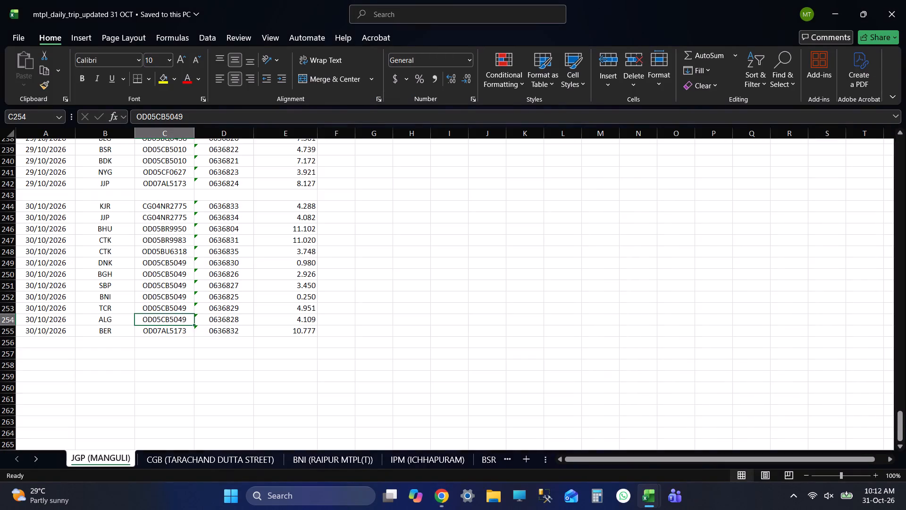
drag(167, 264, 188, 323)
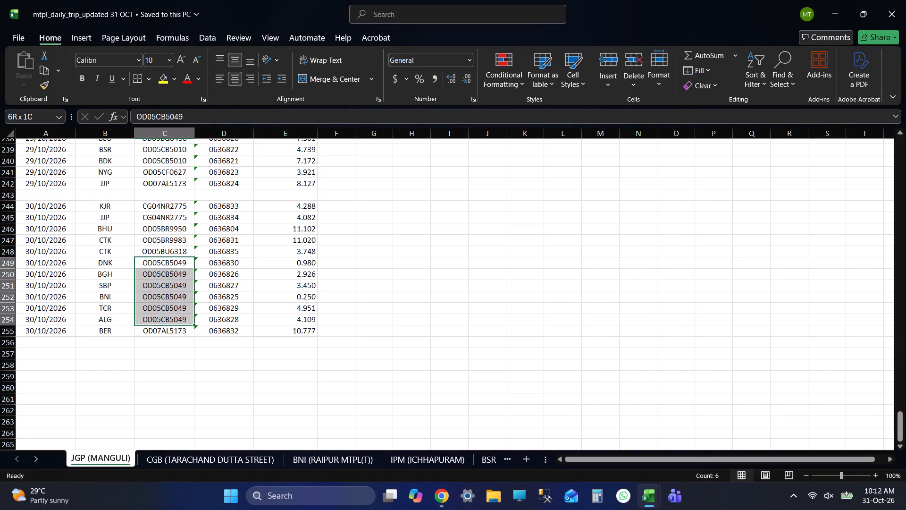
drag(188, 323, 190, 323)
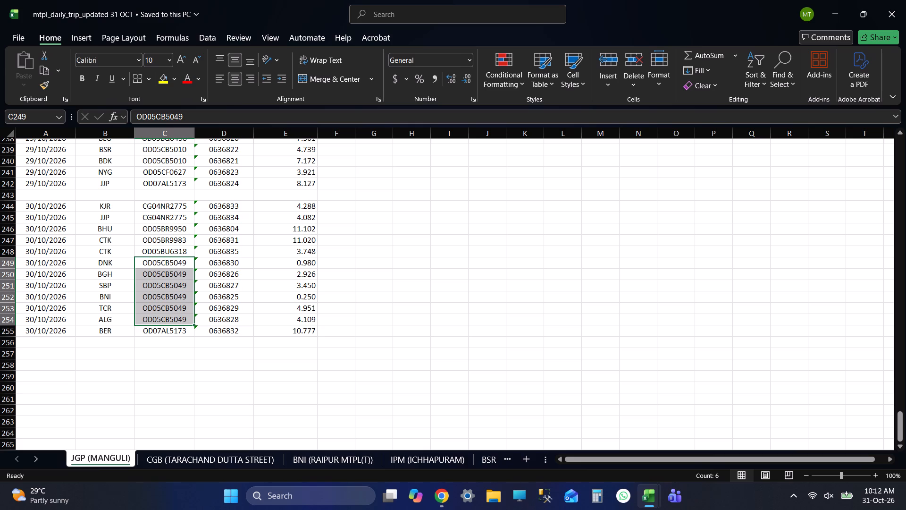
key(alt+Tab)
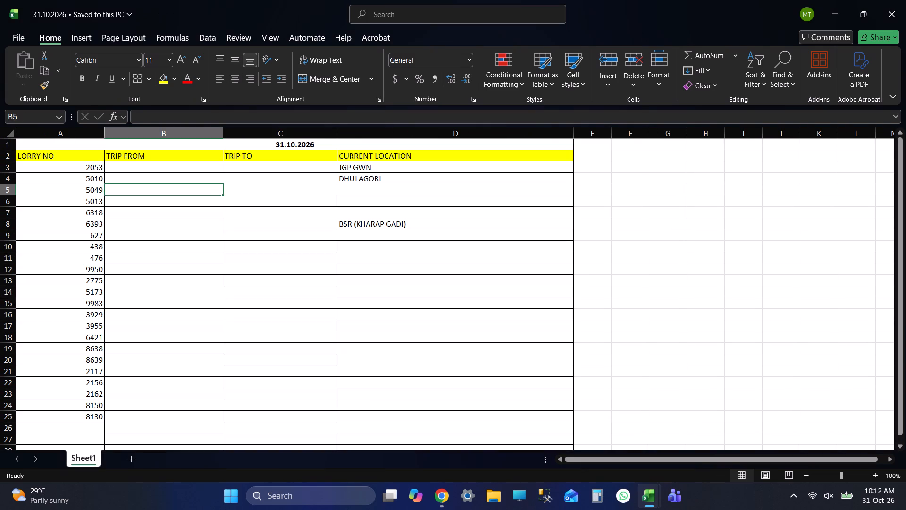
text(JGP)
key(Tab)
text(BNI)
key(Tab)
key(ctrl+s)
text(TCR GWN)
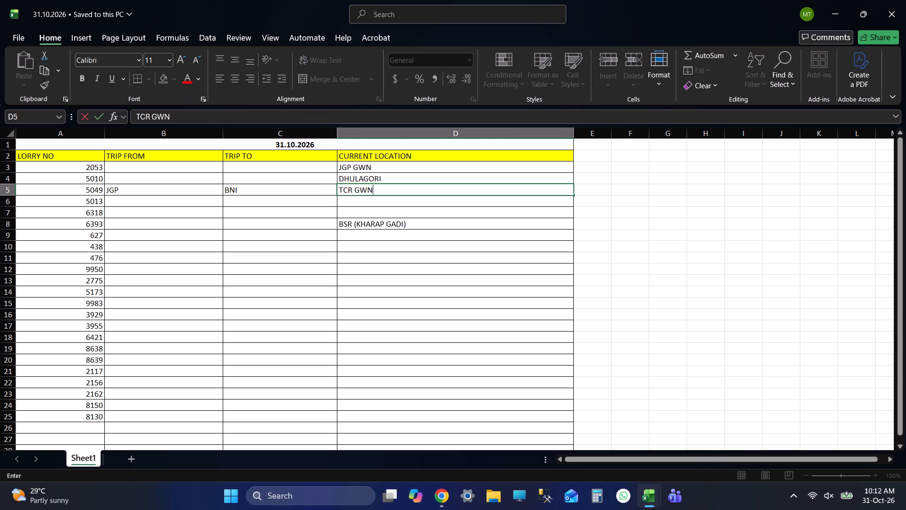
key(Return)
key(ctrl+s)
Search the BNI (RAIPUR MTPL(T)) and IPM (ICHHAPURAM) sheets of the trip workbook for lorry 5013's latest trip entries.
key(alt+Tab)
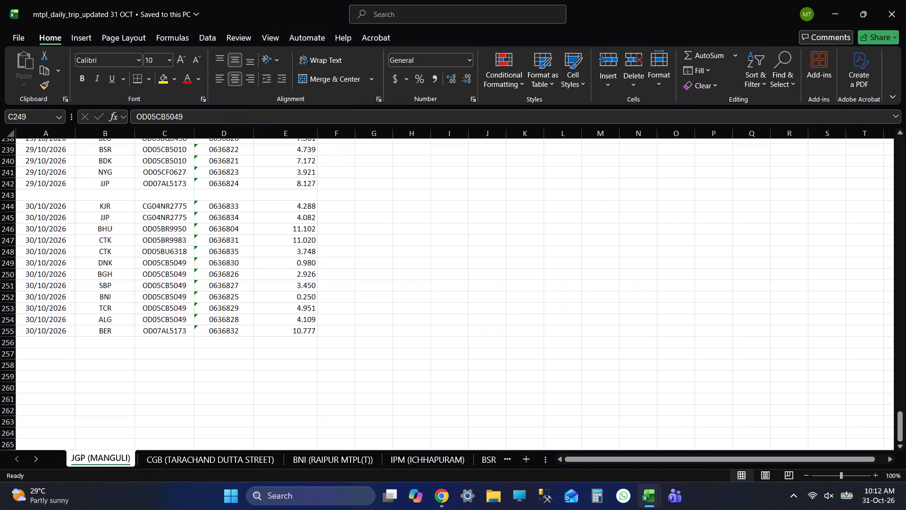
click(311, 453)
scroll(240, 353, down, 7)
scroll(240, 353, up, 1)
scroll(240, 353, down, 1)
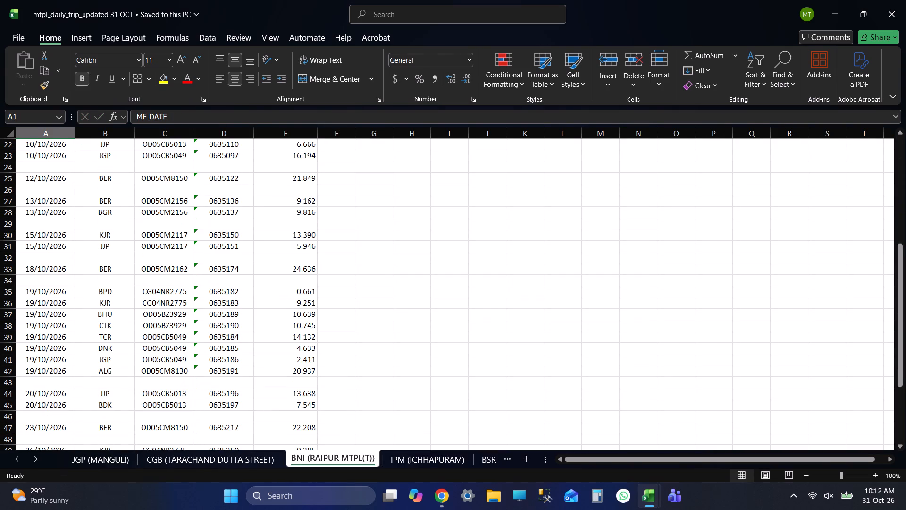
click(397, 461)
scroll(191, 322, down, 10)
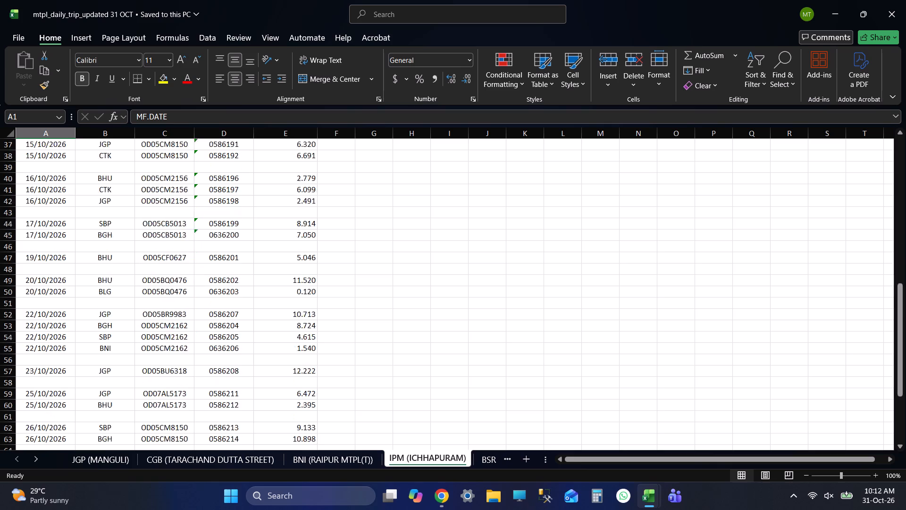
scroll(191, 322, down, 9)
scroll(191, 322, up, 2)
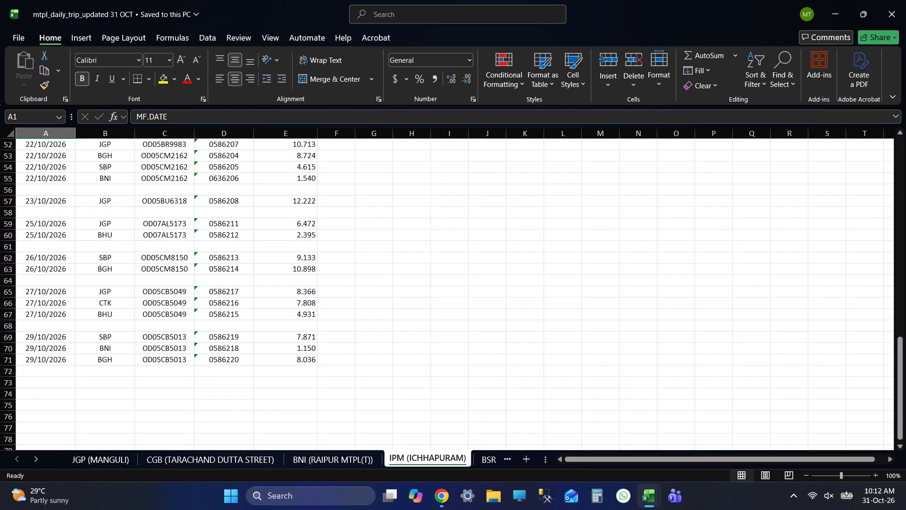
drag(163, 336, 282, 364)
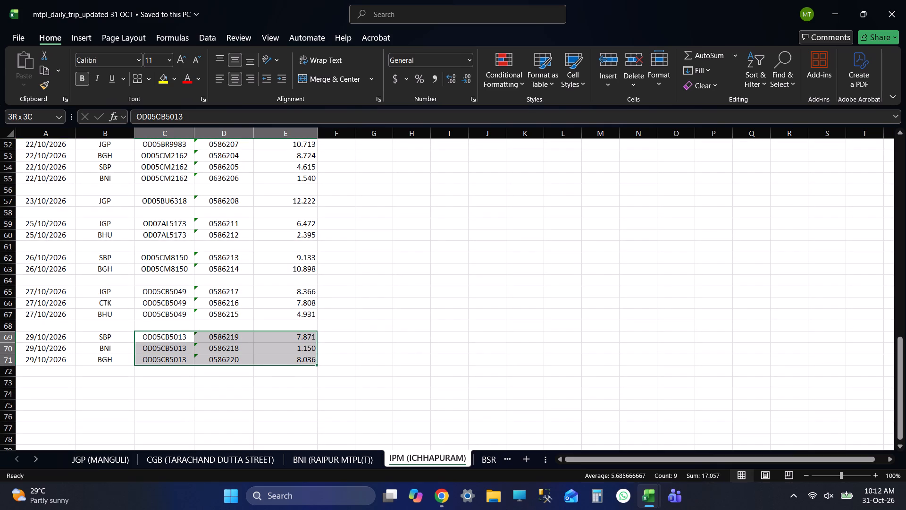
drag(282, 364, 283, 364)
Enter trip from IPM and trip to BNI for lorry 5013 in the 31.10.2026 sheet, and save it.
key(alt+Tab)
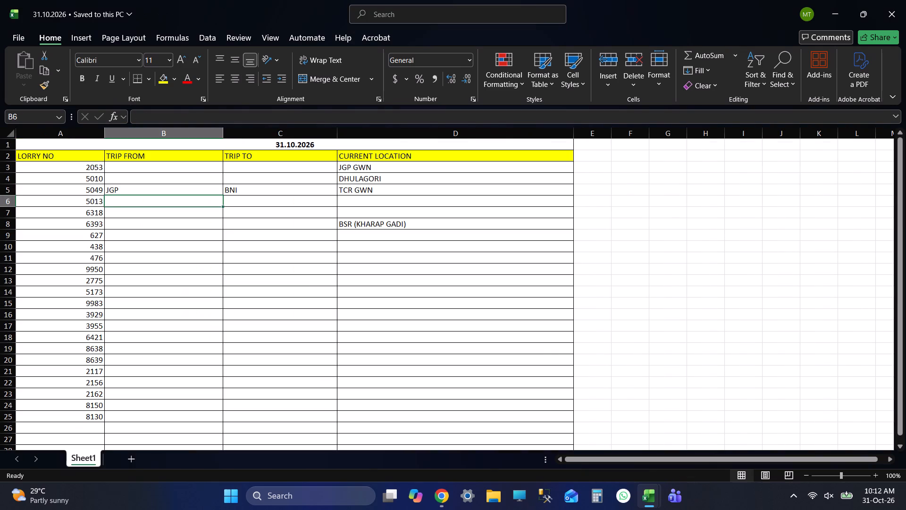
text(IPMN)
key(Tab)
key(shift+Tab)
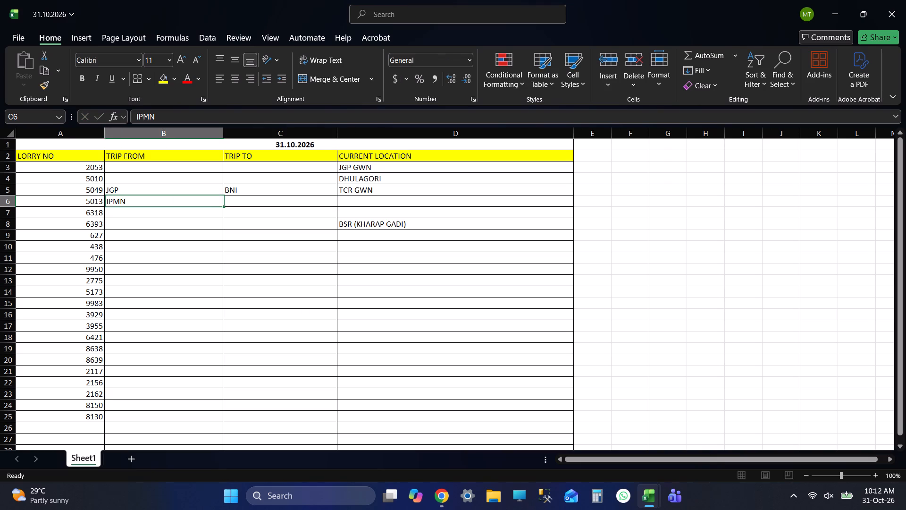
text(IPM)
key(Tab)
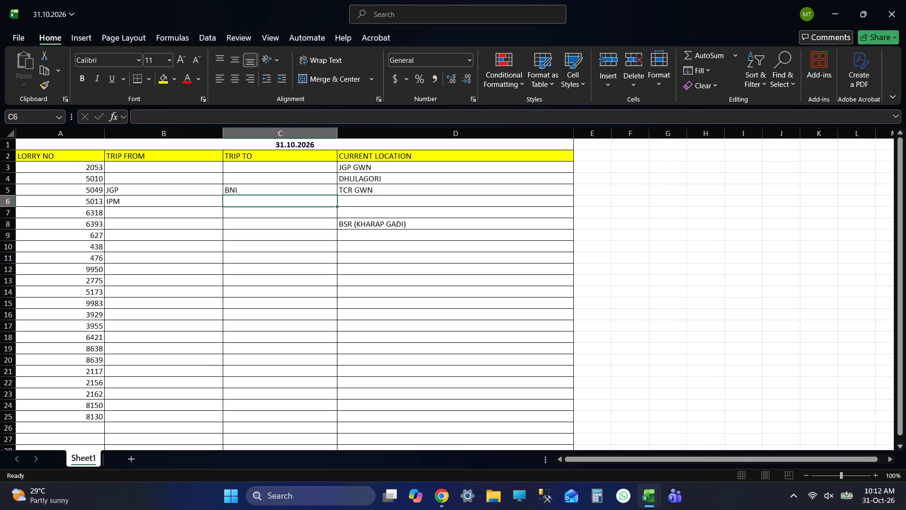
key(ctrl+s)
key(ctrl+s)
key(ctrl+s)
key(ctrl+s)
key(ctrl+s)
key(alt+Tab)
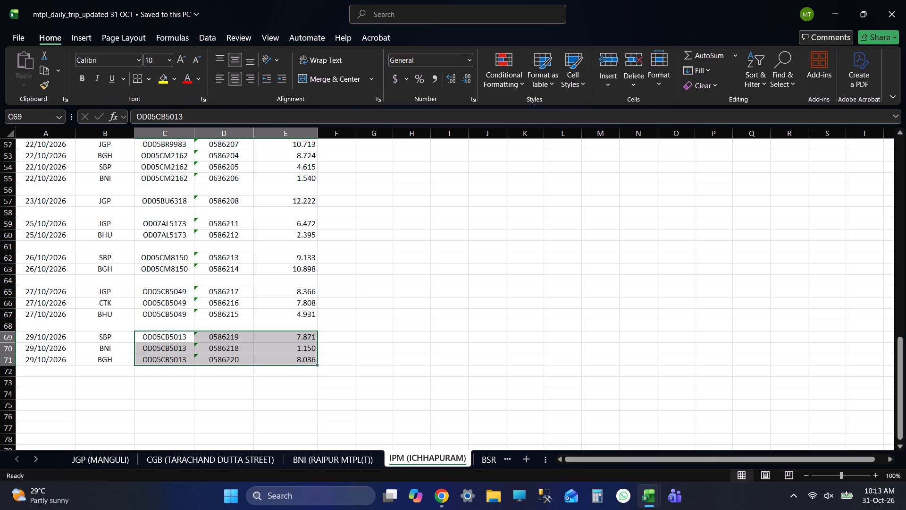
key(alt+Tab)
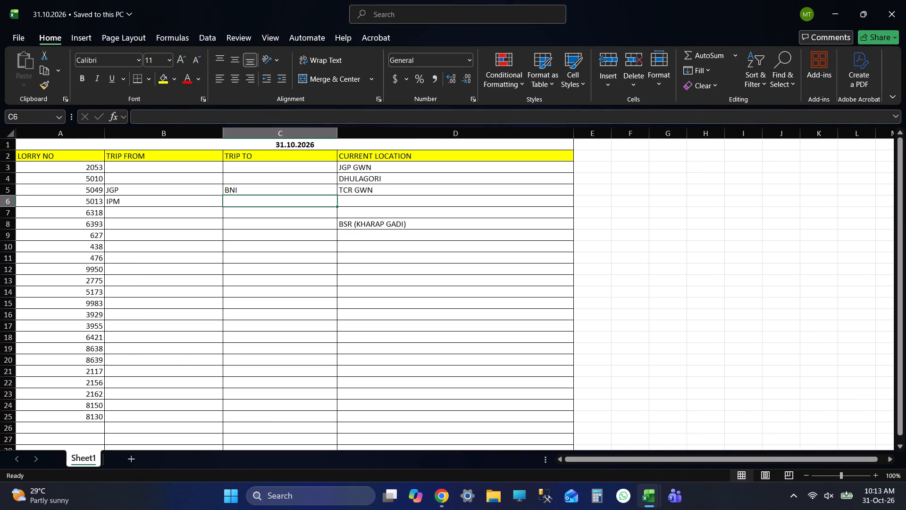
text(BNI)
key(Tab)
key(ctrl+s)
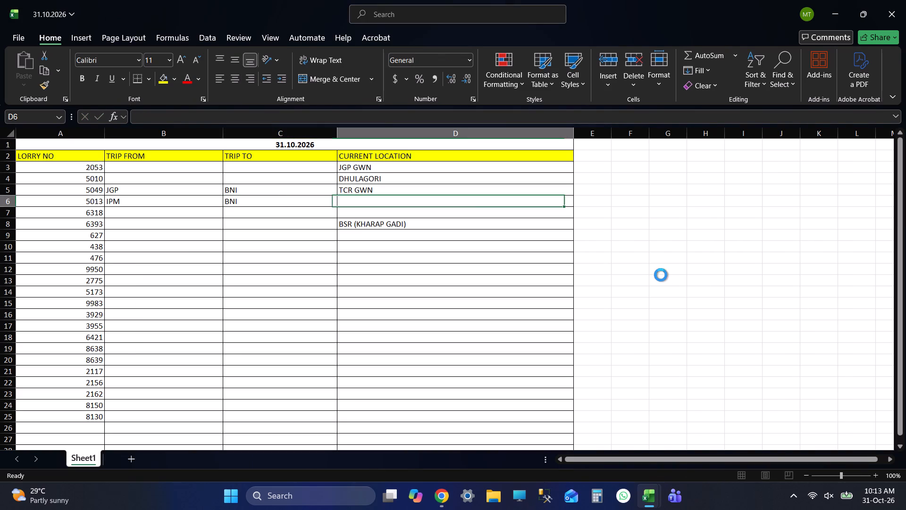
key(ctrl+s)
key(alt+Tab)
key(alt+Tab)
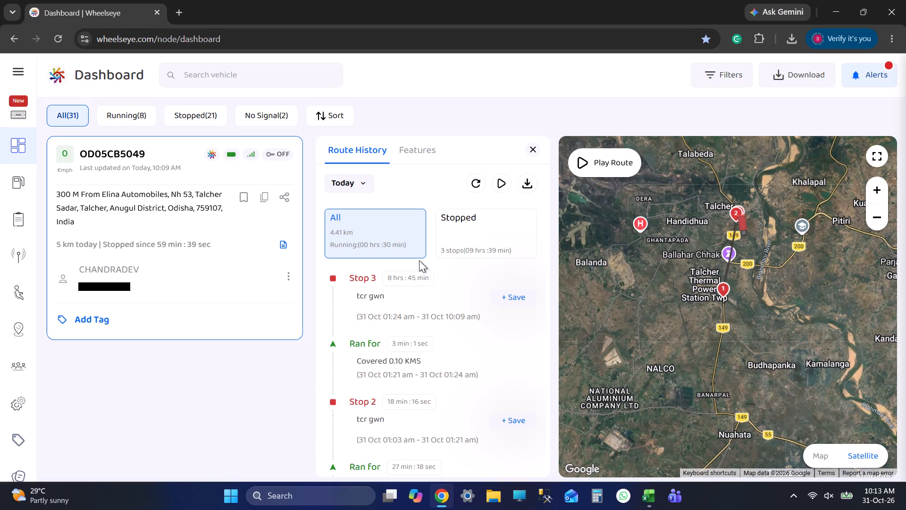
click(226, 75)
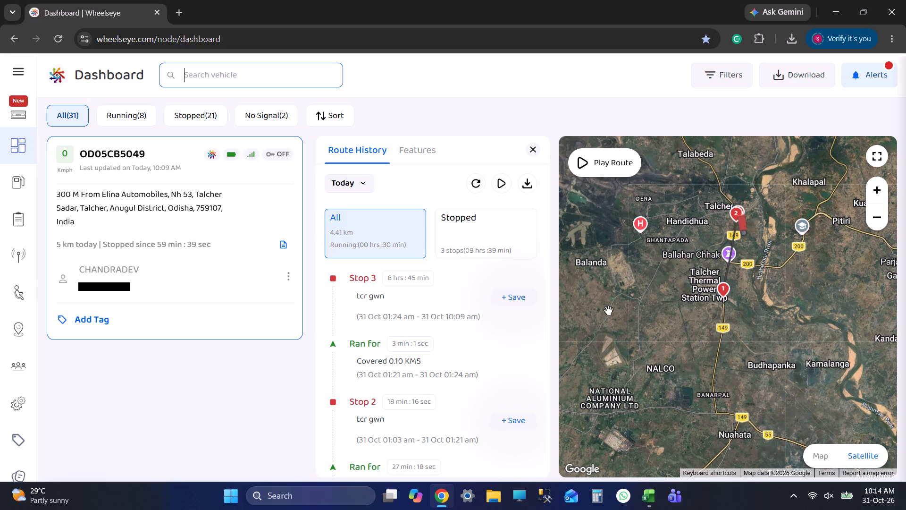
click(460, 309)
scroll(742, 335, up, 10)
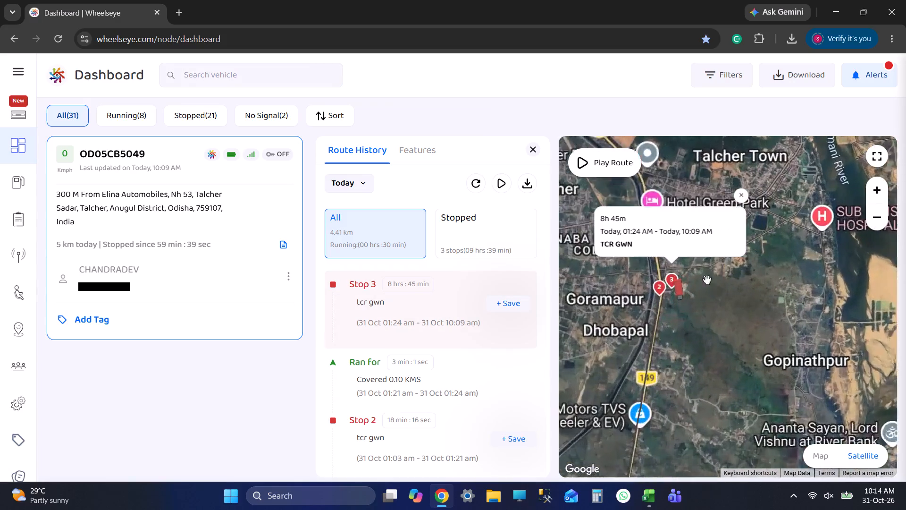
drag(679, 324, 725, 324)
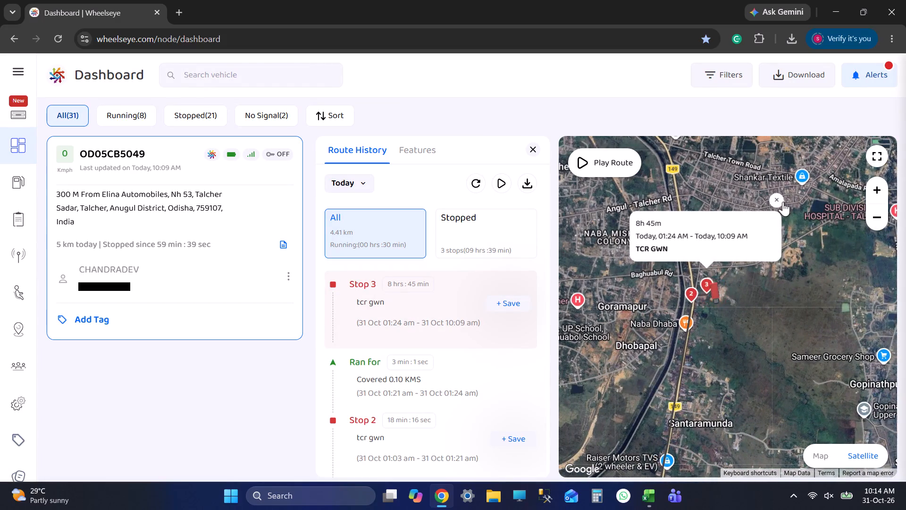
click(783, 202)
scroll(685, 297, down, 15)
scroll(685, 298, up, 1)
scroll(685, 298, down, 8)
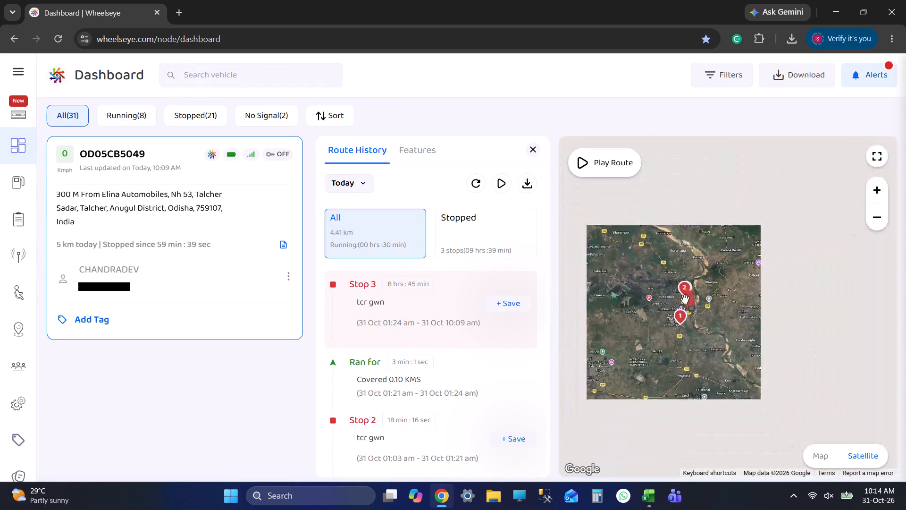
key(alt+Tab)
key(alt+Tab)
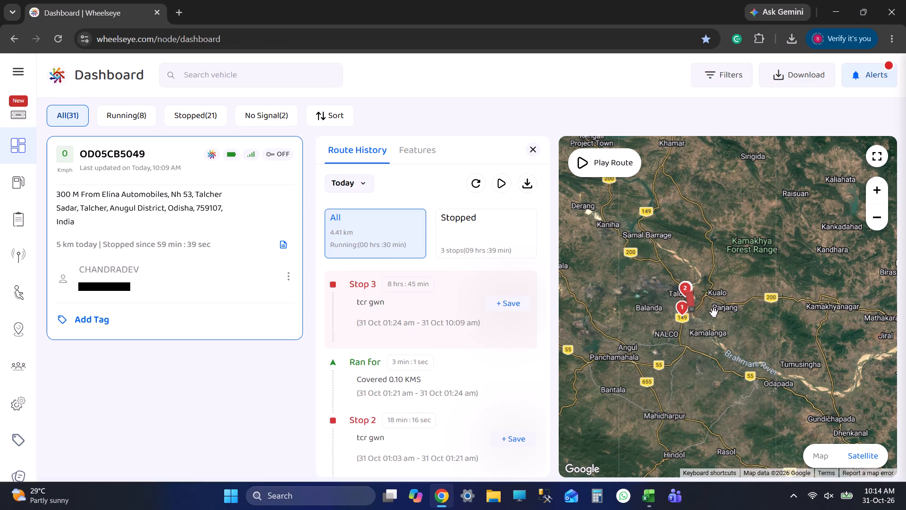
scroll(538, 359, down, 3)
click(470, 276)
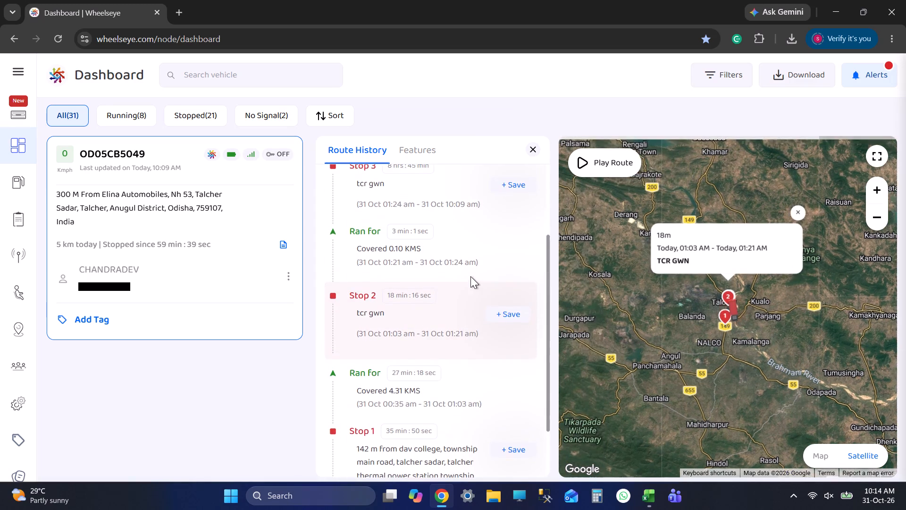
scroll(467, 320, down, 5)
click(424, 388)
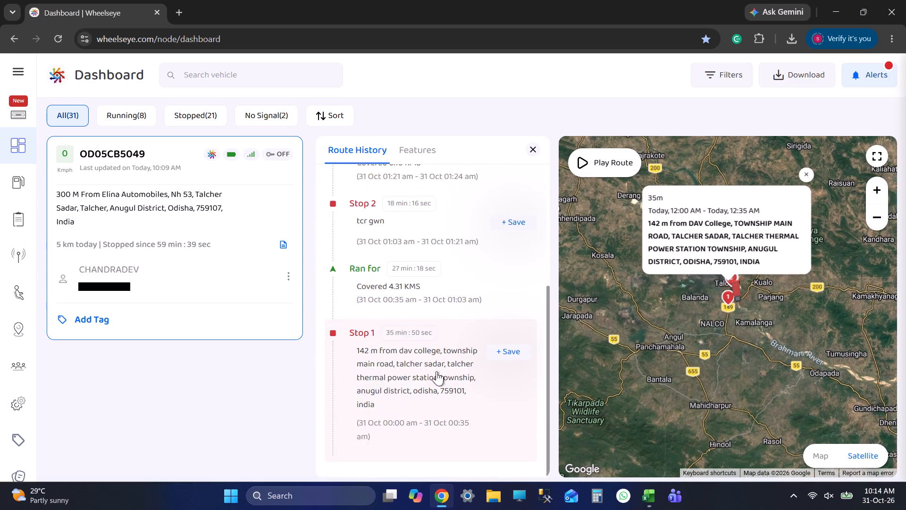
scroll(361, 187, up, 7)
click(364, 187)
click(375, 265)
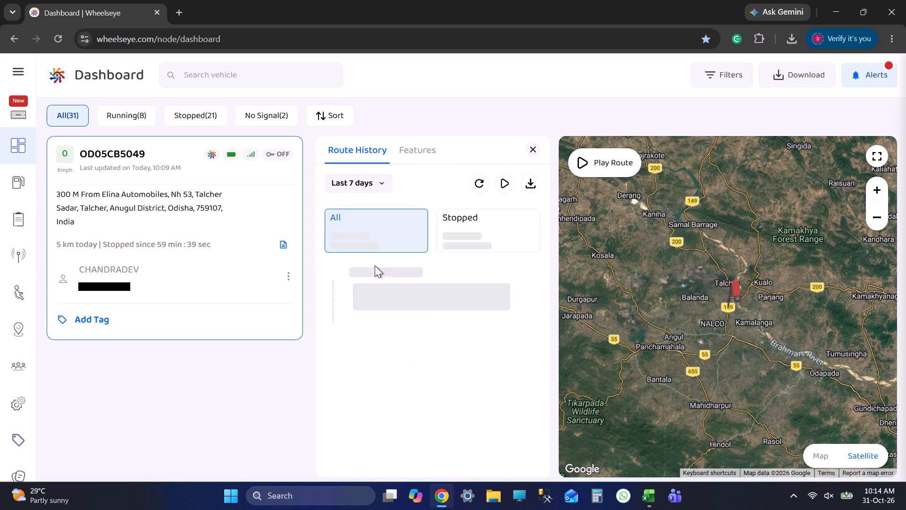
scroll(434, 324, down, 9)
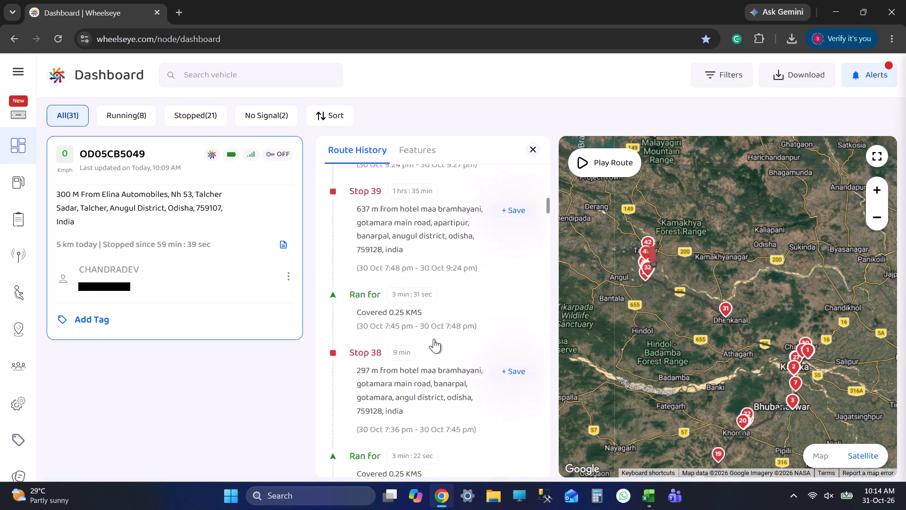
scroll(434, 339, down, 5)
scroll(434, 339, up, 1)
scroll(434, 339, down, 13)
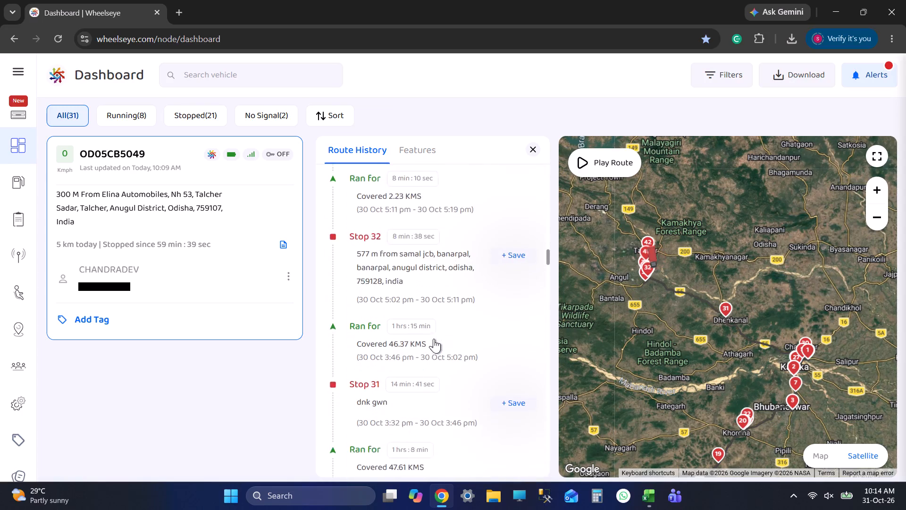
click(435, 286)
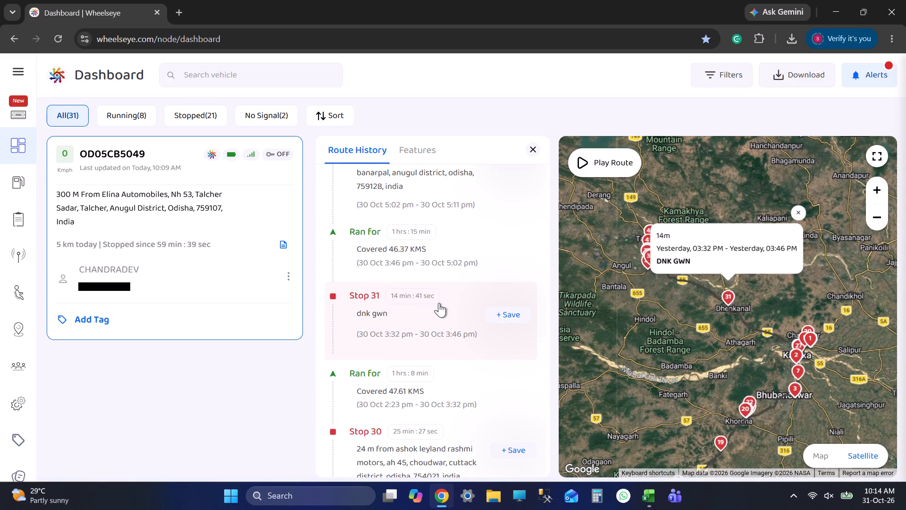
scroll(439, 303, up, 2)
click(439, 303)
scroll(439, 303, up, 4)
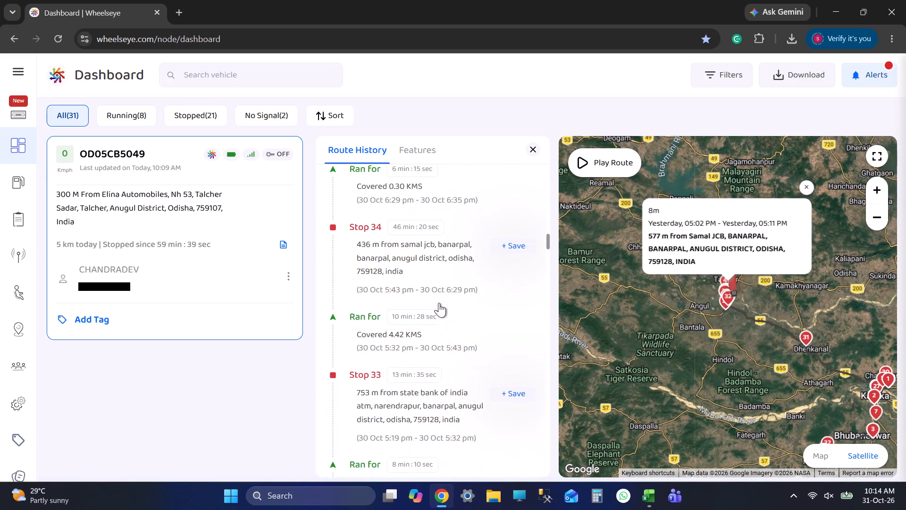
click(430, 396)
scroll(430, 396, up, 3)
scroll(721, 311, up, 9)
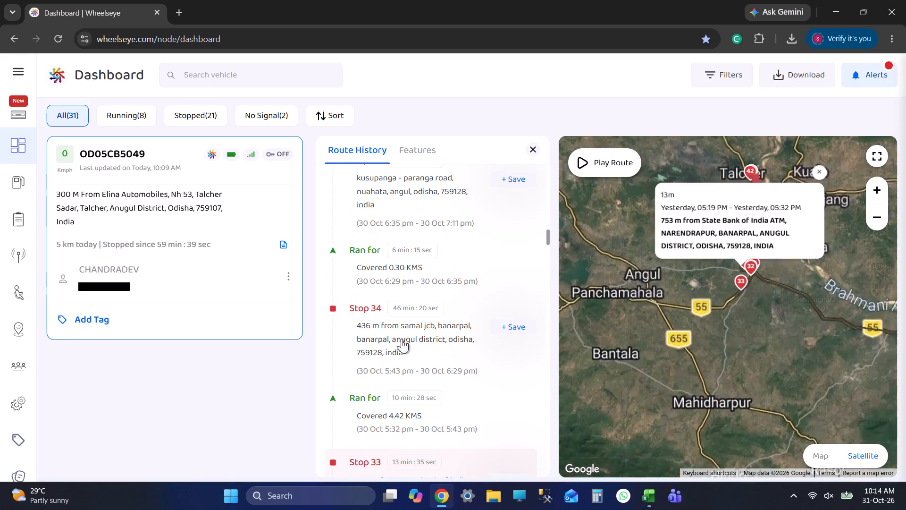
scroll(465, 331, up, 1)
click(459, 336)
scroll(441, 373, up, 4)
click(439, 376)
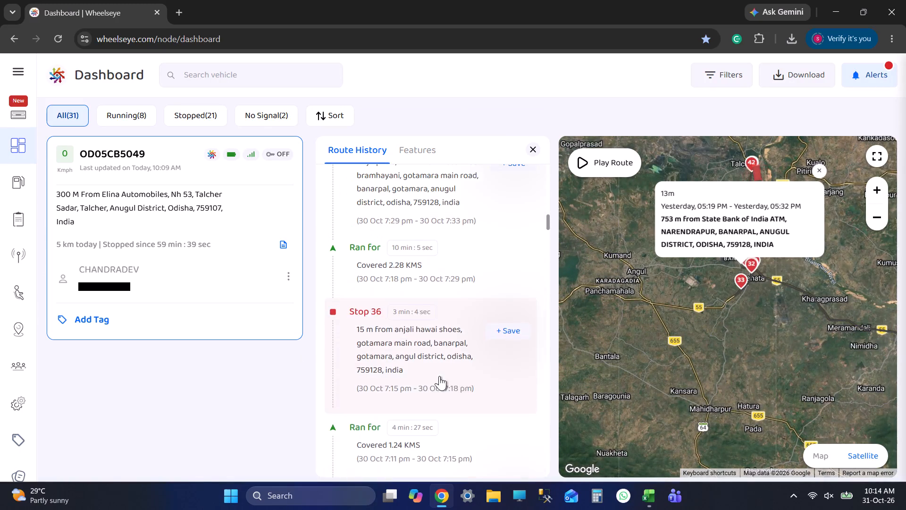
scroll(439, 376, up, 4)
click(438, 352)
scroll(433, 376, up, 3)
click(425, 324)
scroll(425, 324, up, 5)
click(425, 324)
scroll(425, 324, up, 4)
click(425, 324)
click(425, 350)
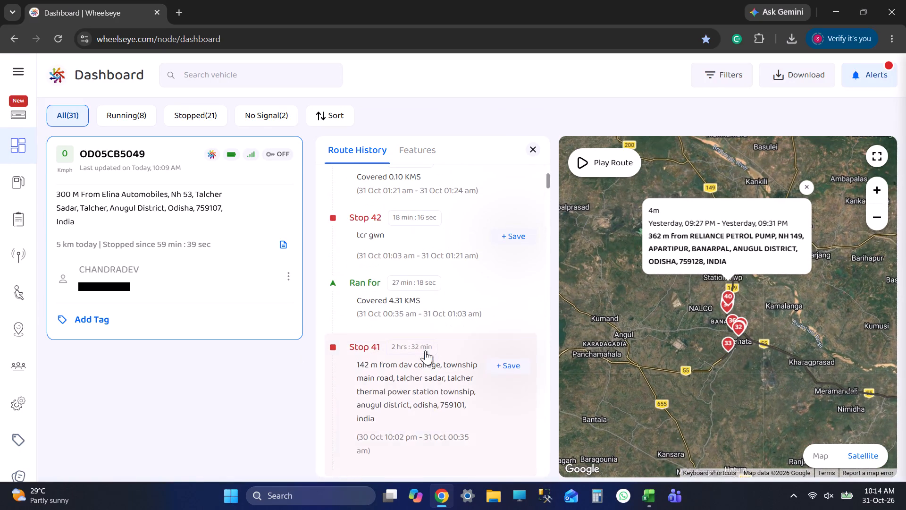
scroll(700, 321, up, 6)
scroll(792, 305, up, 1)
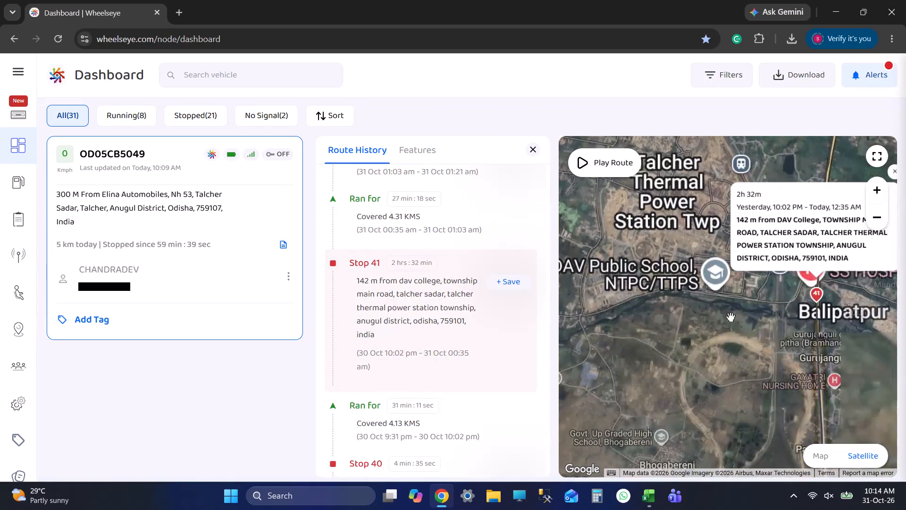
drag(612, 307, 495, 374)
scroll(386, 331, up, 2)
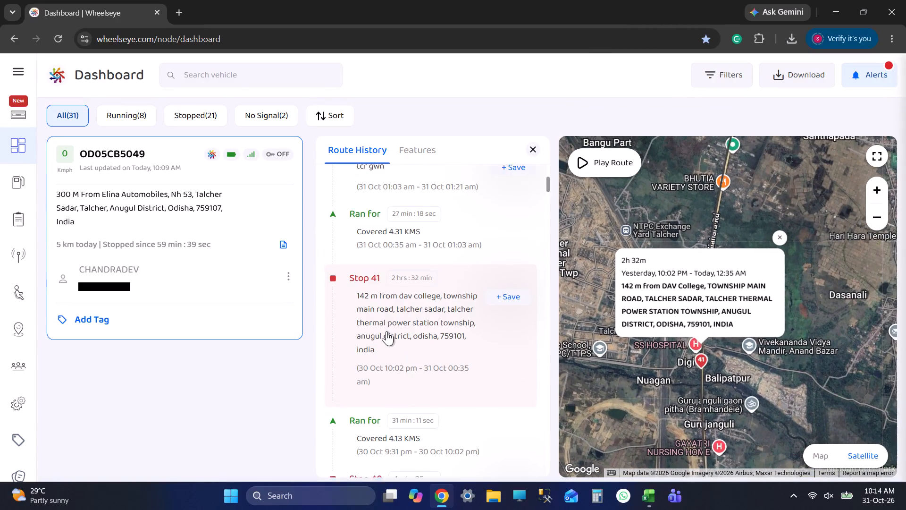
scroll(386, 331, up, 1)
click(426, 338)
scroll(426, 338, up, 3)
click(425, 273)
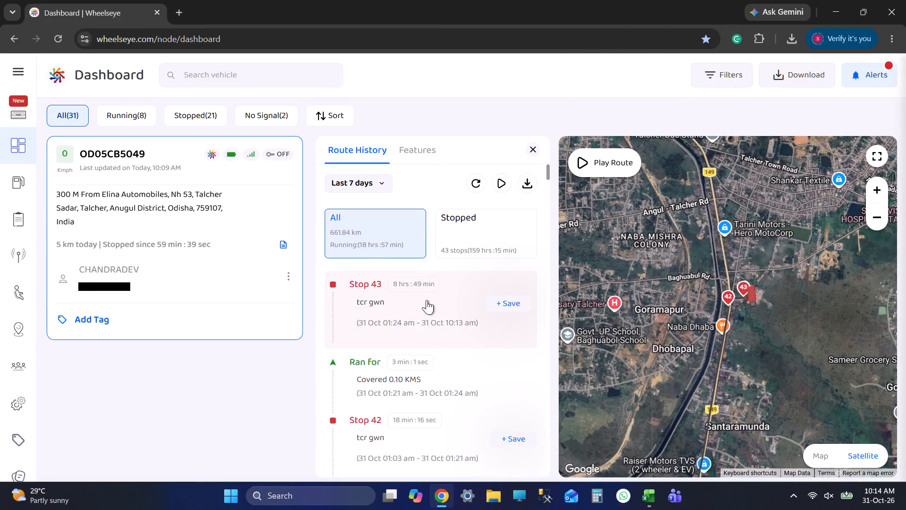
Look up lorry 5013's latest stop in Wheelseye, enter SBP GWN as its current location in the 31.10.2026 sheet, and save.
key(alt+Tab)
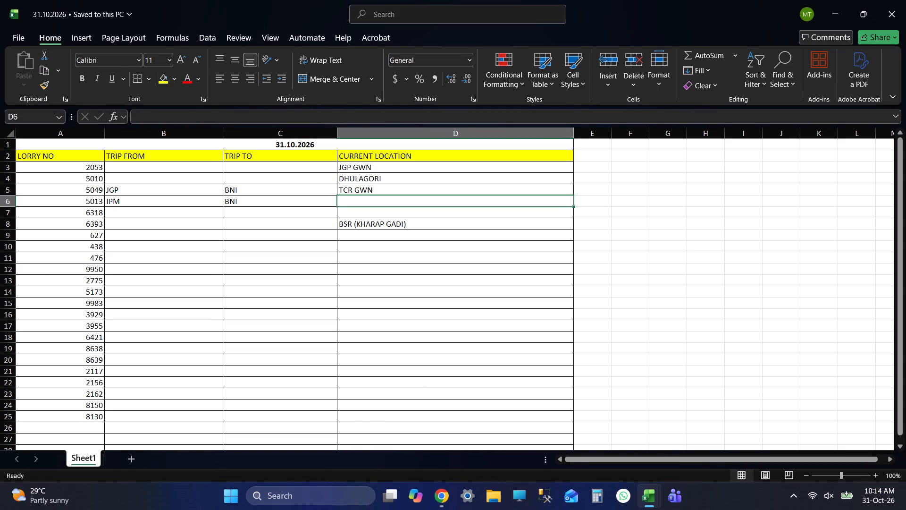
key(alt+Tab)
key(alt+Tab)
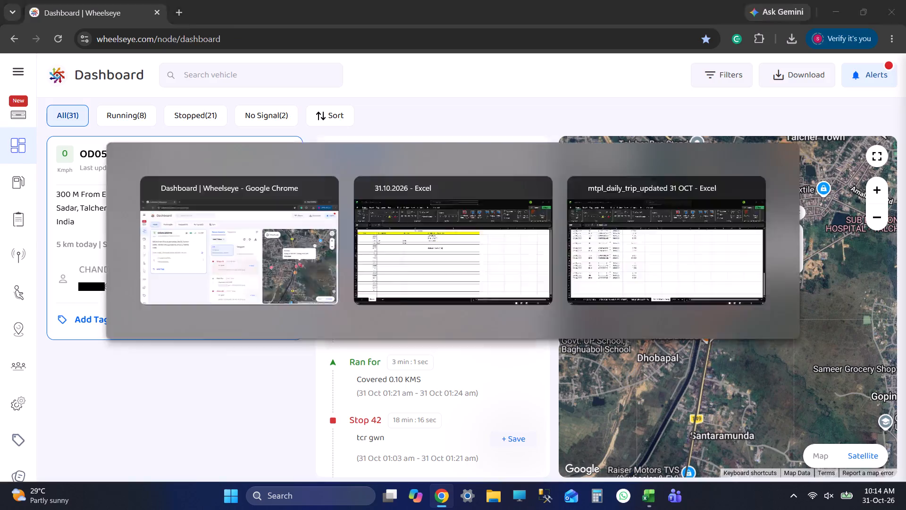
key(alt+Tab)
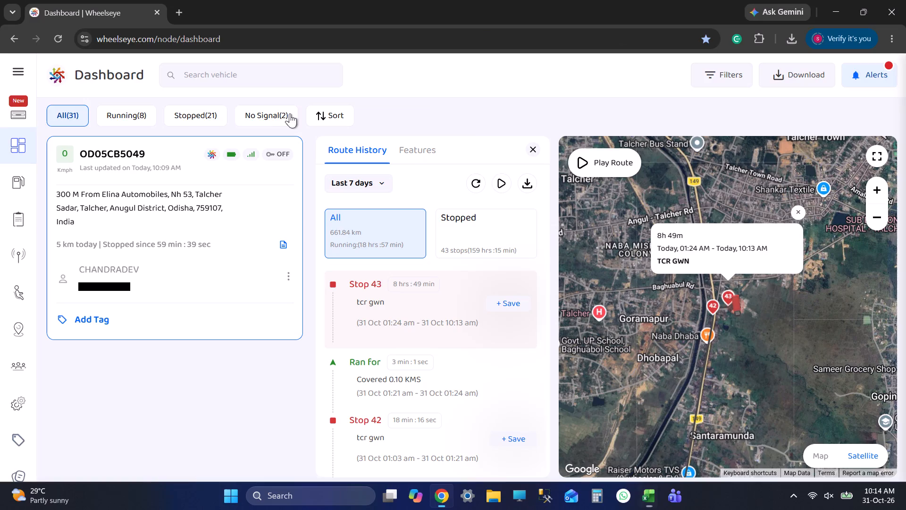
click(245, 83)
text(5013)
key(Return)
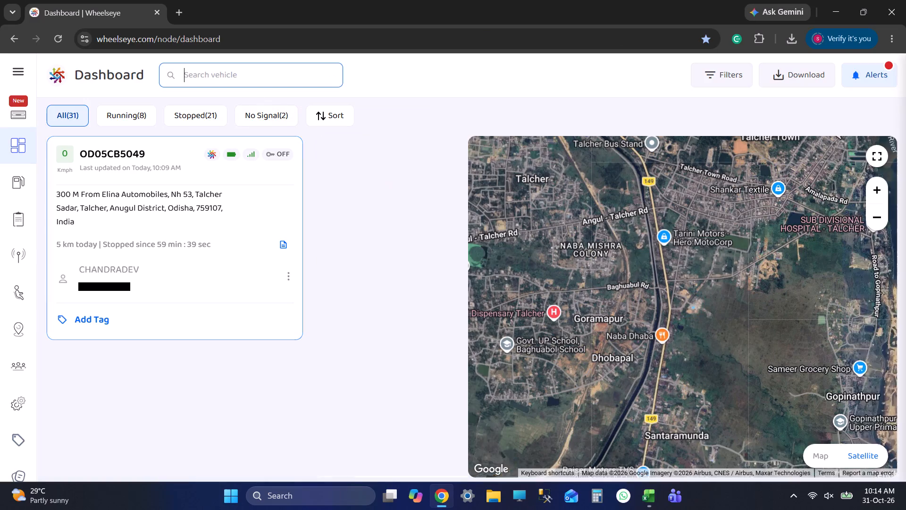
click(184, 279)
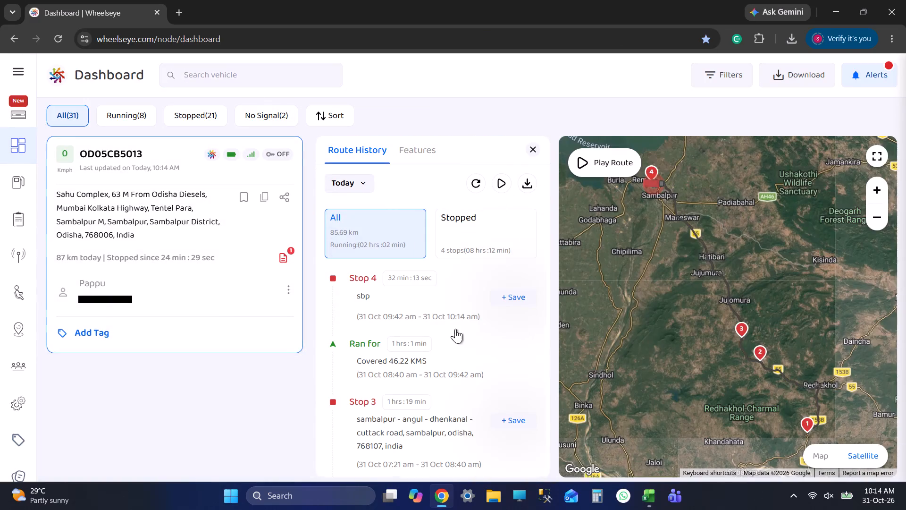
click(431, 297)
scroll(710, 318, up, 4)
scroll(741, 296, up, 4)
key(alt+Tab)
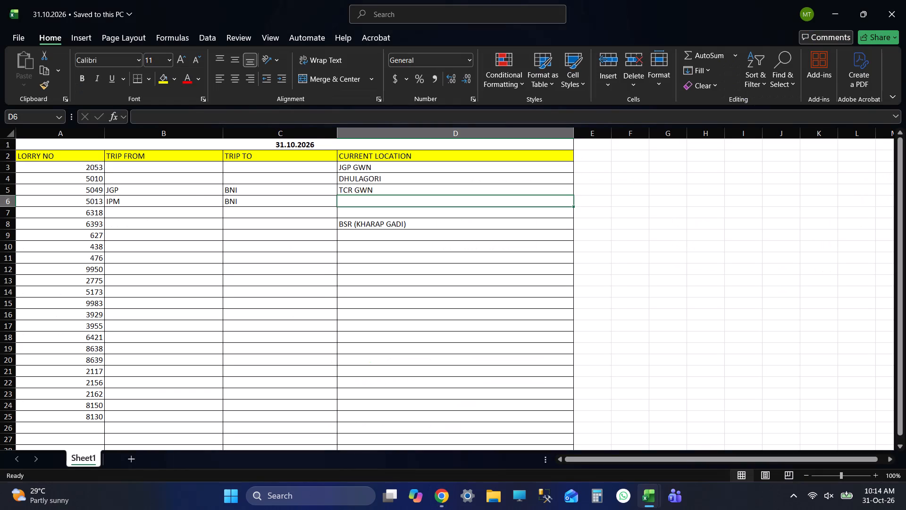
key(alt+Tab)
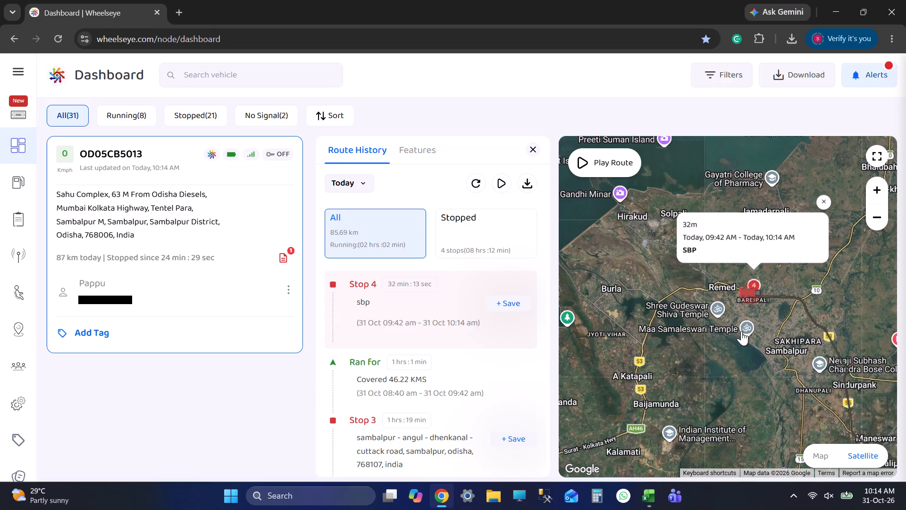
key(alt+Tab)
text(SBP GWN)
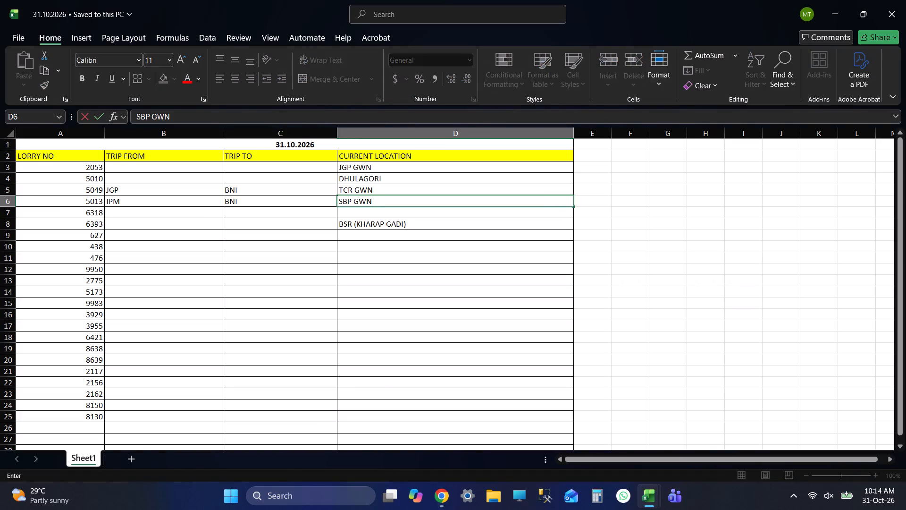
key(Return)
key(ctrl+s)
key(alt+Tab)
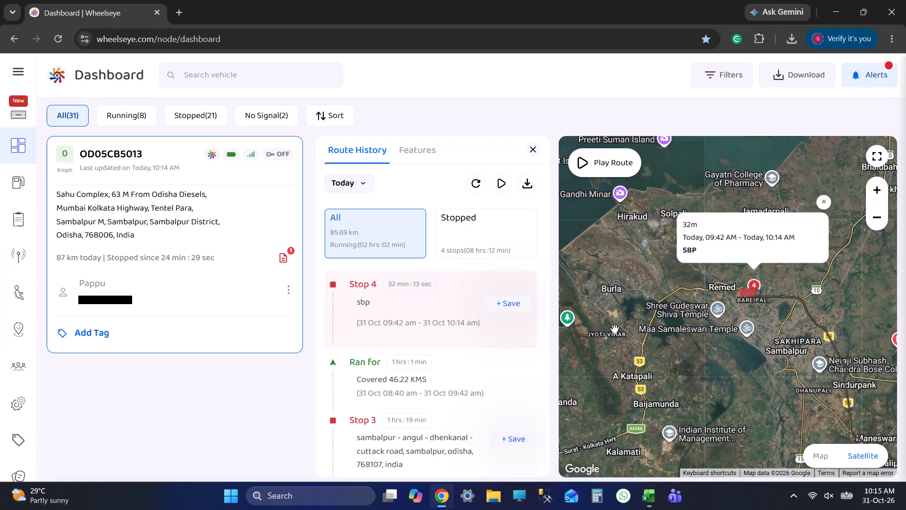
scroll(747, 310, up, 4)
scroll(756, 270, up, 1)
scroll(756, 270, down, 1)
scroll(756, 270, up, 1)
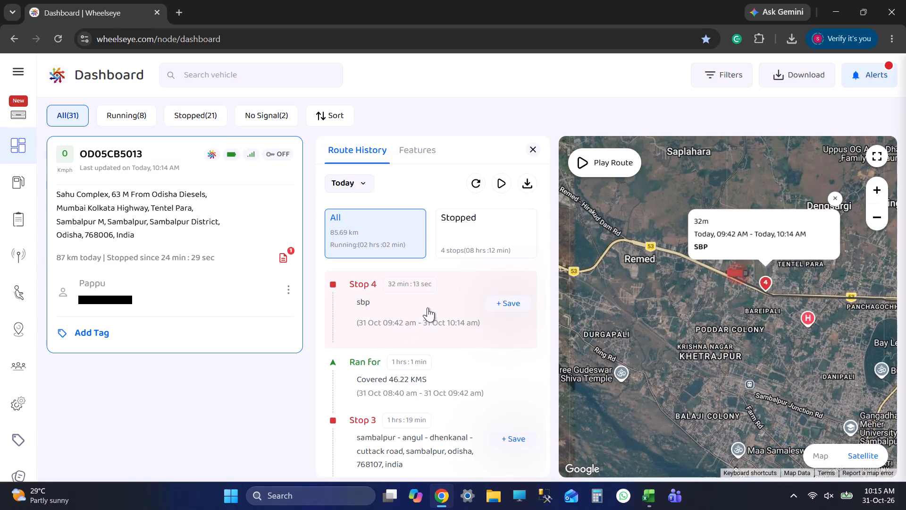
scroll(428, 307, down, 4)
scroll(428, 307, up, 3)
click(436, 395)
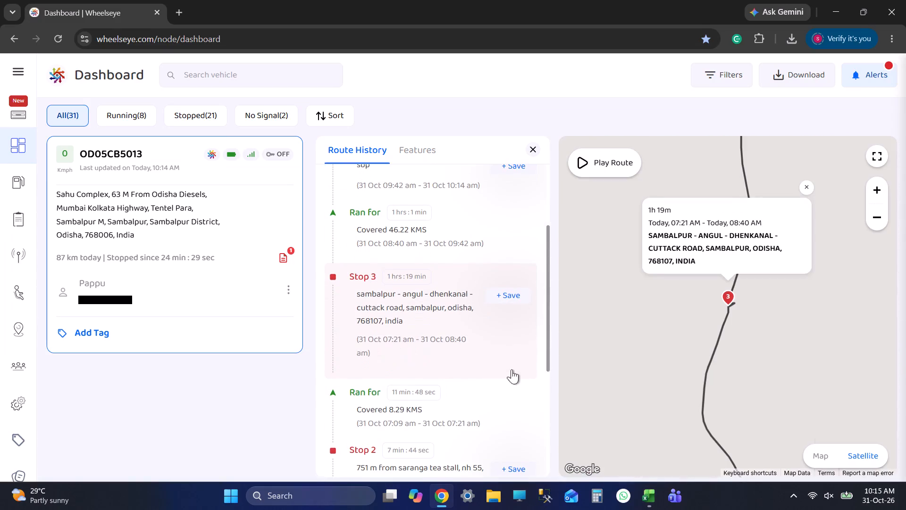
scroll(475, 339, up, 6)
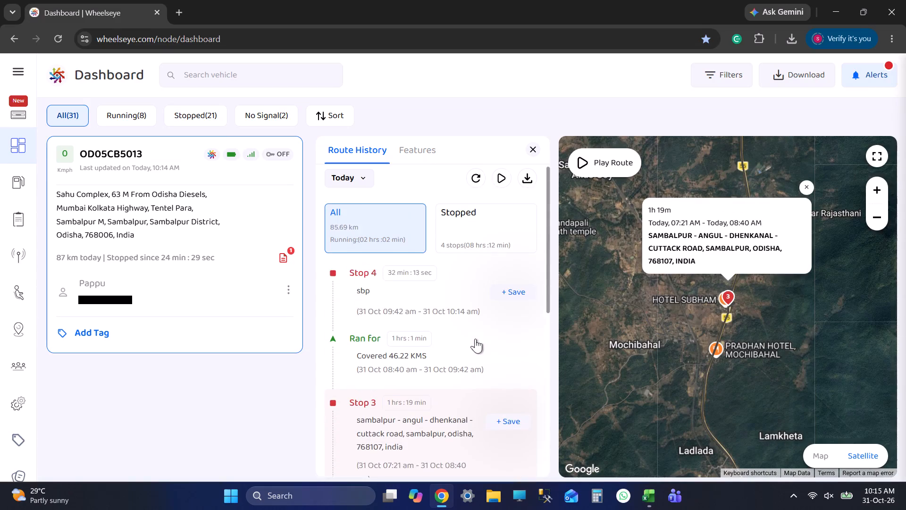
click(450, 286)
key(alt+Tab)
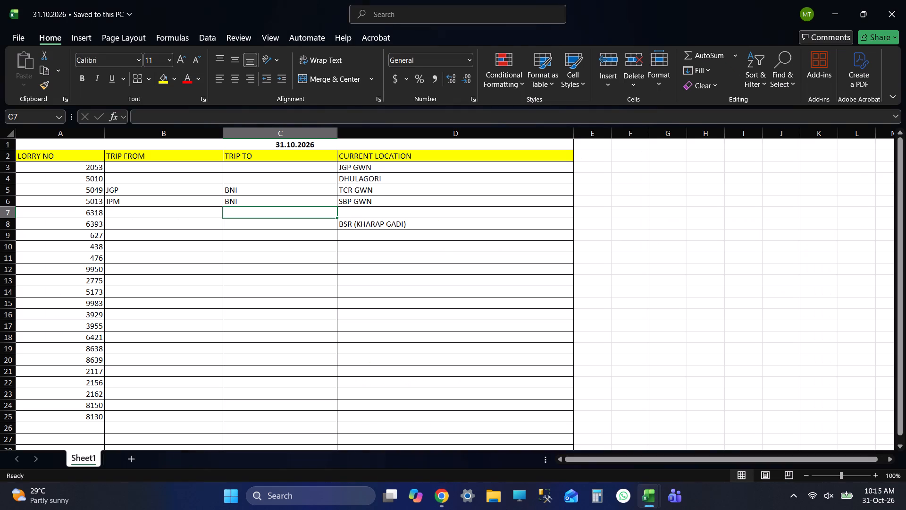
key(ctrl+s)
key(ctrl+s)
Look up lorry 6318 in Wheelseye and examine today's stops in its route history and on the map.
key(shift+Tab)
key(shift+Tab)
key(alt+Tab)
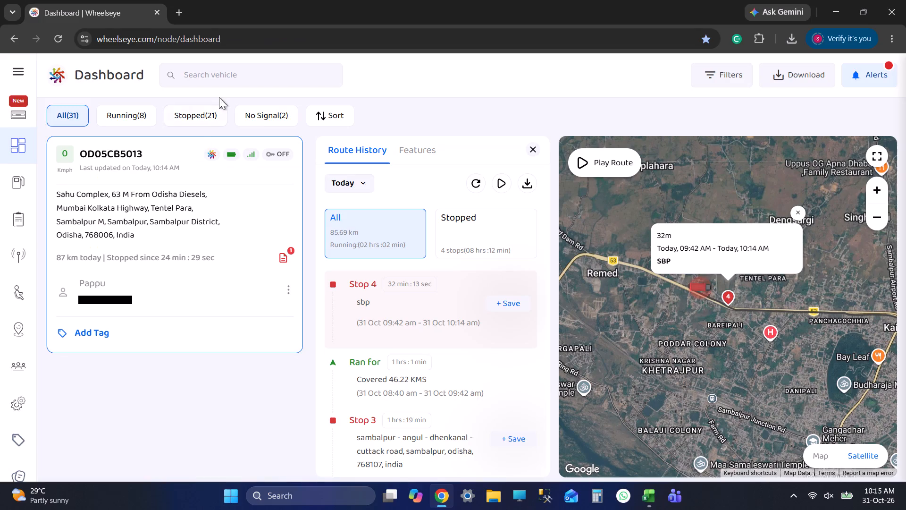
click(234, 83)
key(alt+Tab)
key(alt+Tab)
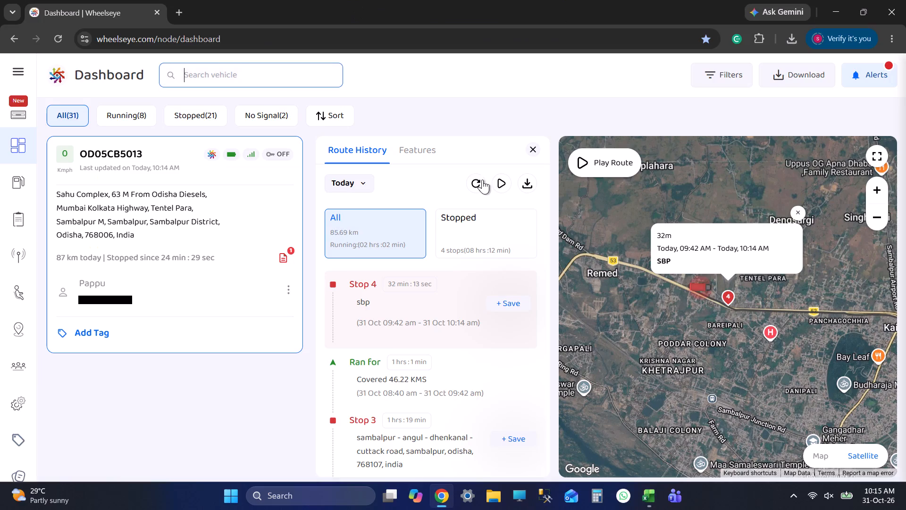
text(6318)
key(Return)
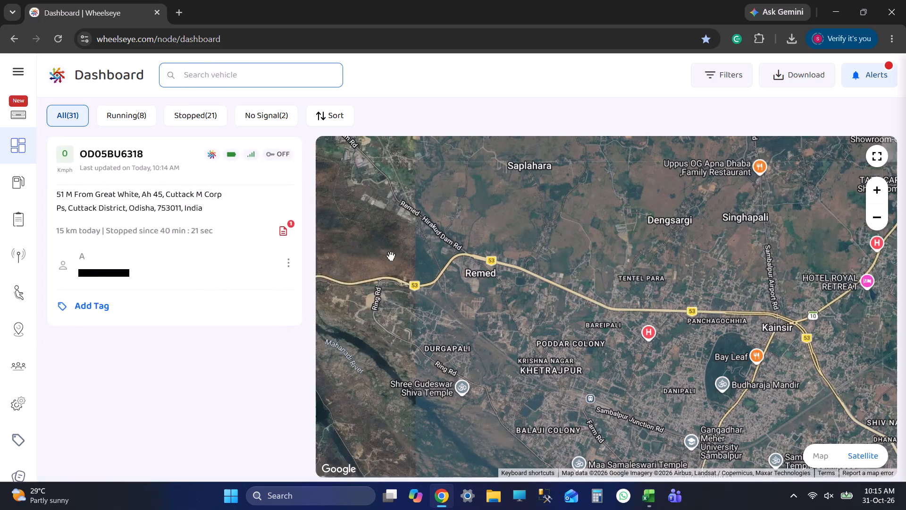
click(92, 232)
scroll(630, 357, down, 3)
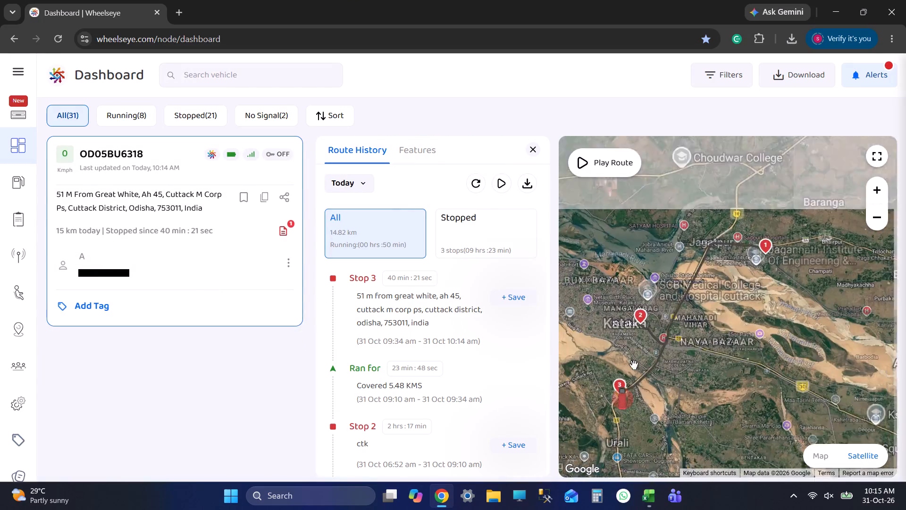
scroll(634, 395, up, 20)
scroll(634, 395, up, 3)
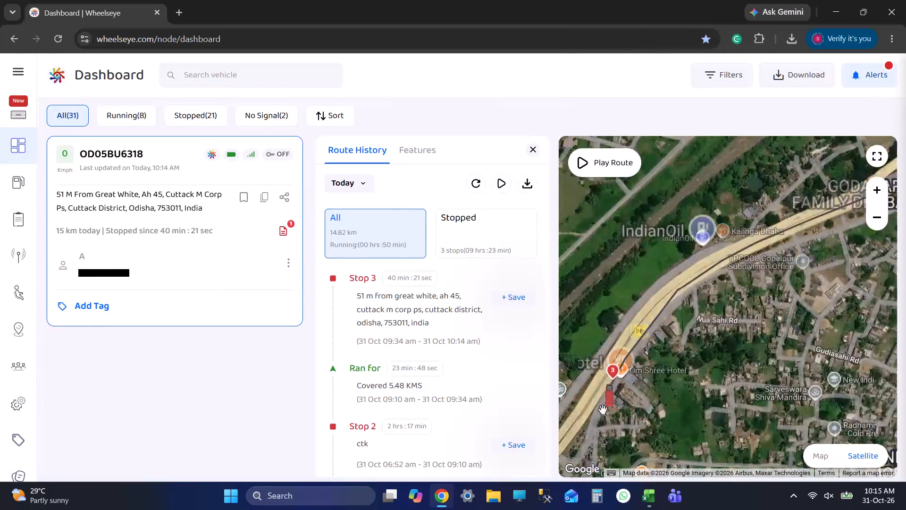
scroll(611, 391, up, 3)
scroll(621, 378, down, 1)
scroll(621, 381, up, 1)
scroll(621, 381, down, 7)
scroll(621, 383, up, 1)
scroll(621, 383, down, 3)
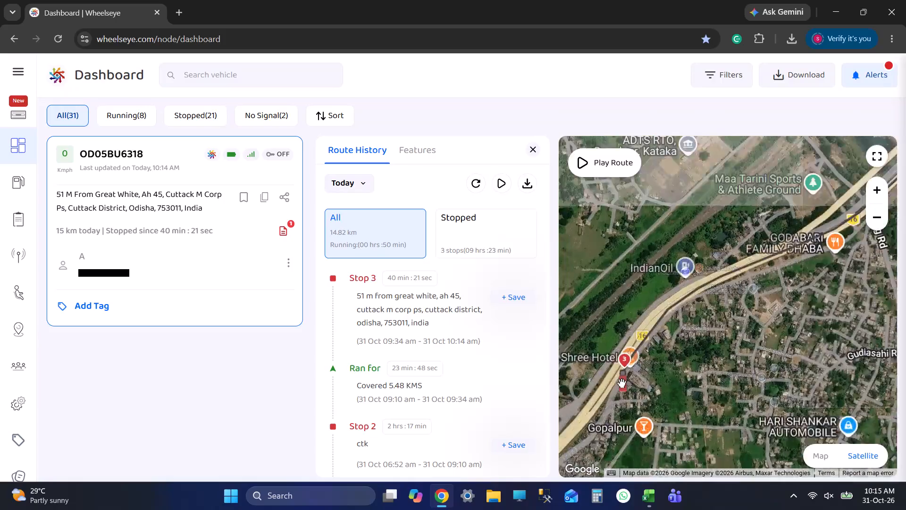
scroll(621, 383, down, 6)
scroll(412, 396, down, 2)
click(419, 344)
scroll(434, 353, down, 3)
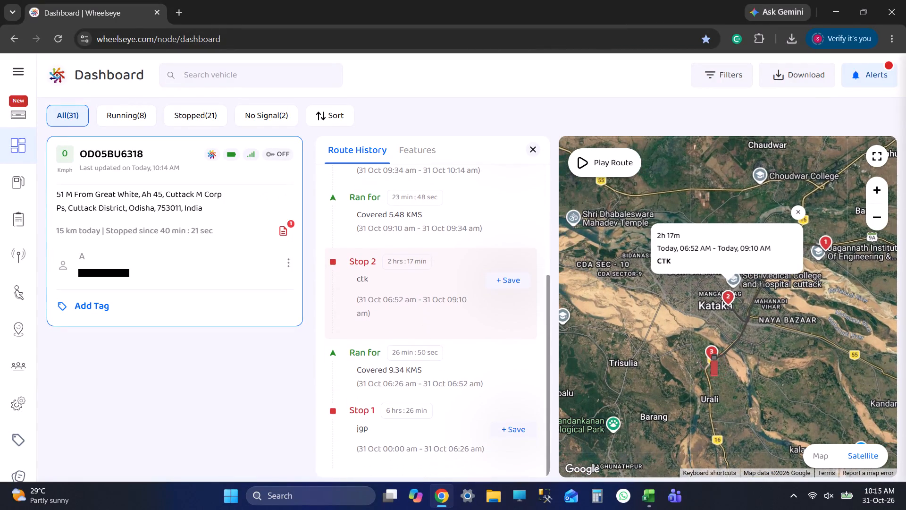
click(426, 430)
scroll(401, 251, up, 4)
scroll(401, 251, down, 1)
scroll(401, 251, up, 6)
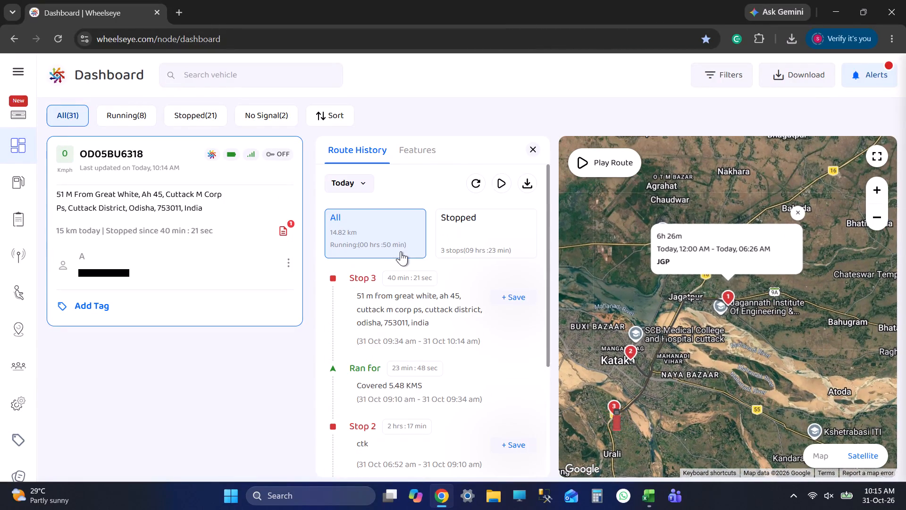
click(353, 187)
click(371, 277)
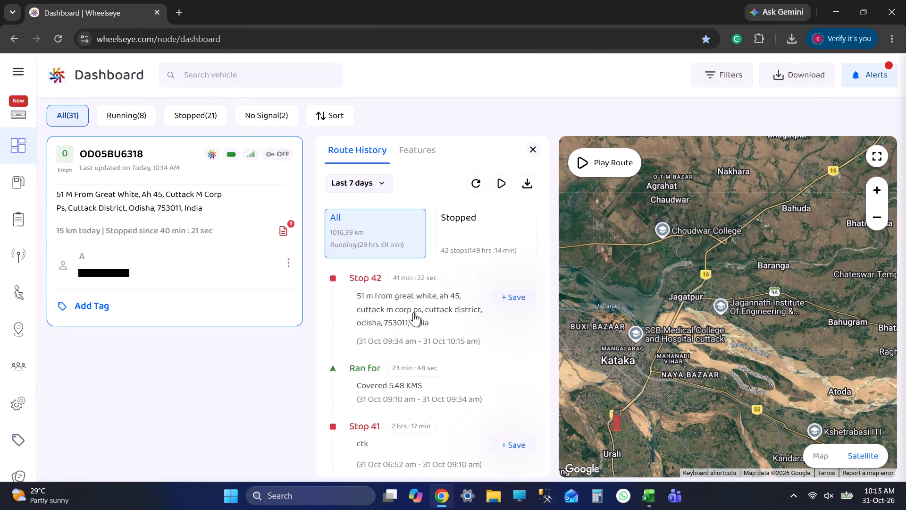
scroll(422, 352, down, 6)
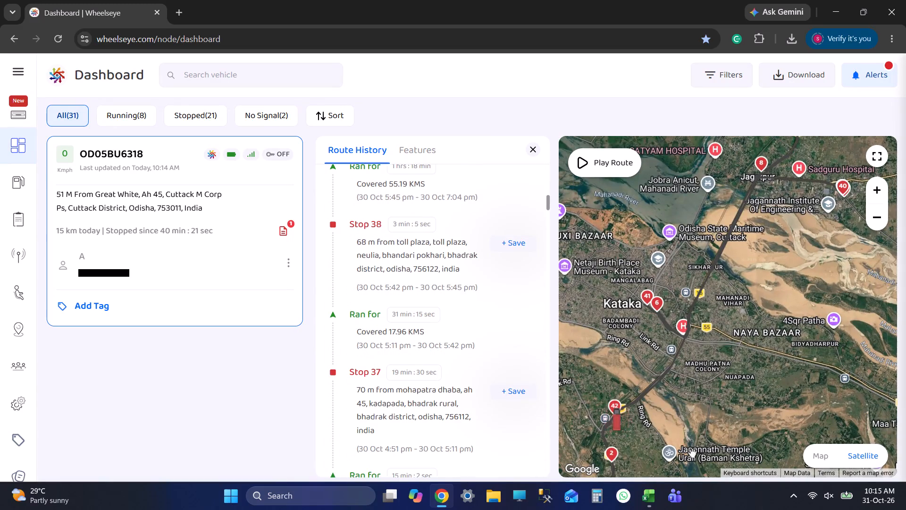
scroll(726, 439, down, 6)
scroll(729, 439, up, 1)
scroll(729, 439, down, 2)
scroll(734, 391, down, 5)
scroll(734, 391, up, 1)
scroll(734, 391, down, 3)
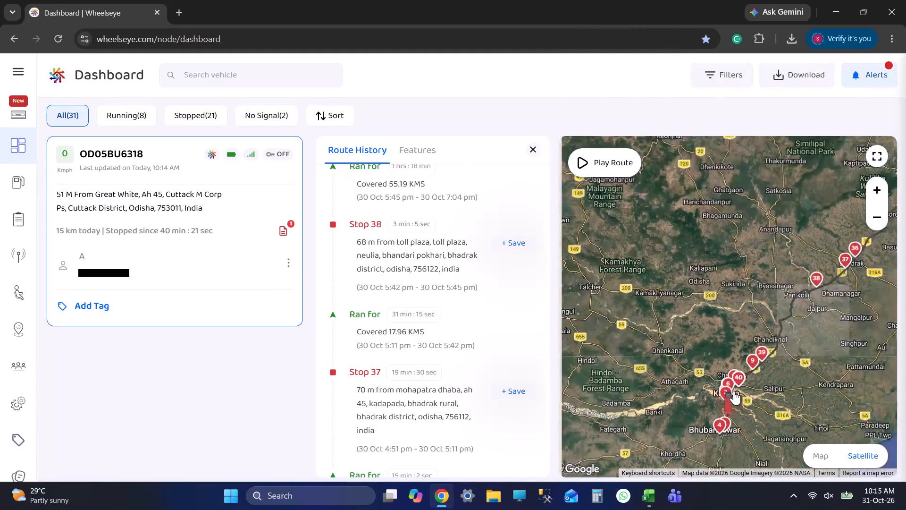
scroll(734, 391, down, 3)
scroll(402, 337, up, 12)
scroll(422, 301, up, 2)
click(422, 301)
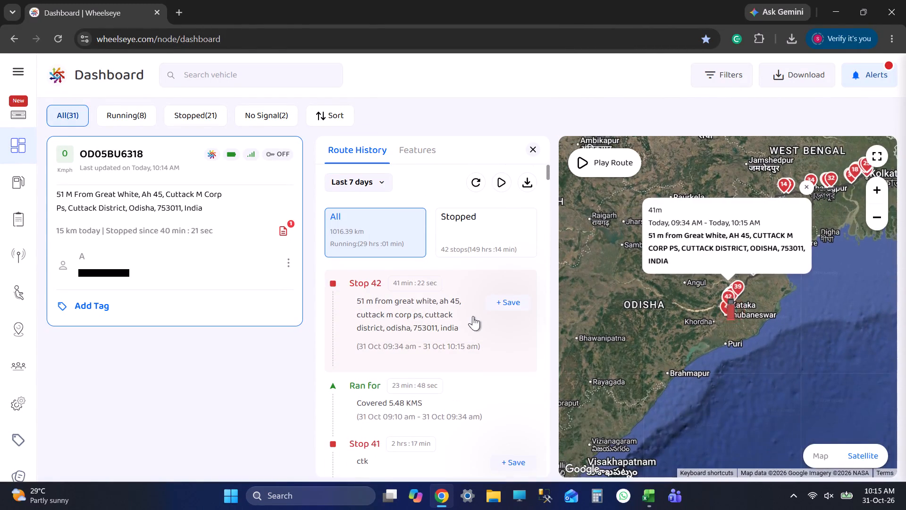
Switch back to the 31.10.2026 sheet in Excel and save it.
key(alt+Tab)
key(ctrl+s)
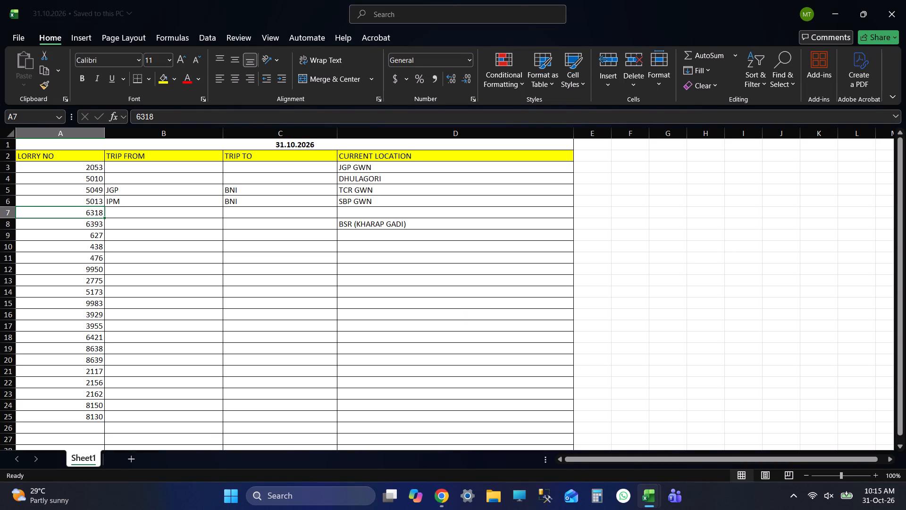
key(ctrl+s)
key(ctrl+s)
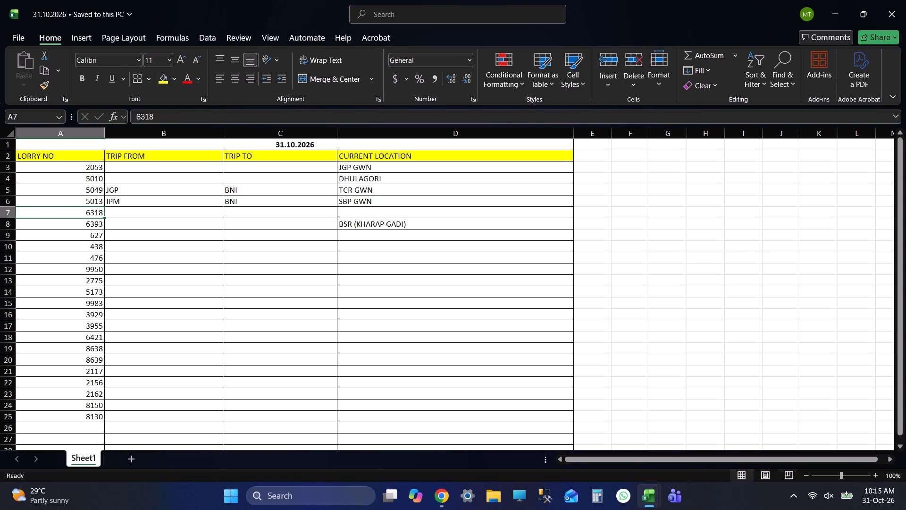
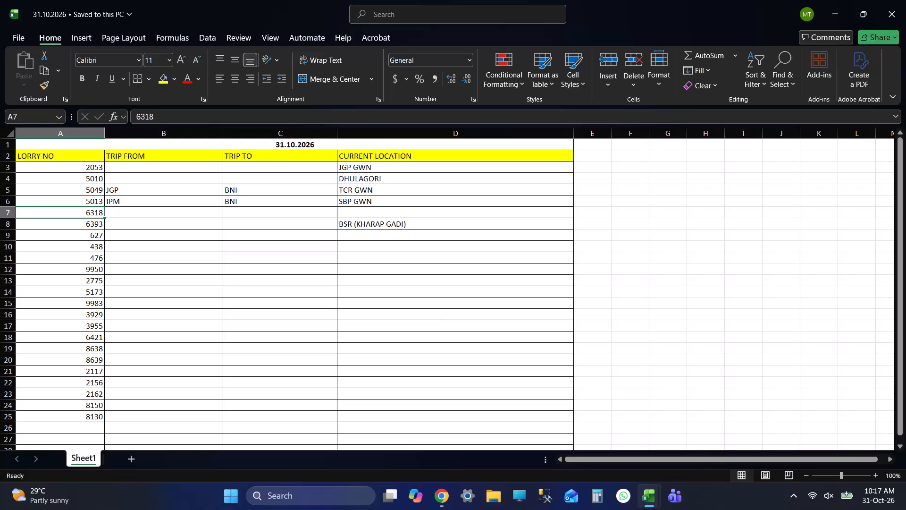
Save the 31.10.2026 sheet again.
key(ctrl+s)
key(alt+Tab)
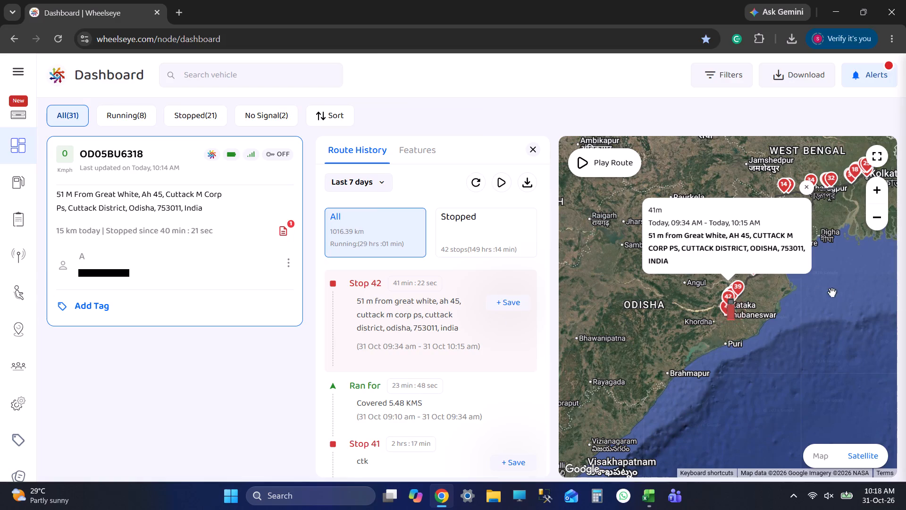
scroll(723, 297, up, 20)
scroll(723, 297, up, 2)
scroll(711, 291, down, 1)
scroll(707, 291, up, 5)
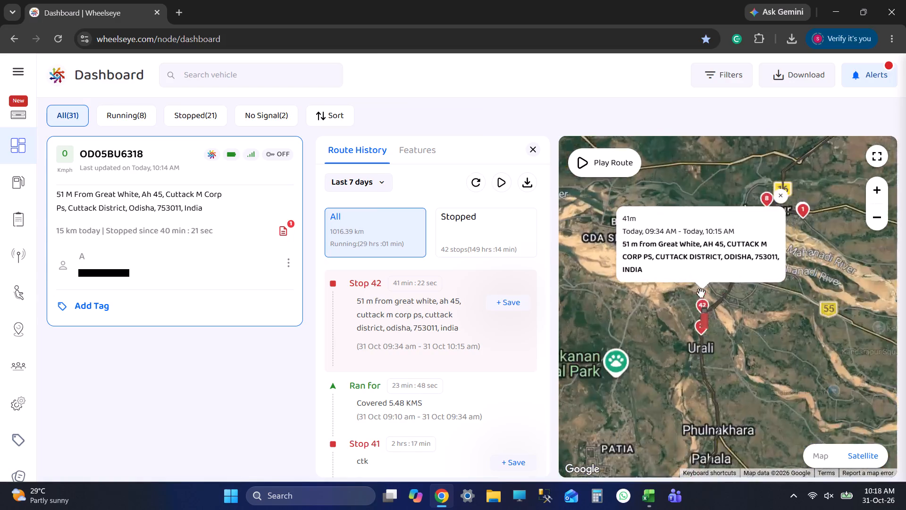
scroll(701, 293, up, 14)
scroll(675, 372, up, 5)
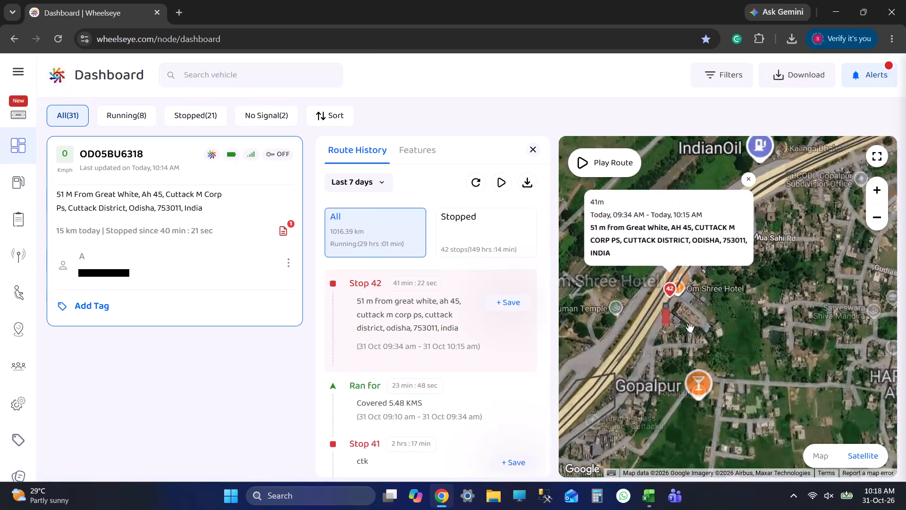
drag(686, 311, 724, 314)
scroll(724, 317, up, 4)
drag(723, 317, 791, 325)
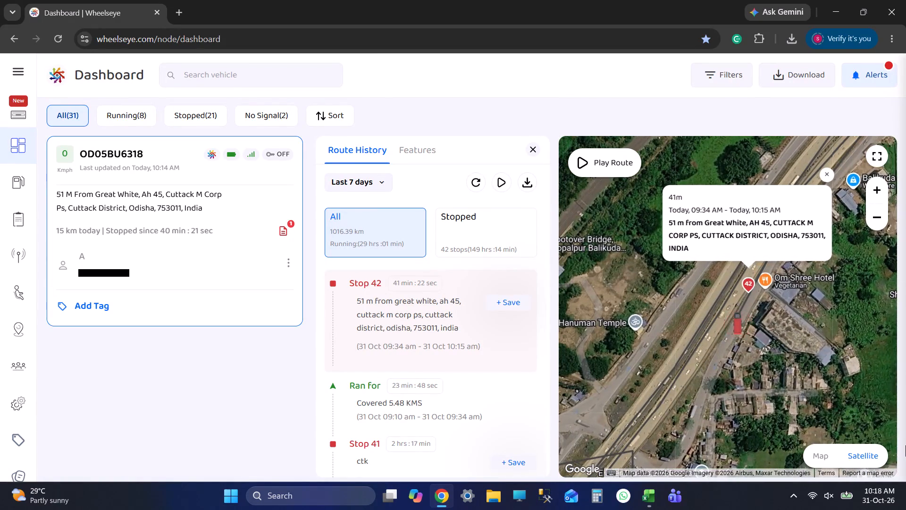
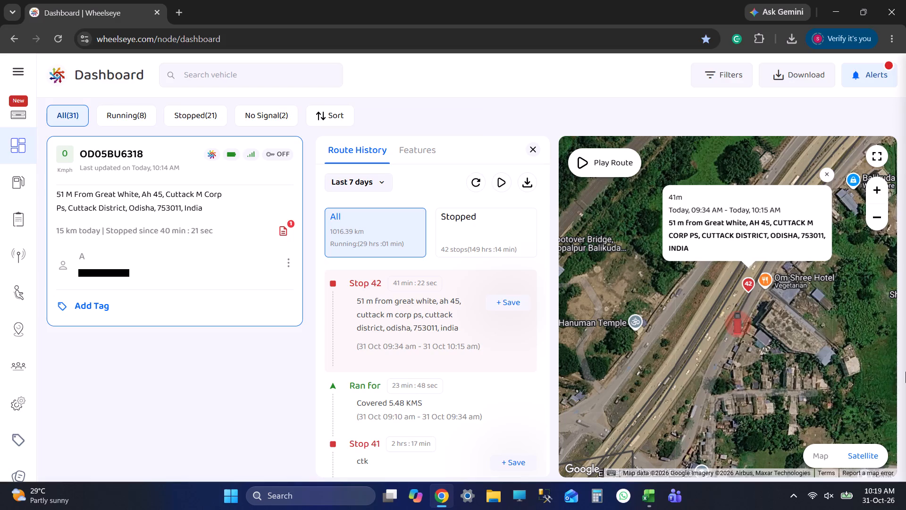
key(alt+Tab)
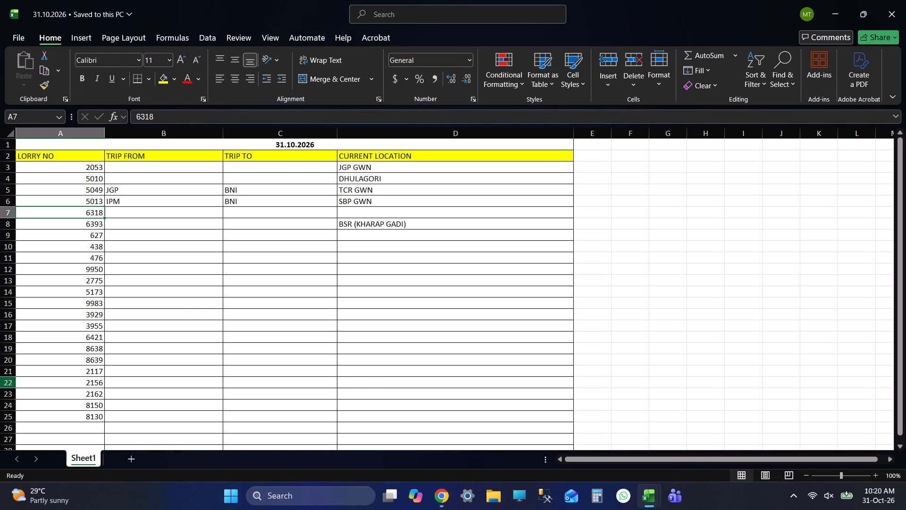
key(alt+Tab)
key(alt+Tab)
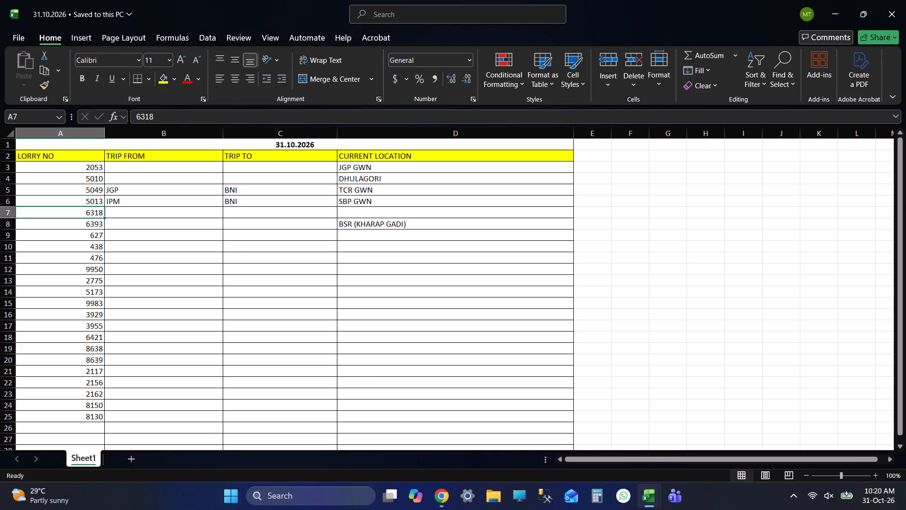
key(Tab)
key(alt+Tab)
scroll(401, 339, up, 4)
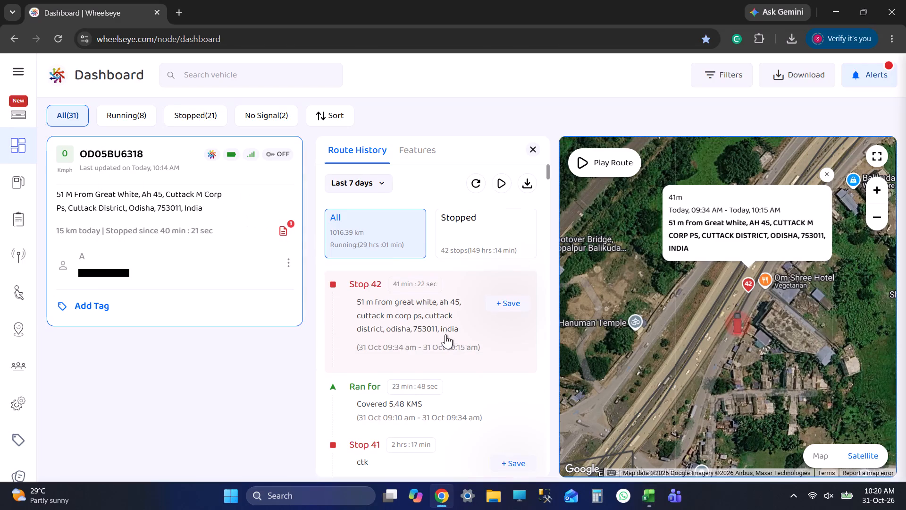
scroll(448, 337, down, 2)
click(417, 340)
scroll(730, 281, down, 2)
scroll(730, 282, up, 1)
scroll(730, 282, down, 5)
scroll(662, 296, up, 14)
click(437, 311)
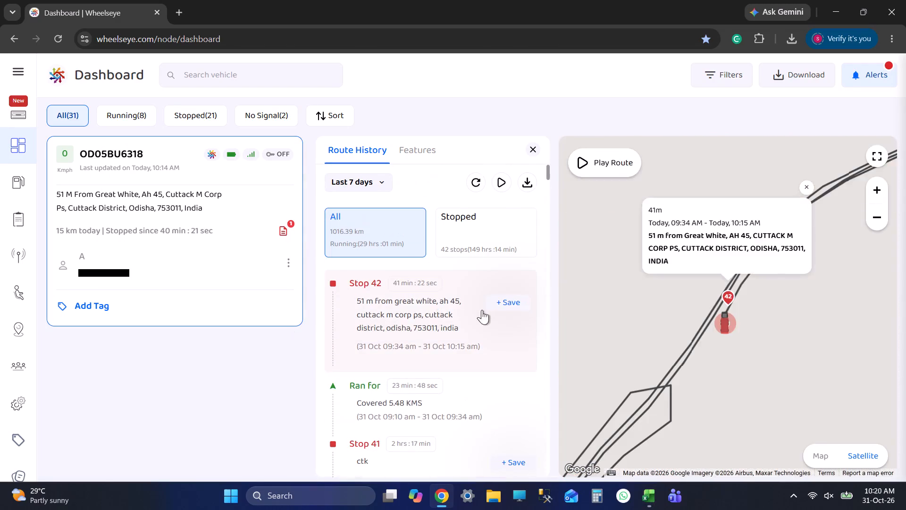
In the 31.10.2026 sheet, enter GOPALPUR PARTY GWN FOR UNLOADING as lorry 6318's current location and save.
key(alt+Tab)
key(Tab)
key(Tab)
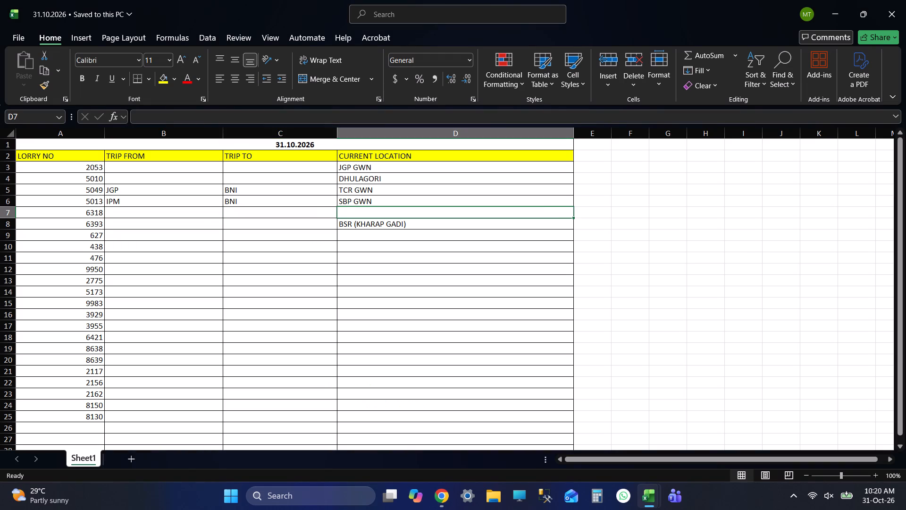
text(GOPALM)
key(space)
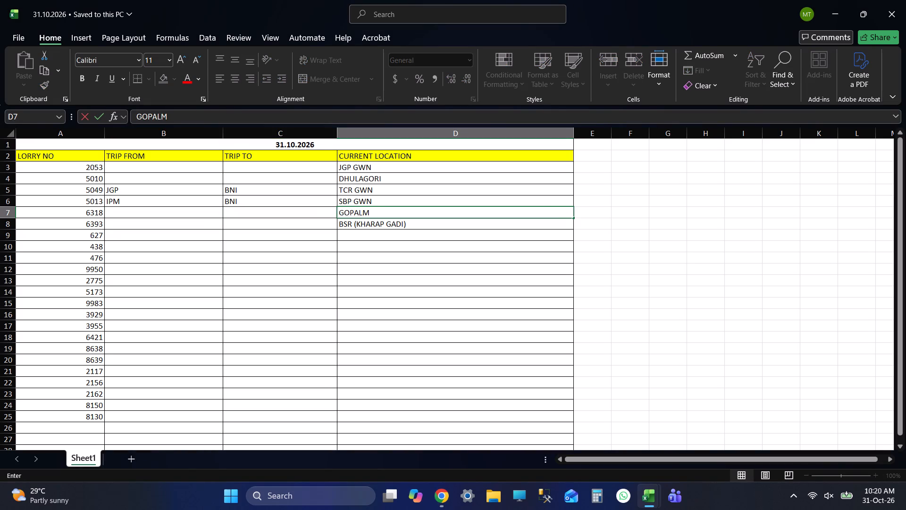
key(BackSpace)
key(BackSpace)
text(PUR)
key(space)
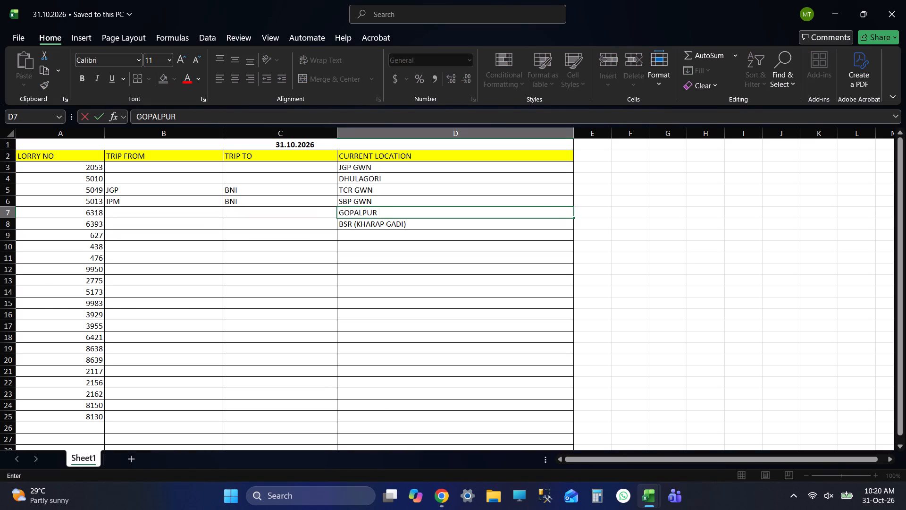
text(PA)
text(RT)
text(Y GWN)
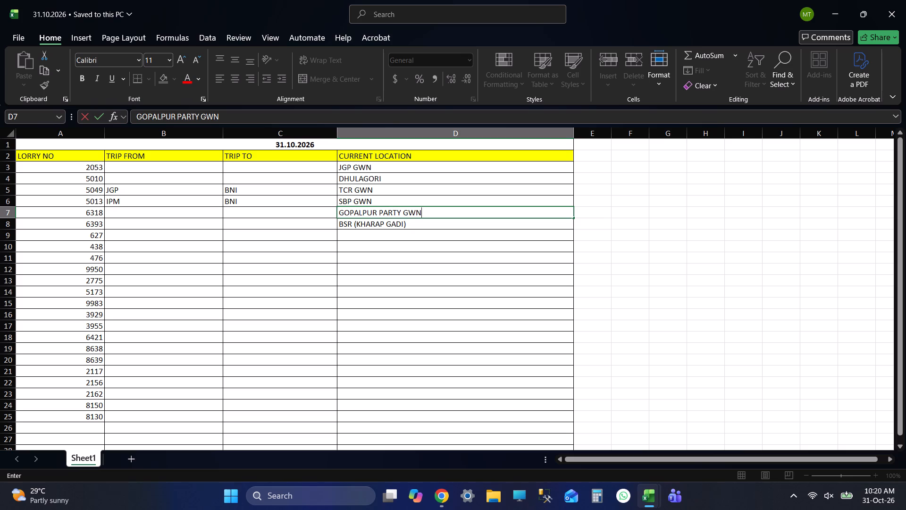
key(space)
text(FOR)
key(space)
text(UNLOADING)
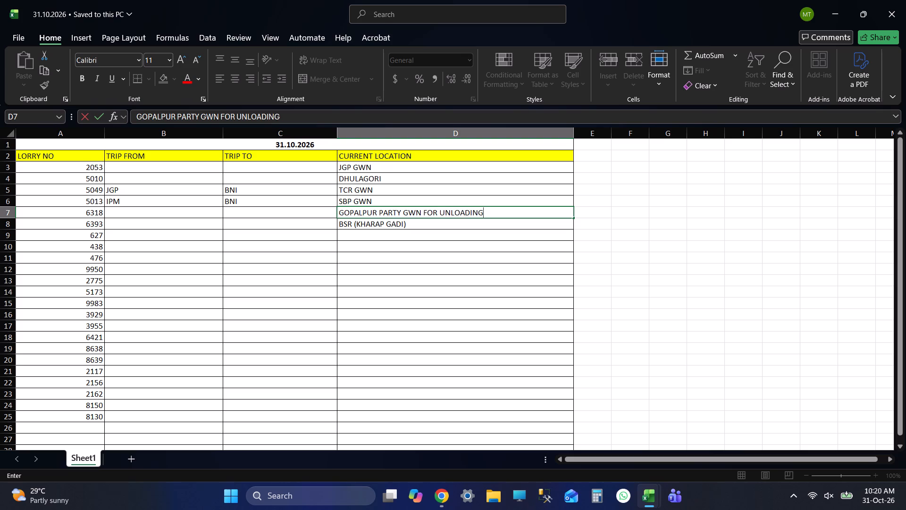
key(Return)
key(ctrl+s)
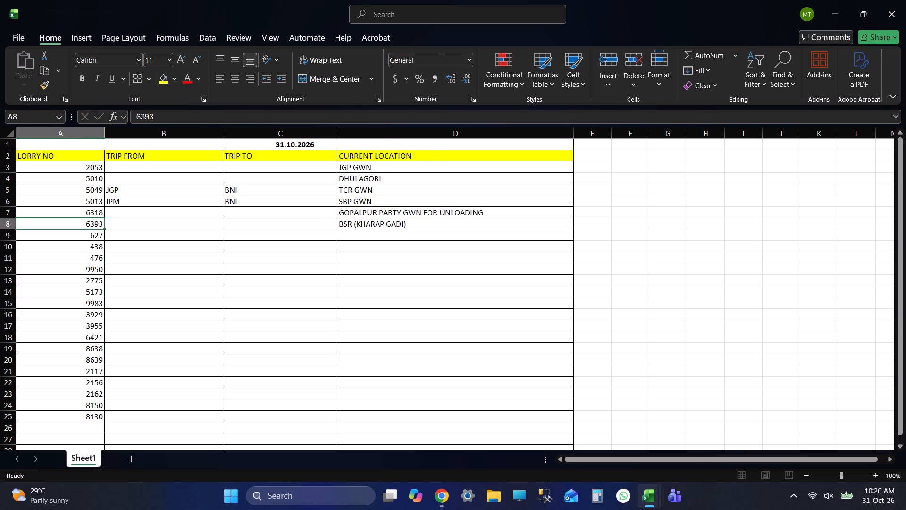
key(ctrl+s)
Copy lorry number 627 from the sheet, search for it in Wheelseye and inspect its latest stop on the map.
click(363, 225)
click(116, 234)
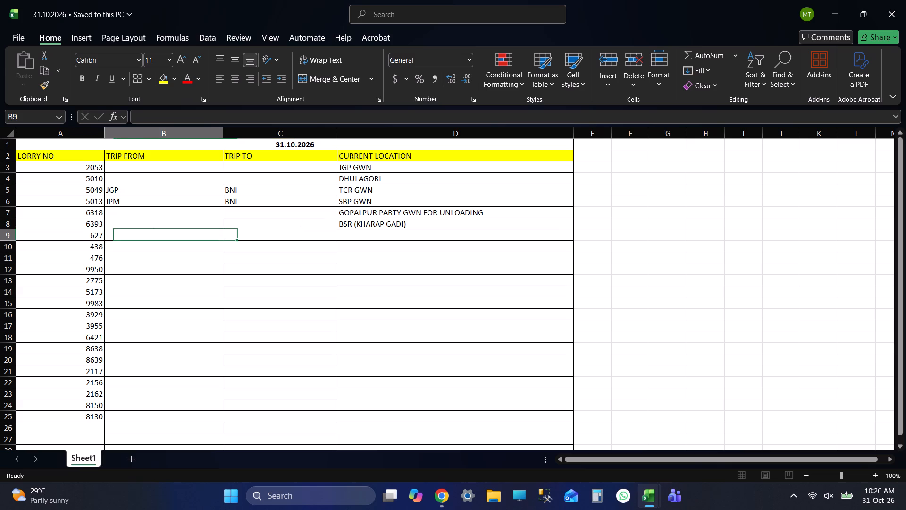
key(shift+Tab)
key(ctrl+c)
key(alt+Tab)
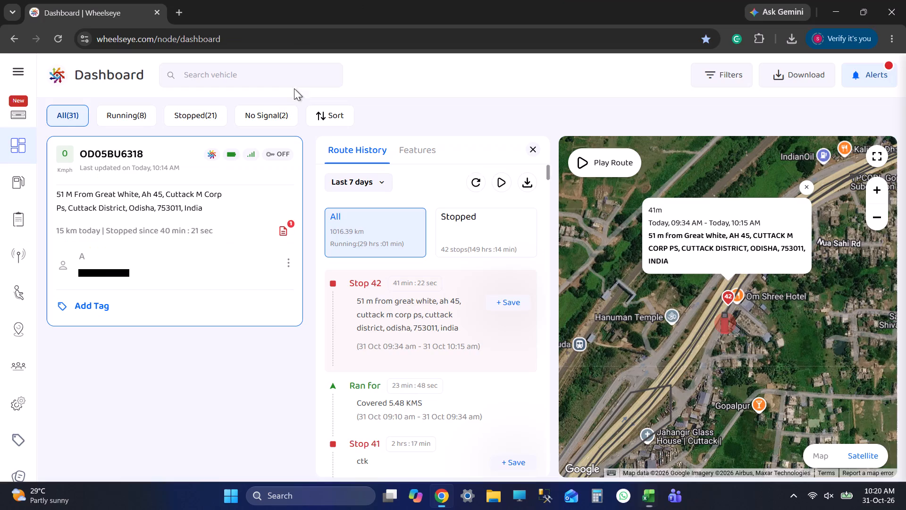
click(279, 74)
key(ctrl+v)
key(Return)
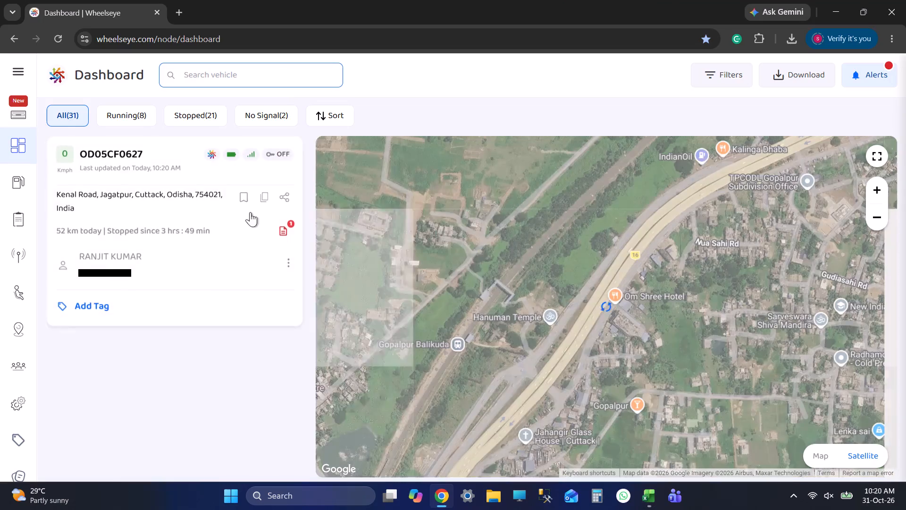
click(171, 203)
click(471, 304)
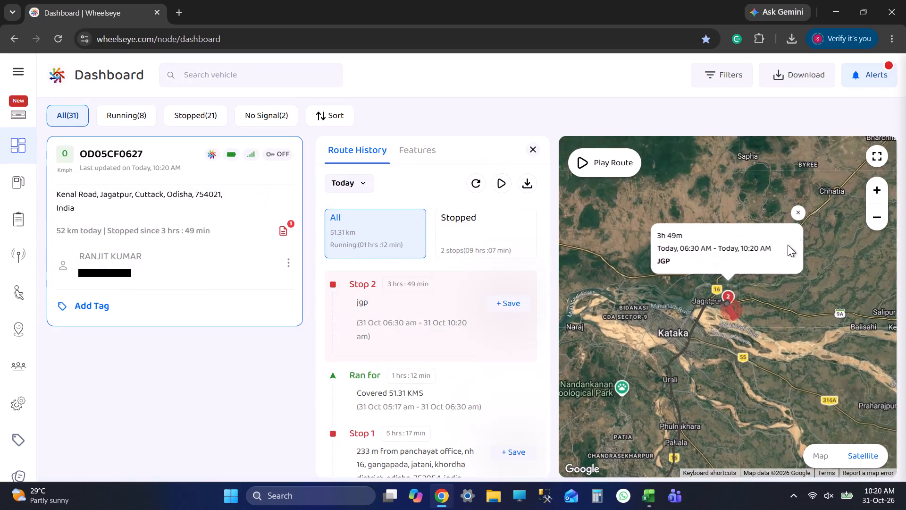
scroll(763, 279, up, 1)
Enter JGP GWN as lorry 627's current location in the 31.10.2026 sheet and save.
key(alt+Tab)
key(Tab)
key(Tab)
key(Tab)
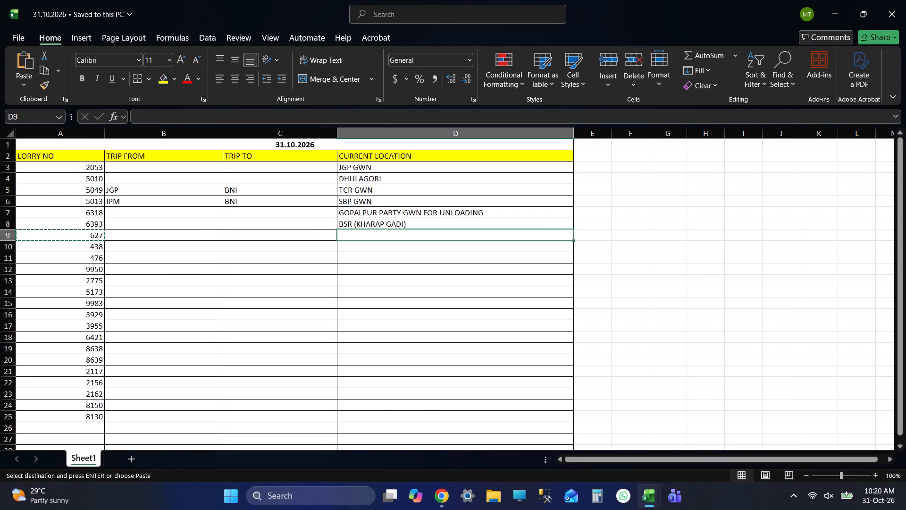
text(JGP GWN)
key(Return)
key(ctrl+s)
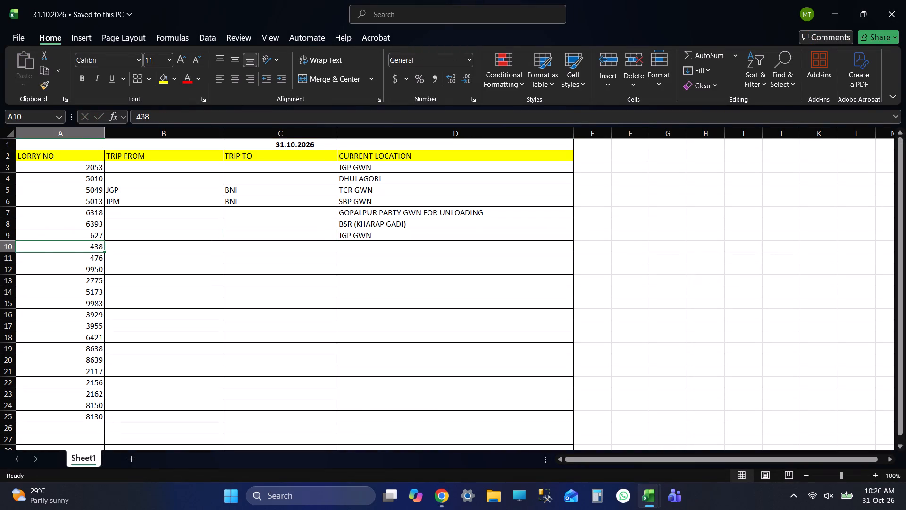
Copy lorry number 438, search for it in Wheelseye and open its latest stop in the route history.
key(ctrl+c)
key(alt+Tab)
click(230, 67)
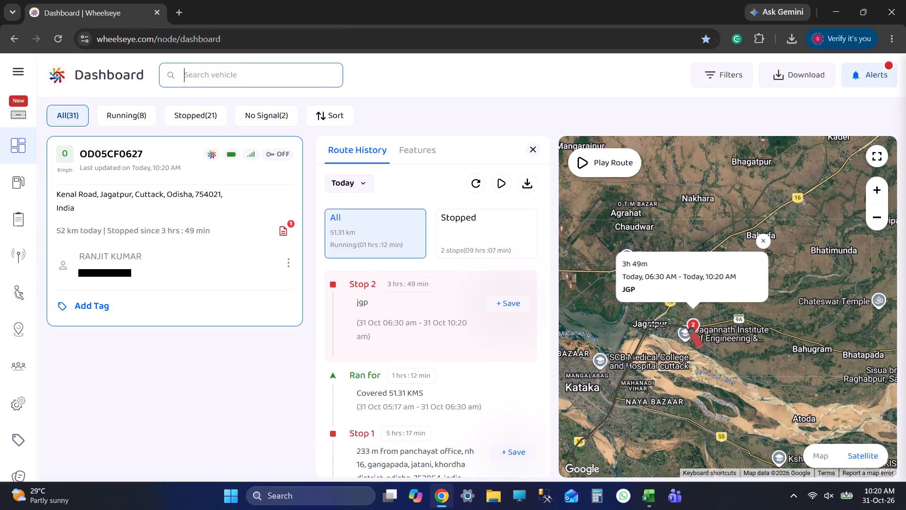
key(ctrl+v)
key(Return)
click(179, 295)
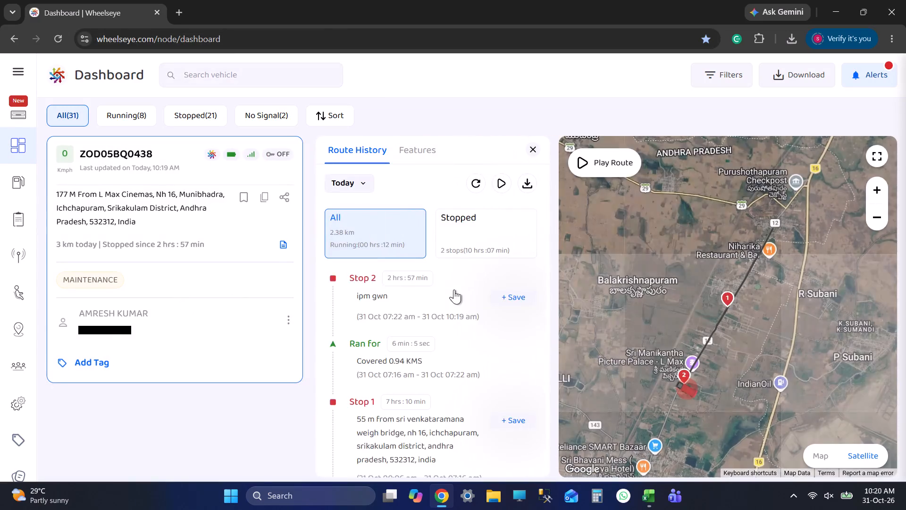
click(453, 289)
Enter IPM GWN as lorry 438's current location in the 31.10.2026 sheet and save.
key(alt+Tab)
key(Tab)
key(Tab)
key(Tab)
text(IPM GWN)
key(Return)
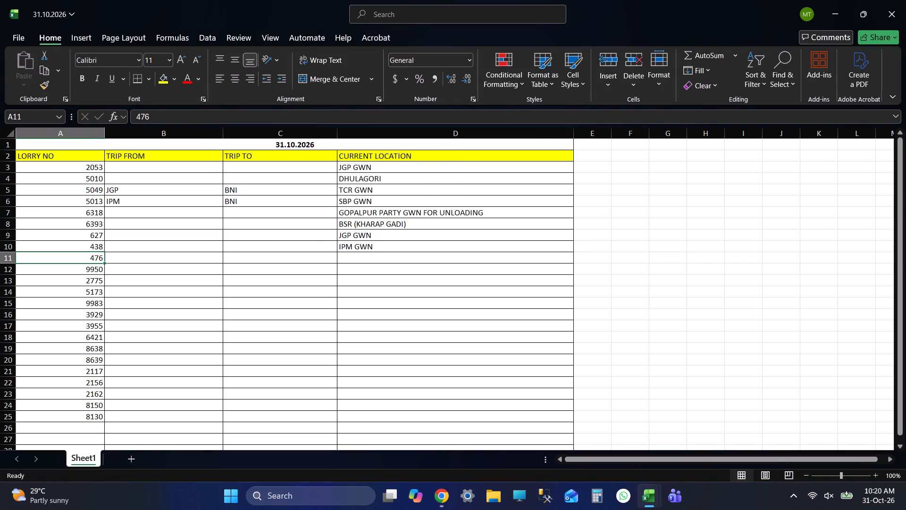
key(ctrl+s)
Copy lorry number 476, search for it in Wheelseye and open its vehicle card to check its location.
key(ctrl+c)
key(alt+Tab)
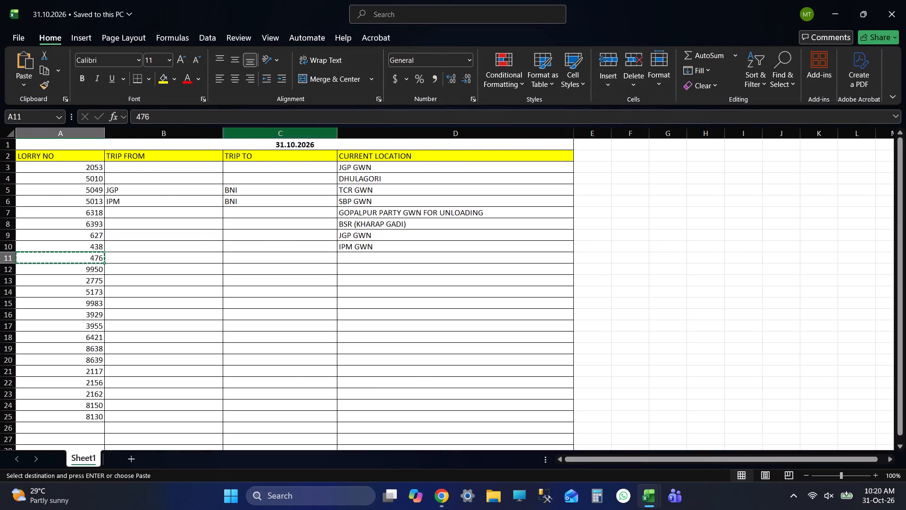
click(269, 74)
key(ctrl+v)
key(Return)
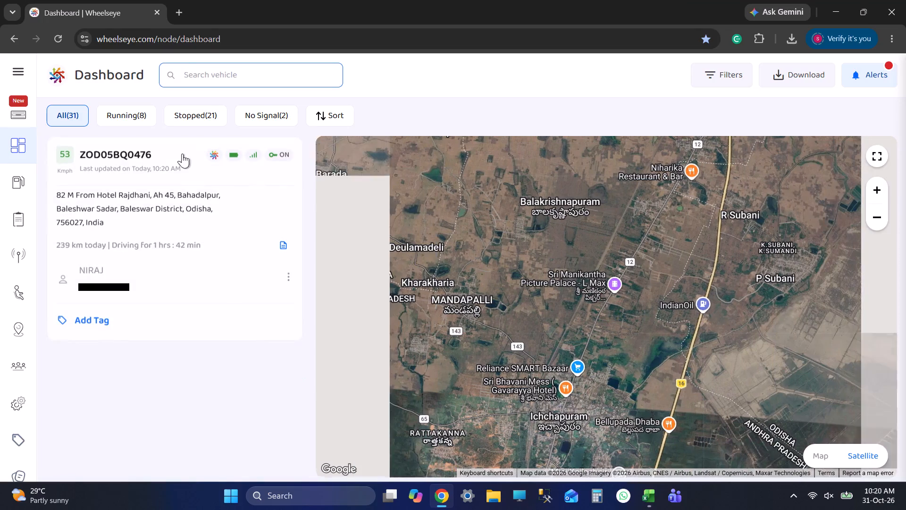
click(143, 197)
Enter CGB as lorry 476's TRIP FROM in the 31.10.2026 sheet and save.
key(alt+Tab)
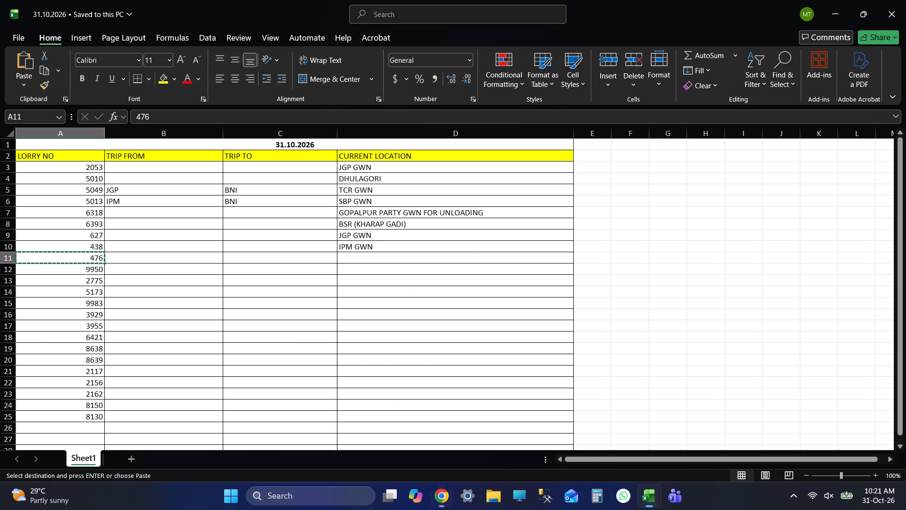
key(Tab)
text(CGB)
key(Tab)
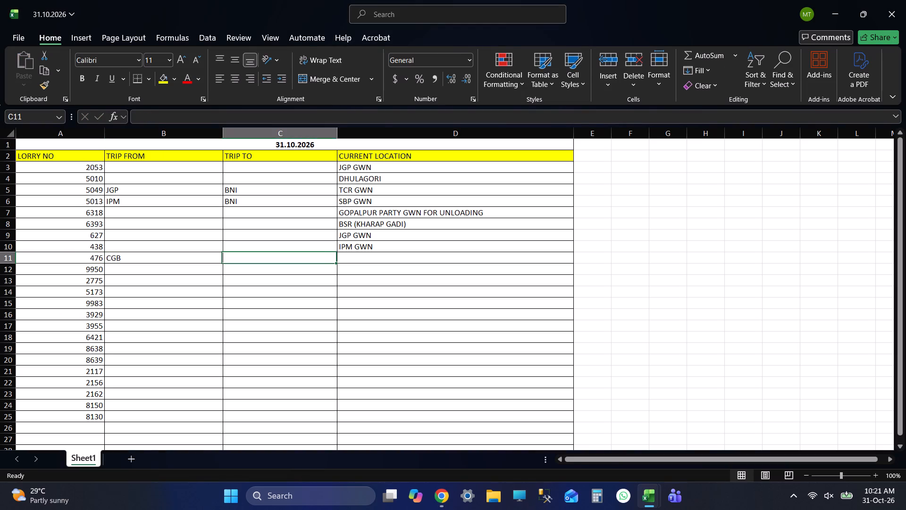
key(ctrl+s)
key(alt+Tab)
key(alt+Tab)
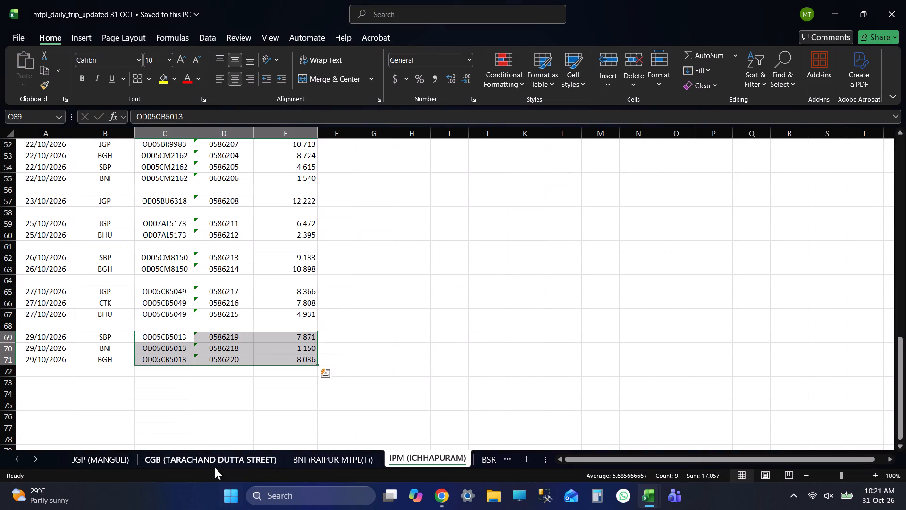
click(202, 460)
key(alt+Tab)
key(alt+Tab)
scroll(257, 285, down, 3)
scroll(257, 285, up, 1)
scroll(257, 285, down, 3)
scroll(257, 285, up, 1)
scroll(257, 285, down, 1)
scroll(257, 285, up, 1)
scroll(257, 285, down, 5)
scroll(257, 285, up, 1)
scroll(257, 285, down, 20)
scroll(257, 285, down, 8)
scroll(257, 285, up, 3)
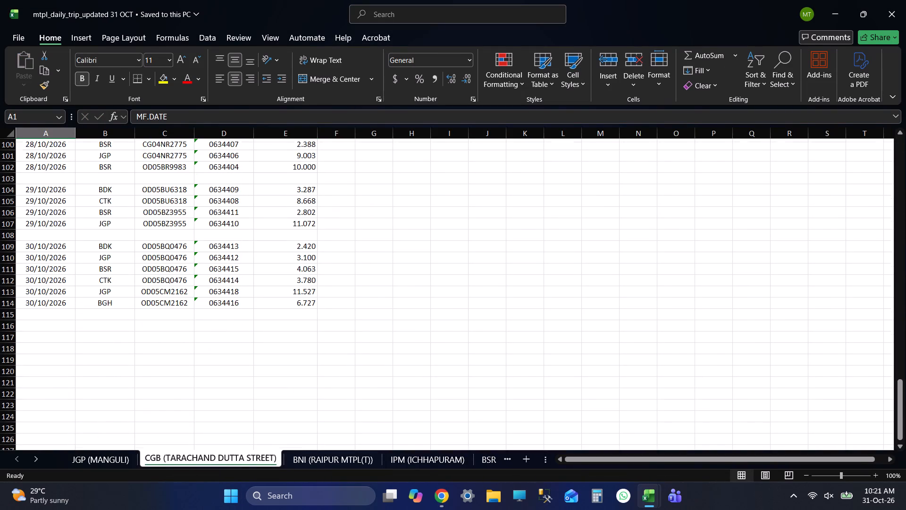
key(alt+Tab)
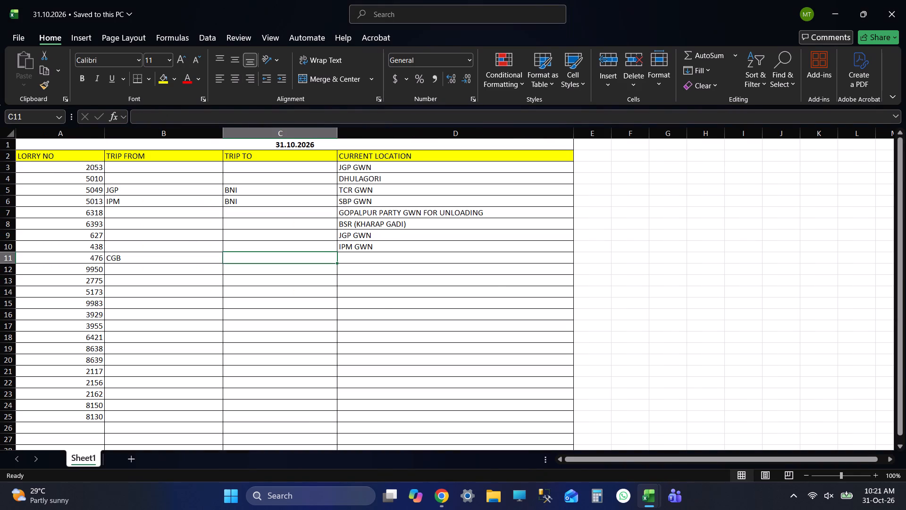
key(alt+Tab)
click(181, 247)
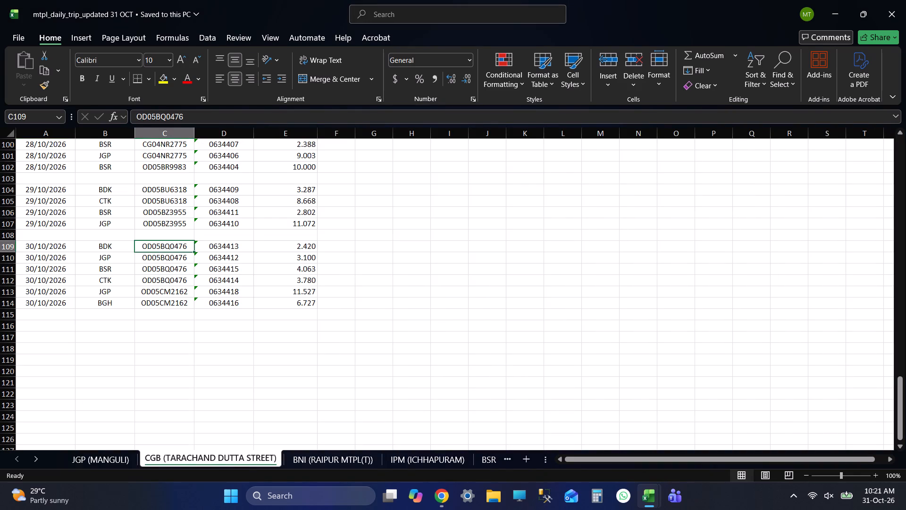
click(160, 259)
click(163, 272)
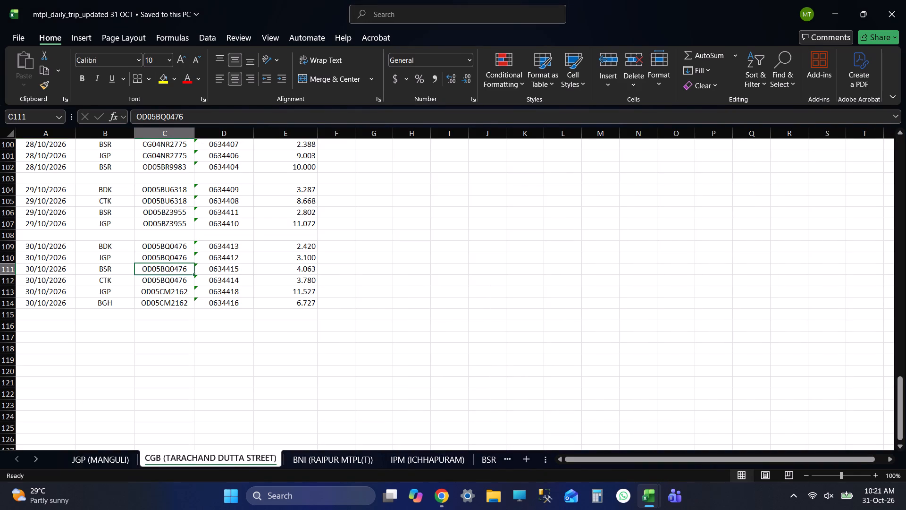
click(175, 282)
key(alt+Tab)
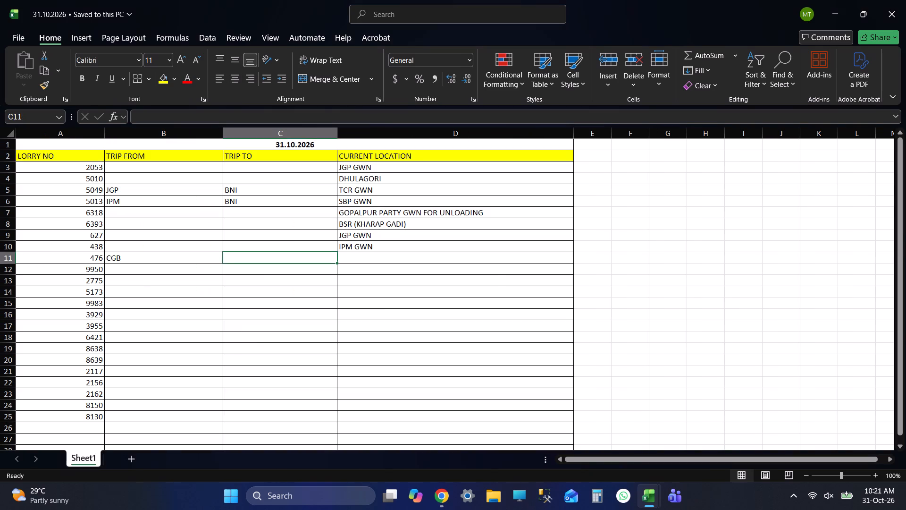
key(alt+Tab)
Return to the 31.10.2026 sheet, enter CTK as lorry 476's TRIP TO and save.
key(alt+Tab)
text(CTK)
key(Tab)
key(ctrl+s)
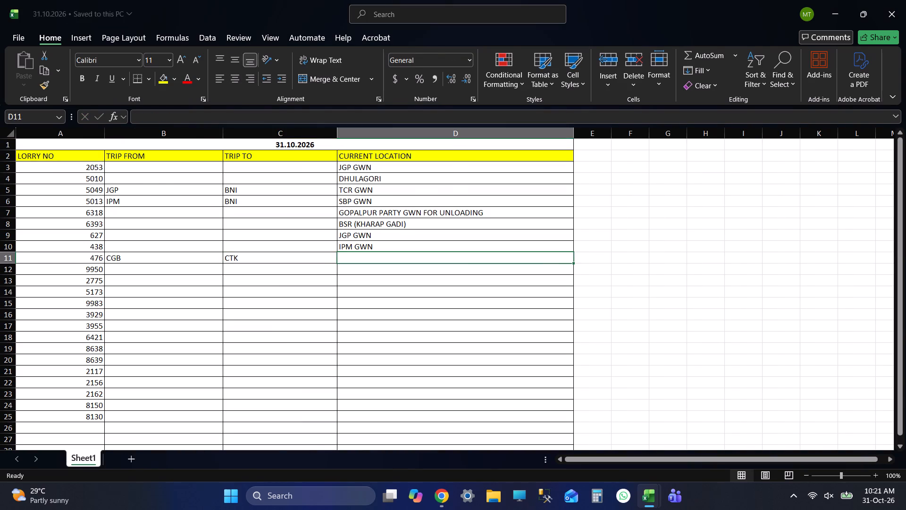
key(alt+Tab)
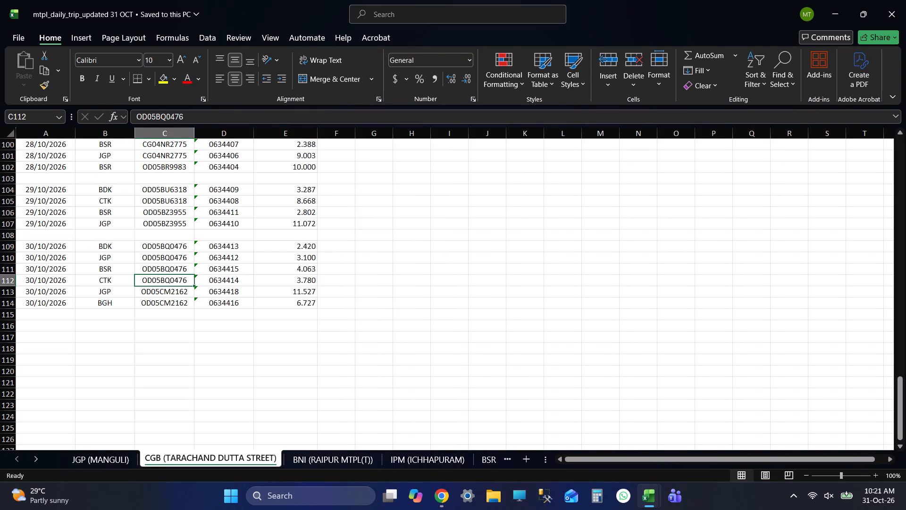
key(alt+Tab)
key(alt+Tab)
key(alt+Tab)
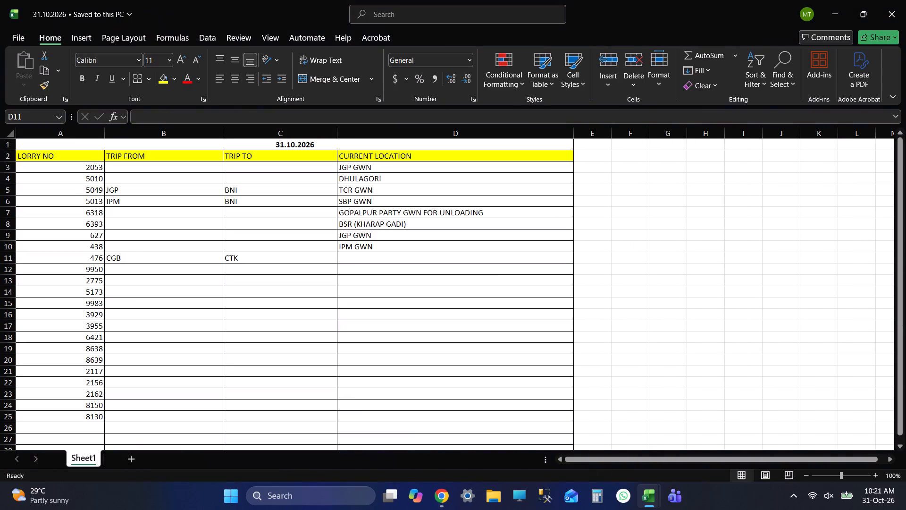
Recheck lorry 476's position on the Wheelseye map, enter NEAR BALASORE (RUNNING) as its CURRENT LOCATION in the 31.10.2026 sheet and save.
key(alt+Tab)
key(alt+Tab)
key(alt+Tab)
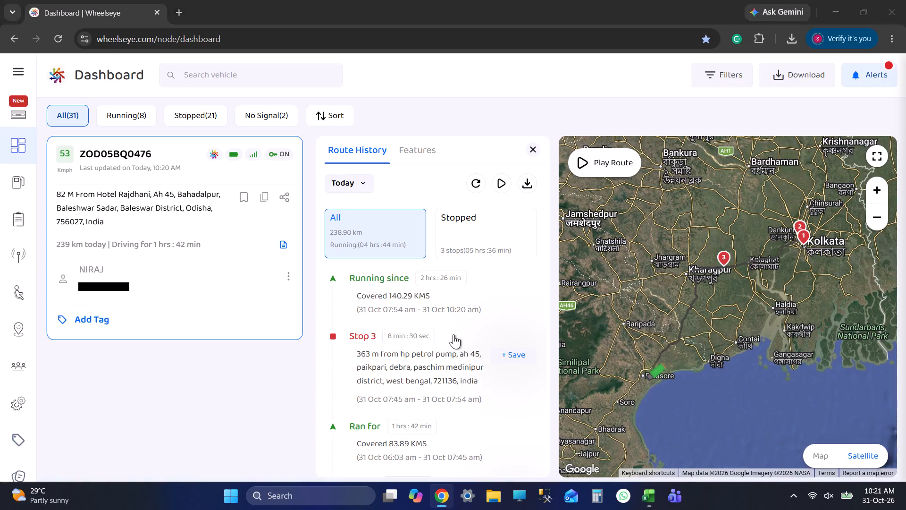
key(alt+Tab)
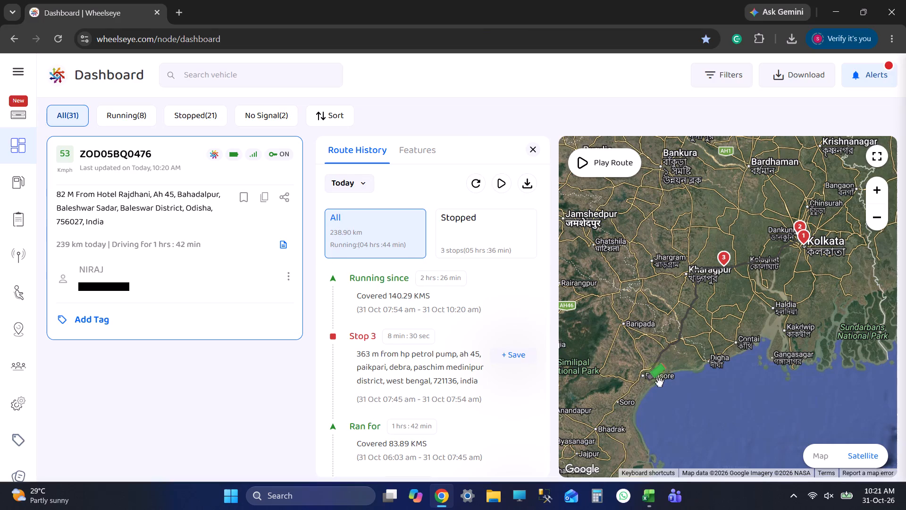
scroll(659, 382, up, 12)
key(alt+Tab)
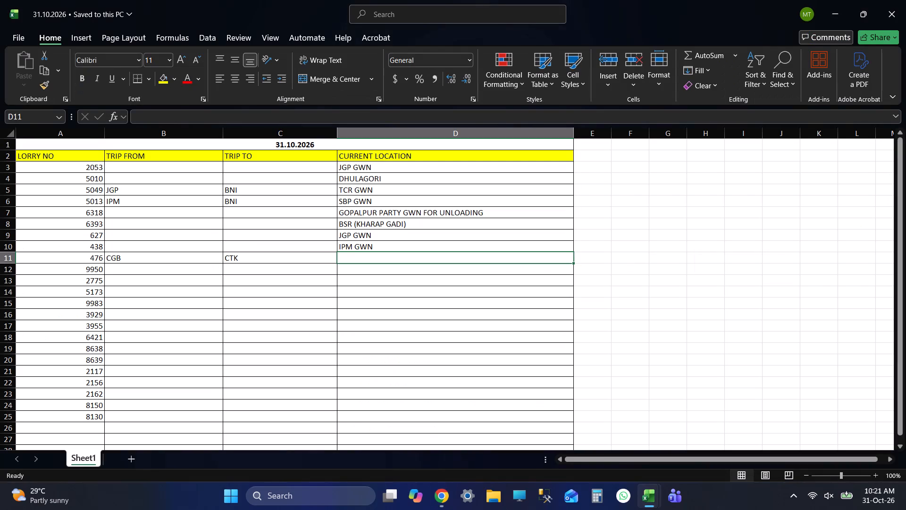
text(NEAR BALASORE (RUNNING))
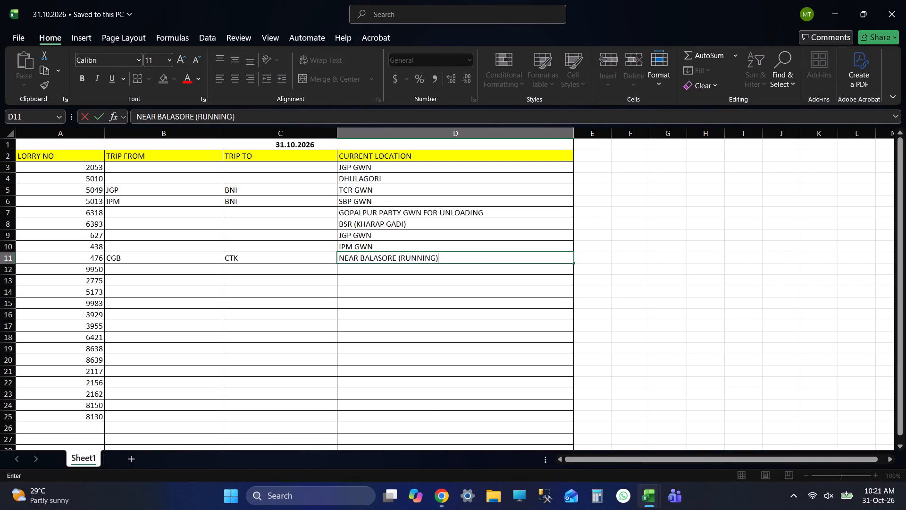
key(Return)
key(ctrl+s)
Copy lorry number 9950 from the 31.10.2026 sheet, search for it in Wheelseye and open its vehicle card and route history.
key(shift+Tab)
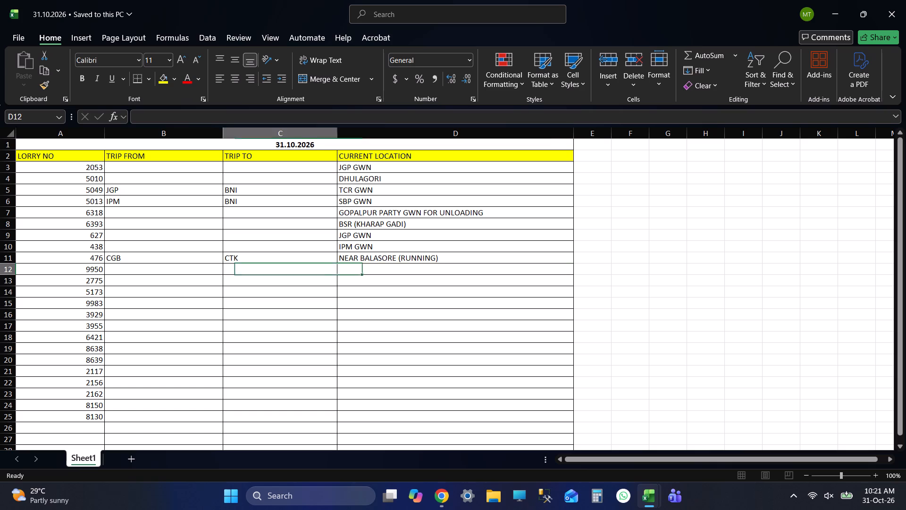
key(shift+Tab)
key(shift+Tab)
key(ctrl+c)
key(alt+Tab)
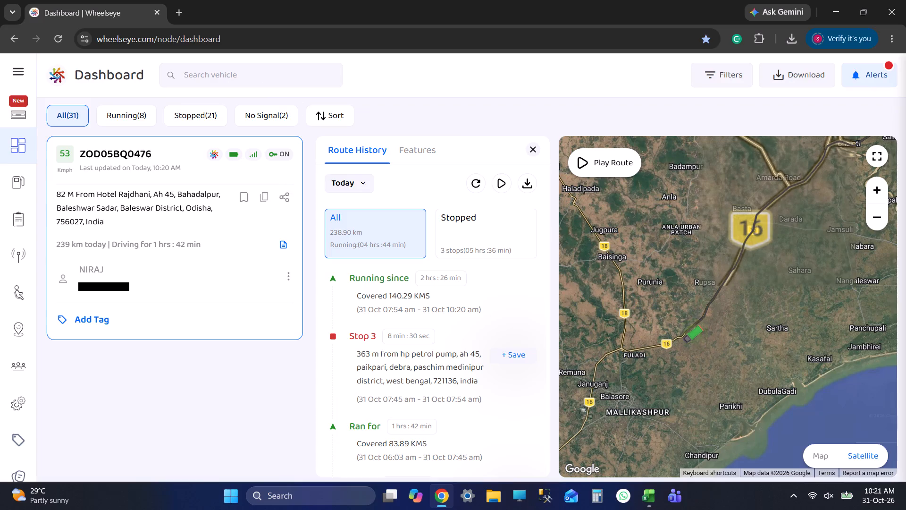
click(250, 78)
key(ctrl+v)
key(Return)
click(162, 228)
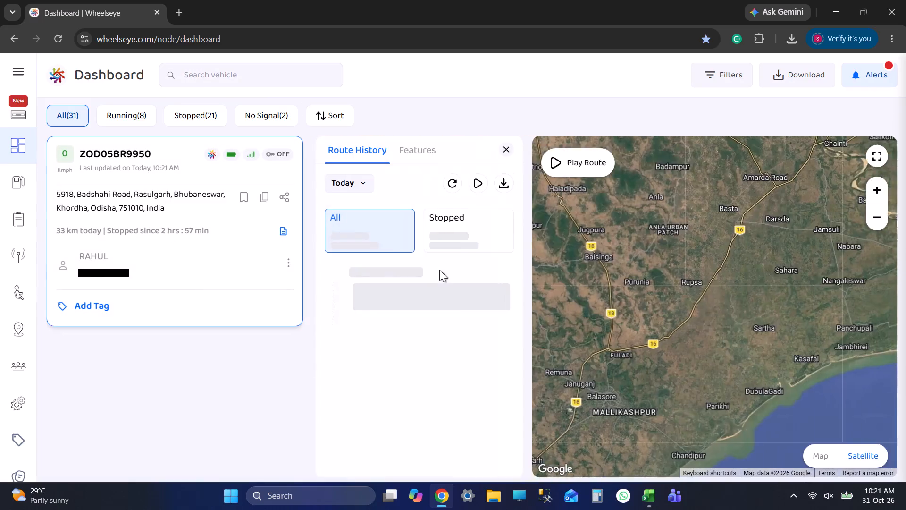
click(433, 301)
Examine lorry 9950's stops for today in the Wheelseye route history and on the map, including its first and latest stops.
key(alt+Tab)
key(Tab)
key(Tab)
key(Tab)
key(Tab)
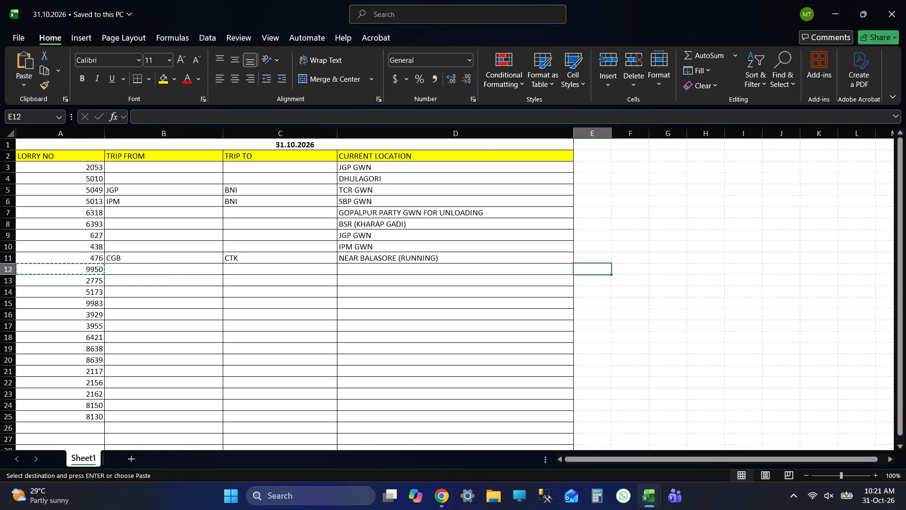
key(shift+Tab)
key(shift+Tab)
key(shift+Tab)
key(shift+Tab)
key(alt+Tab)
scroll(403, 394, up, 1)
scroll(402, 395, down, 3)
scroll(401, 396, up, 1)
scroll(406, 395, down, 6)
click(425, 423)
scroll(428, 349, up, 8)
scroll(428, 349, down, 1)
scroll(428, 349, up, 1)
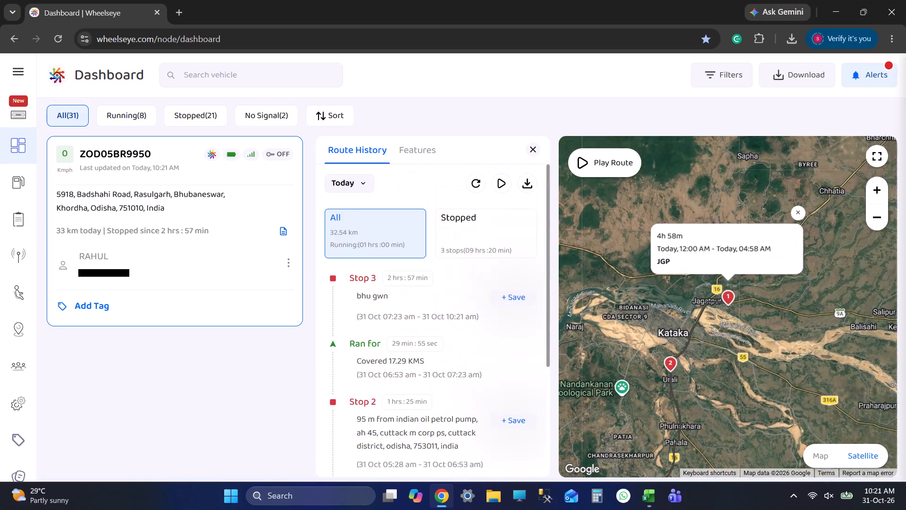
click(410, 319)
key(alt+Tab)
key(alt+Tab)
key(alt+Tab)
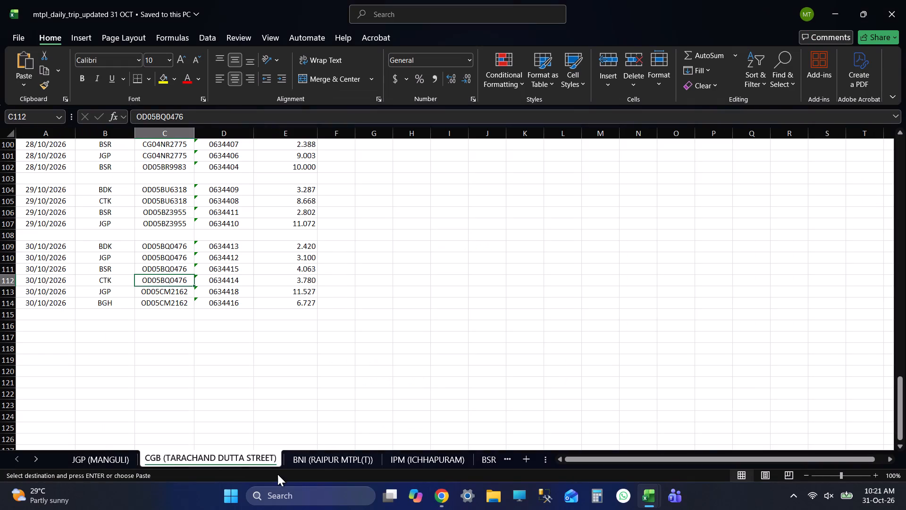
click(104, 460)
key(alt+Tab)
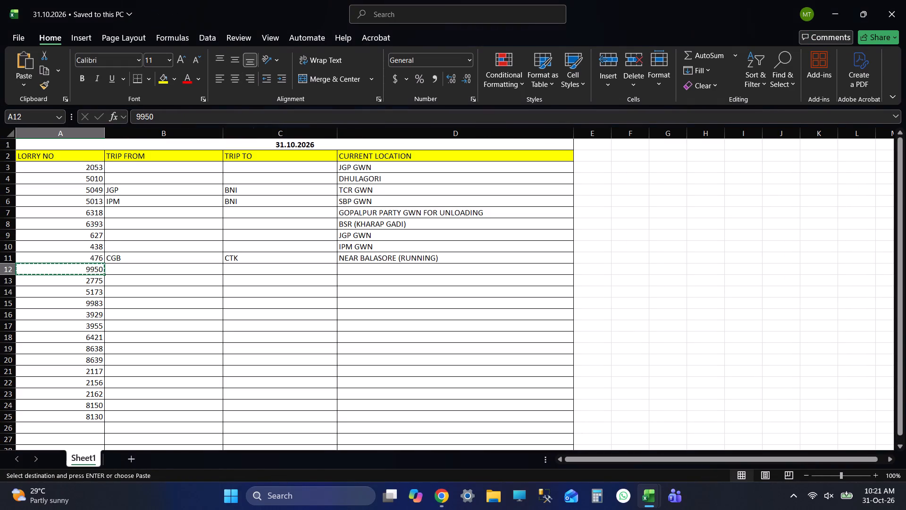
key(alt+Tab)
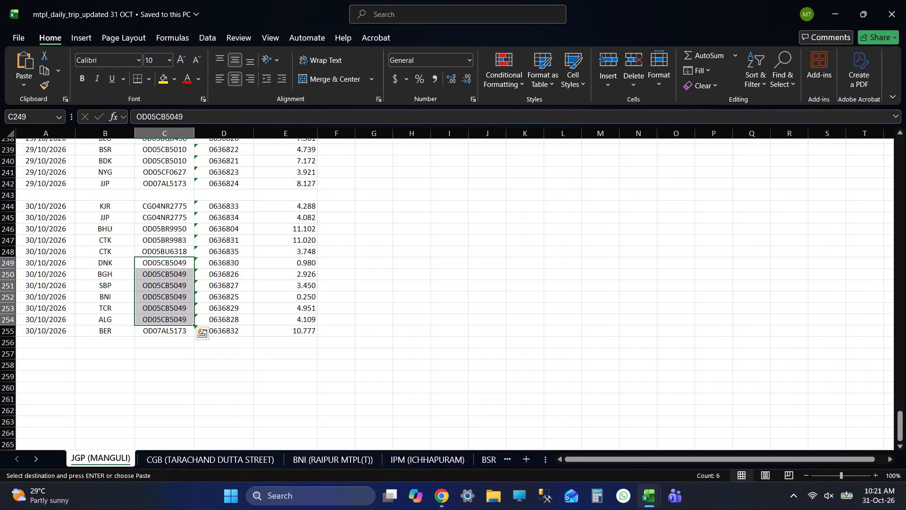
drag(172, 230, 302, 232)
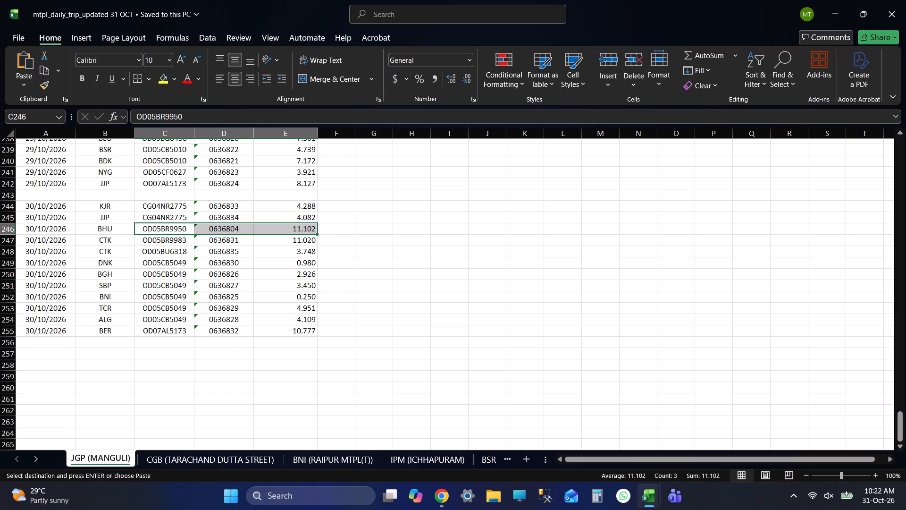
In the 31.10.2026 sheet, fill lorry 9950's row with TRIP FROM JGP, TRIP TO BHU and CURRENT LOCATION BHU GWN, and save.
key(alt+Tab)
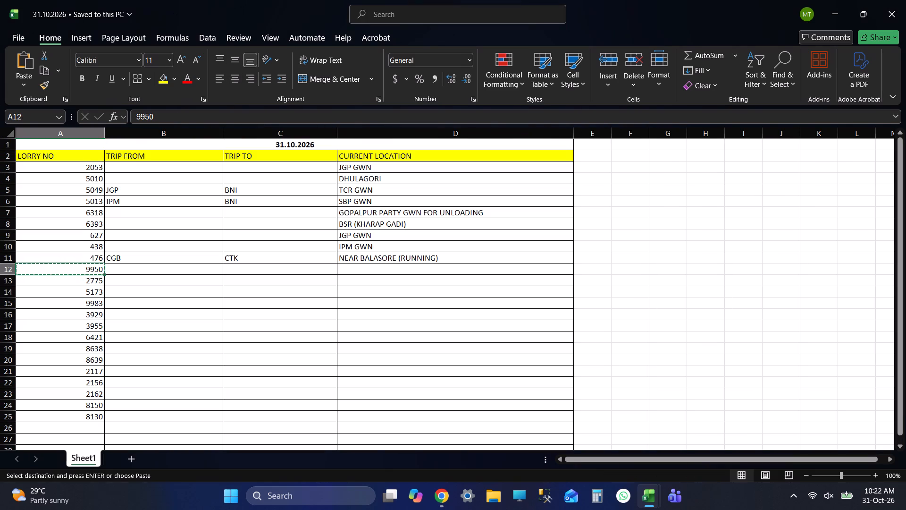
key(Tab)
text(JGP)
key(Tab)
text(BHU)
key(Tab)
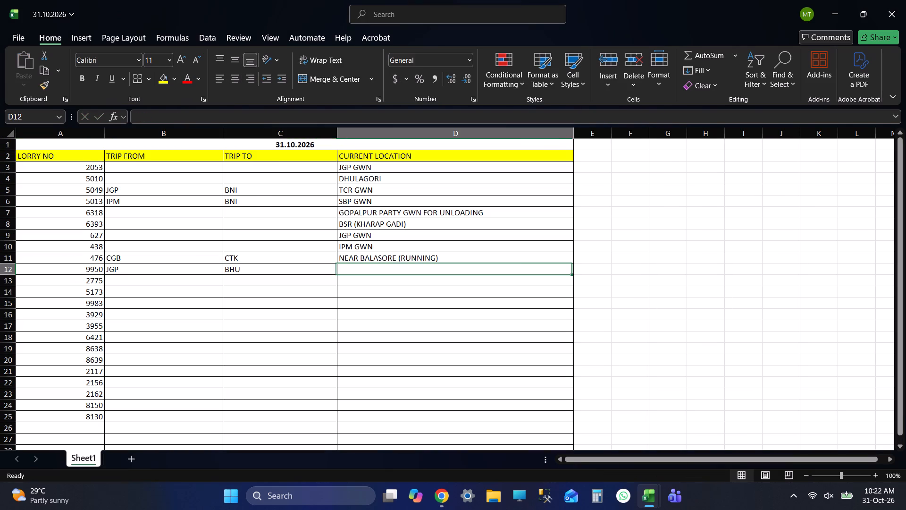
text(BHU GWN)
key(Return)
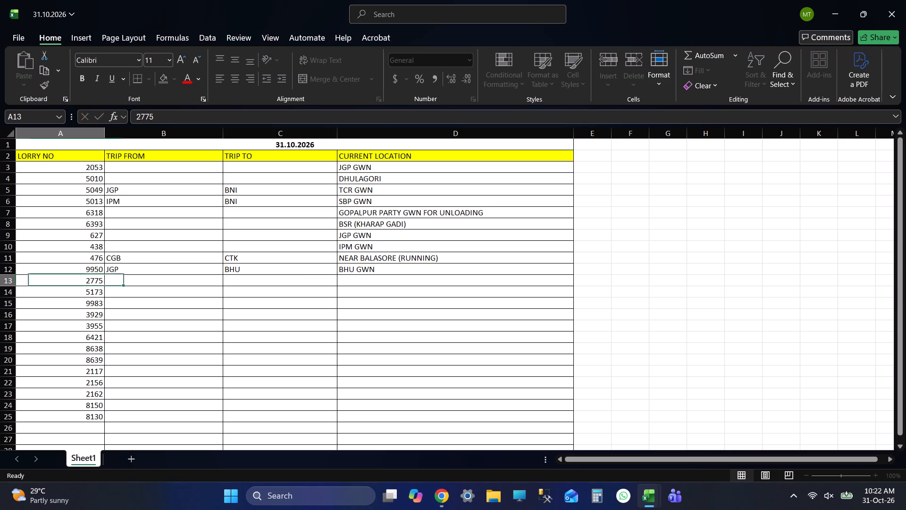
key(ctrl+s)
Copy lorry number 2775 from the 31.10.2026 sheet, search for it in Wheelseye and open its vehicle card.
key(alt+Tab)
key(alt+Tab)
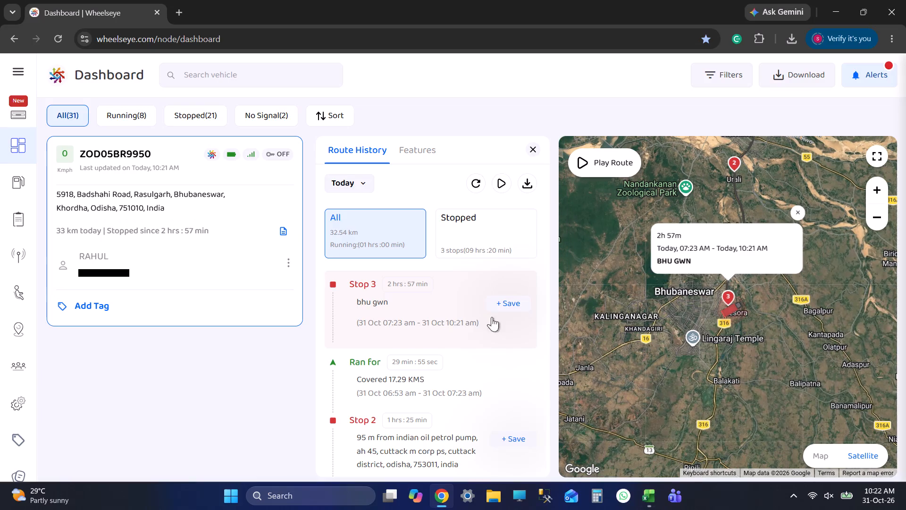
click(475, 312)
key(alt+Tab)
key(ctrl+c)
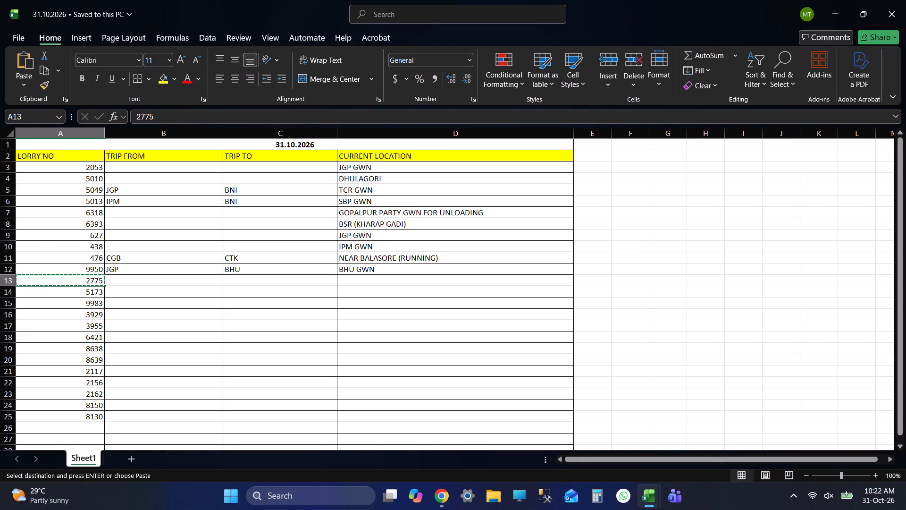
key(alt+Tab)
click(237, 84)
key(ctrl+v)
key(Return)
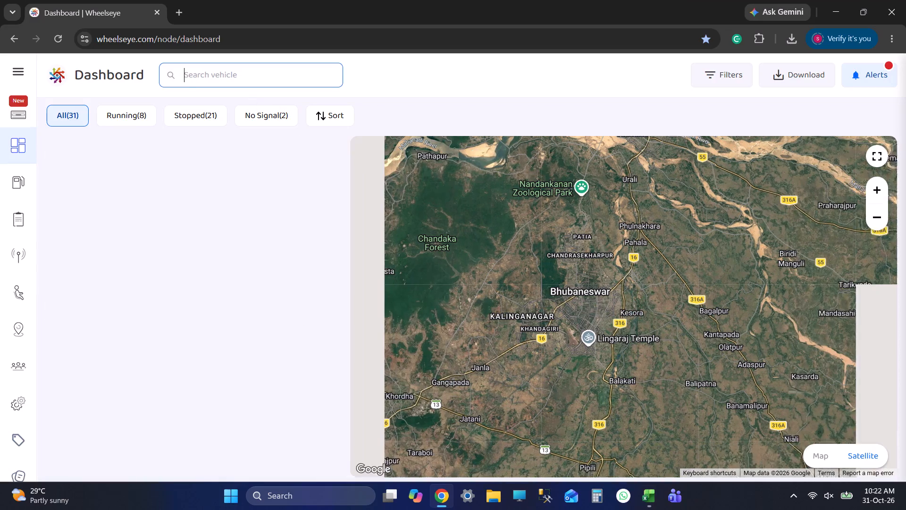
click(126, 221)
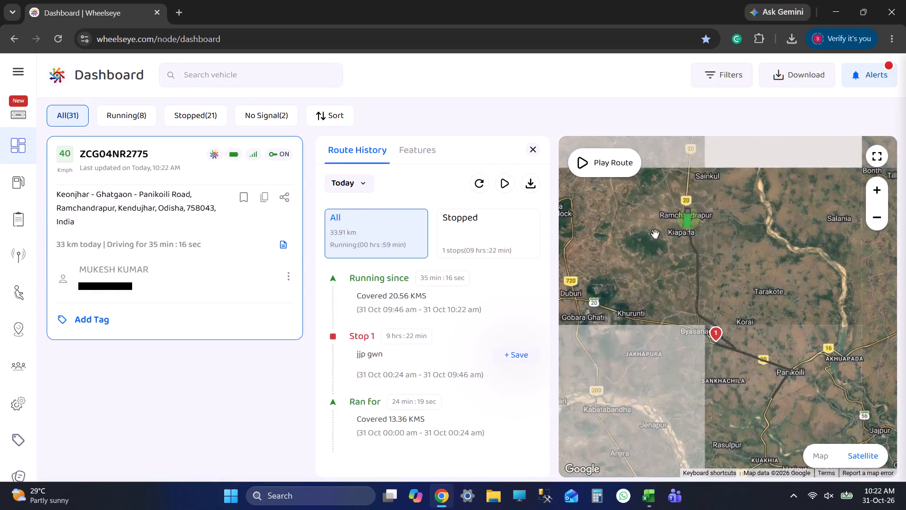
Examine lorry 2775's route and surrounding places on the Wheelseye map.
scroll(655, 234, down, 4)
scroll(708, 283, down, 1)
scroll(704, 306, up, 4)
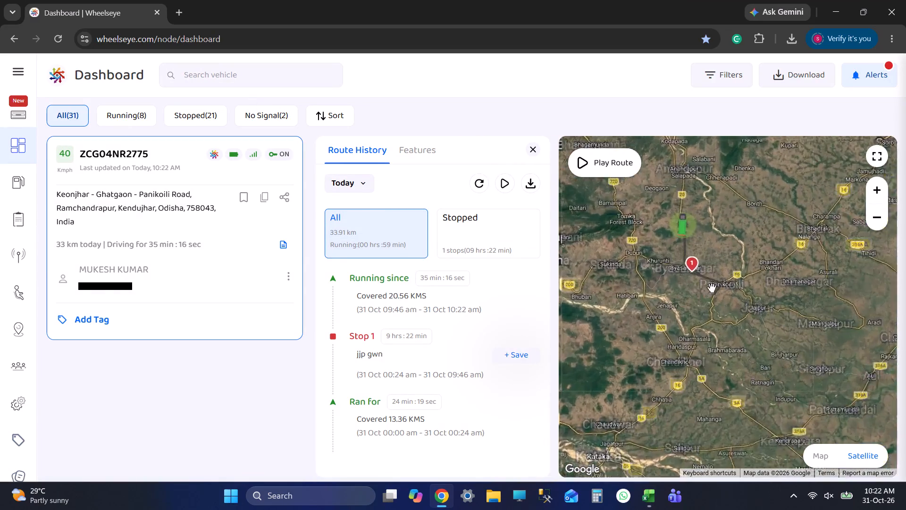
scroll(712, 288, up, 2)
drag(669, 244, 681, 298)
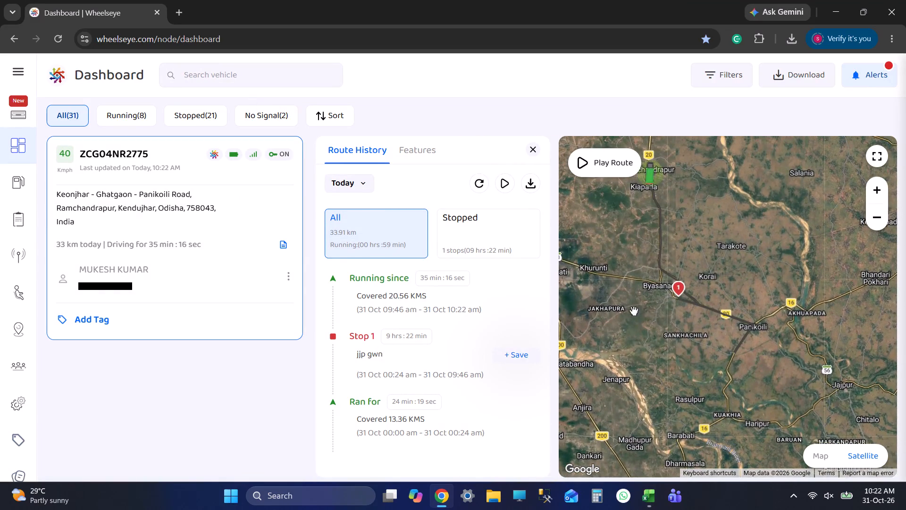
scroll(648, 309, down, 3)
drag(647, 300, 663, 357)
key(alt+Tab)
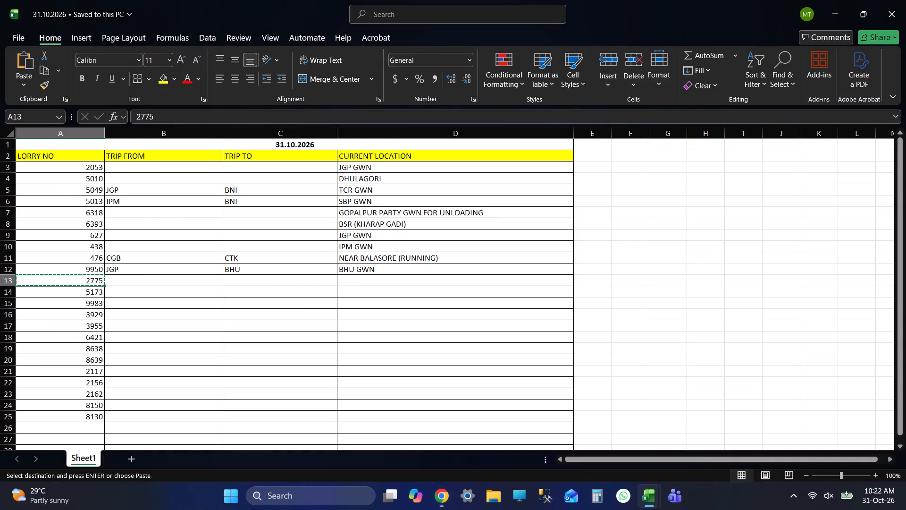
key(alt+Tab)
key(alt+Tab)
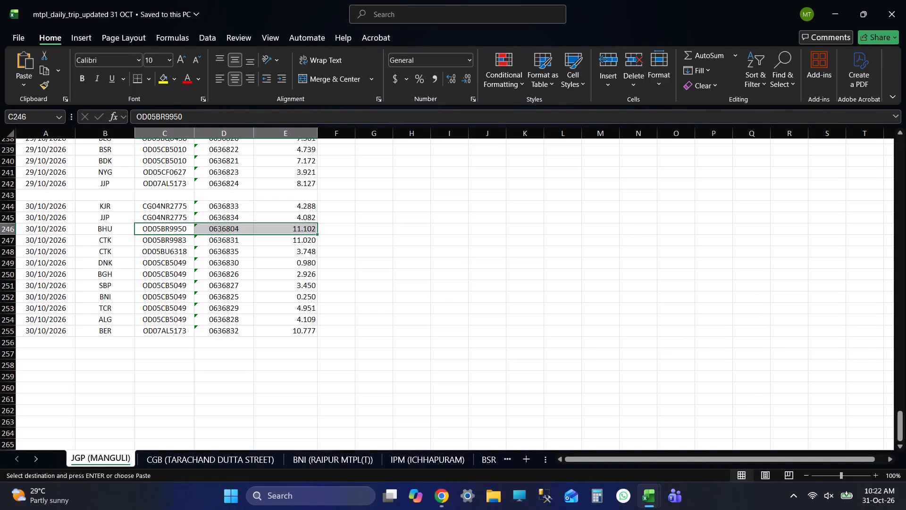
drag(158, 209, 289, 213)
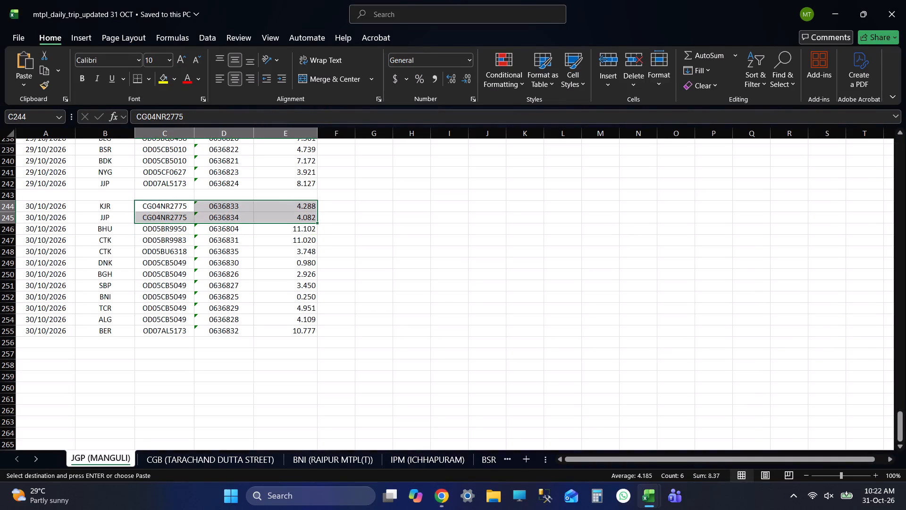
key(alt+Tab)
key(alt+Tab)
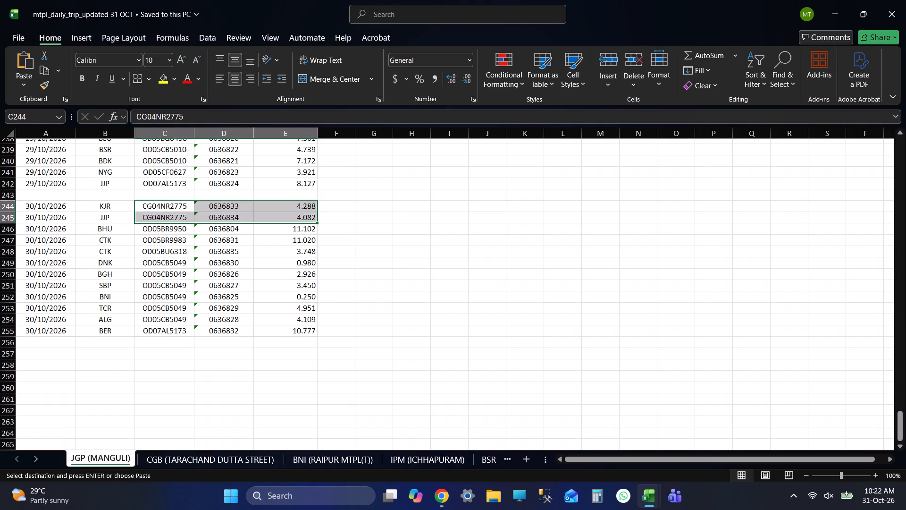
Enter JGP as lorry 2775's TRIP FROM and KJR as its TRIP TO in the 31.10.2026 sheet, and save.
key(alt+Tab)
key(Tab)
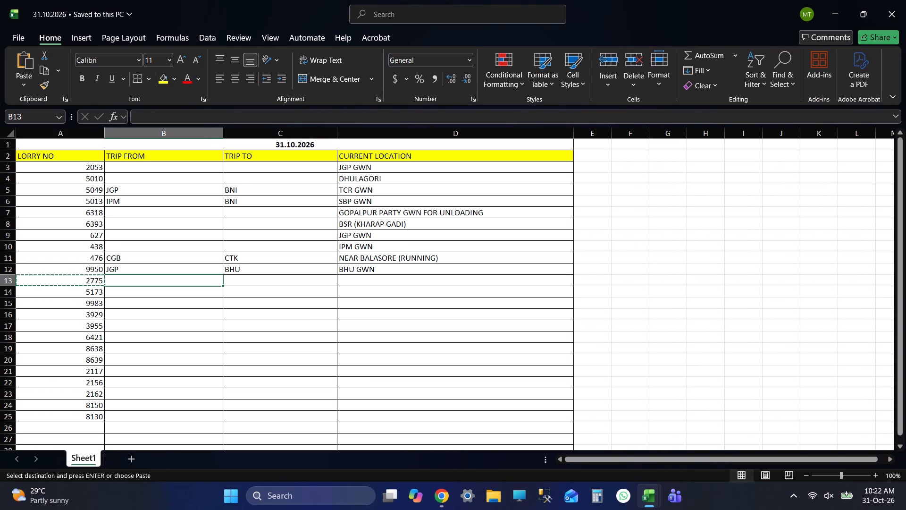
text(JGP)
key(Tab)
text(KJR)
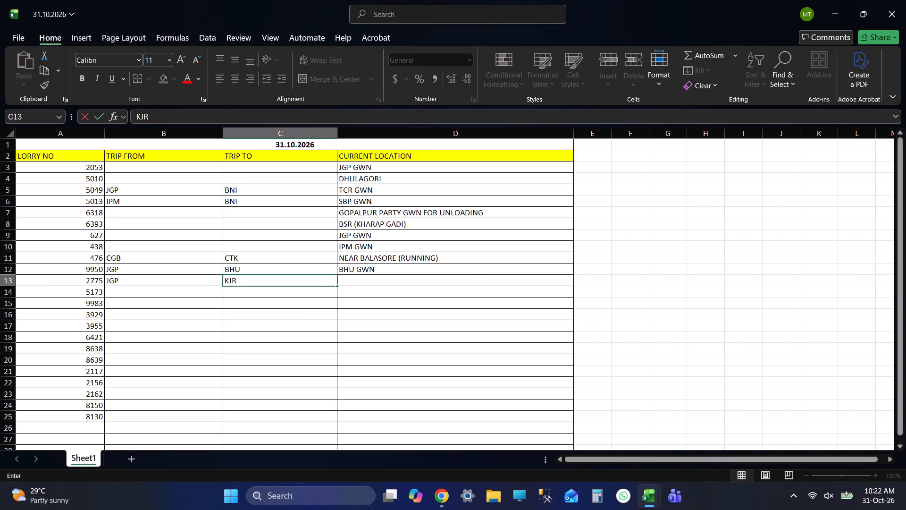
key(Tab)
key(ctrl+s)
key(ctrl+s)
key(ctrl+s)
key(ctrl+s)
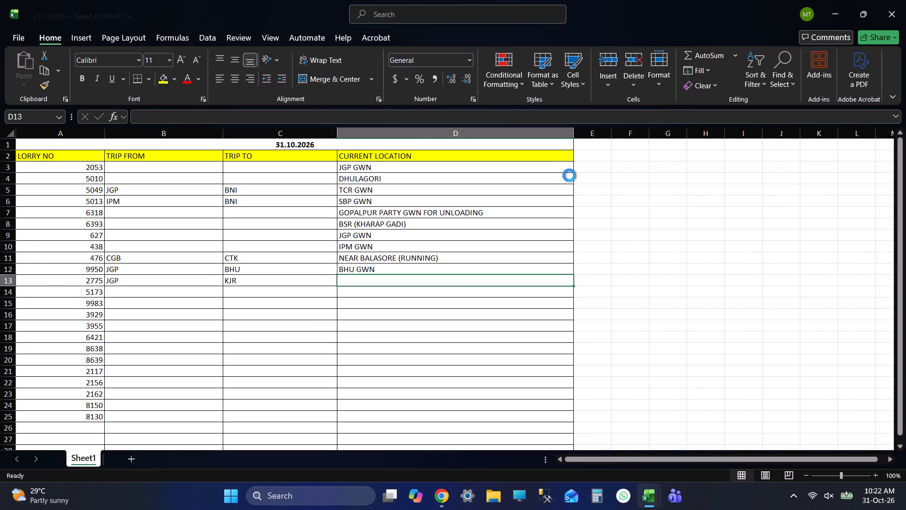
key(ctrl+s)
key(alt+Tab)
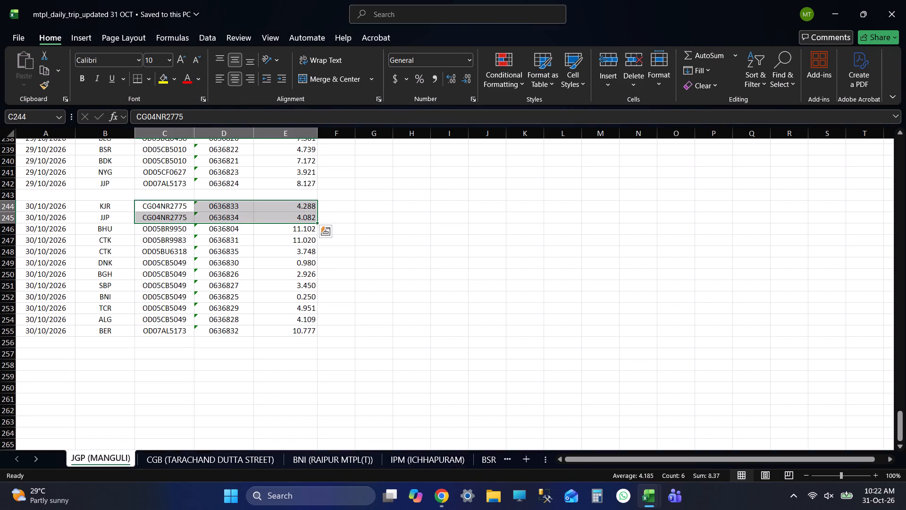
key(alt+Tab)
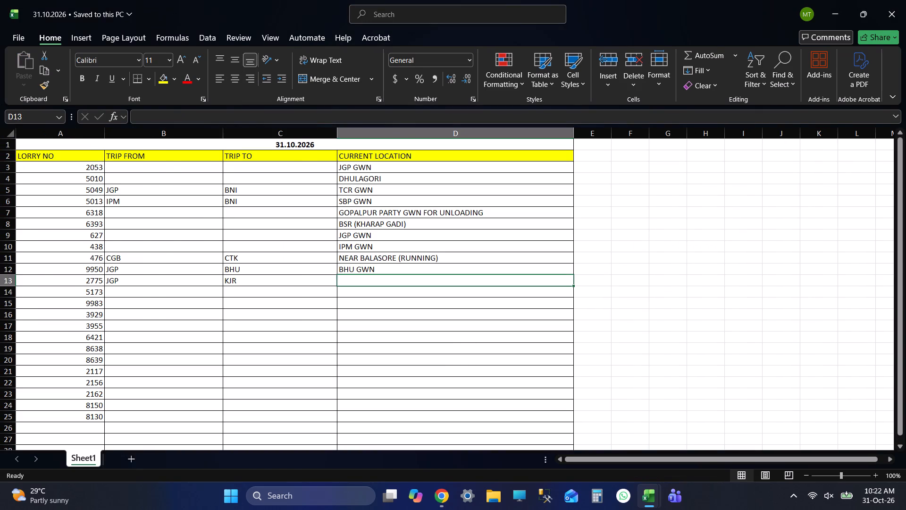
key(alt+Tab)
key(alt+Tab)
key(ctrl+s)
Switch to Wheelseye and examine the places along lorry 2775's route north of its current map position.
key(alt+Tab)
key(alt+Tab)
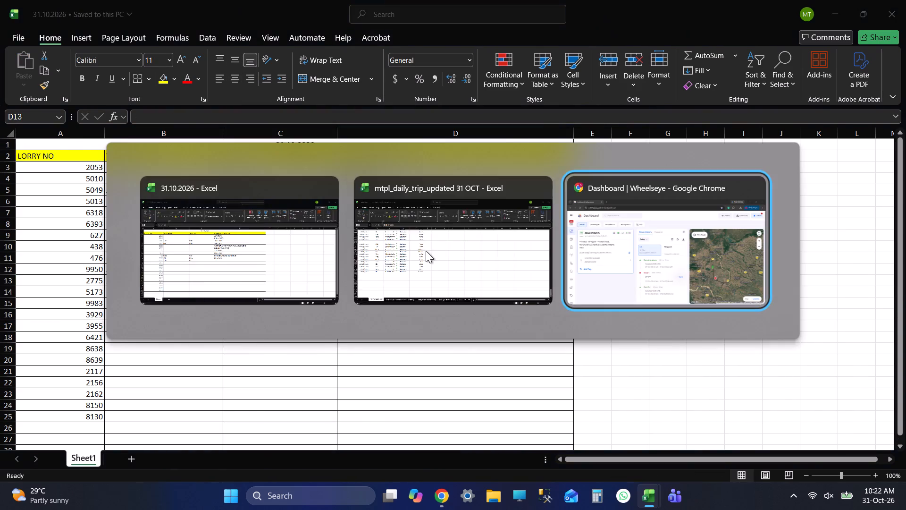
scroll(652, 279, up, 3)
scroll(653, 282, down, 4)
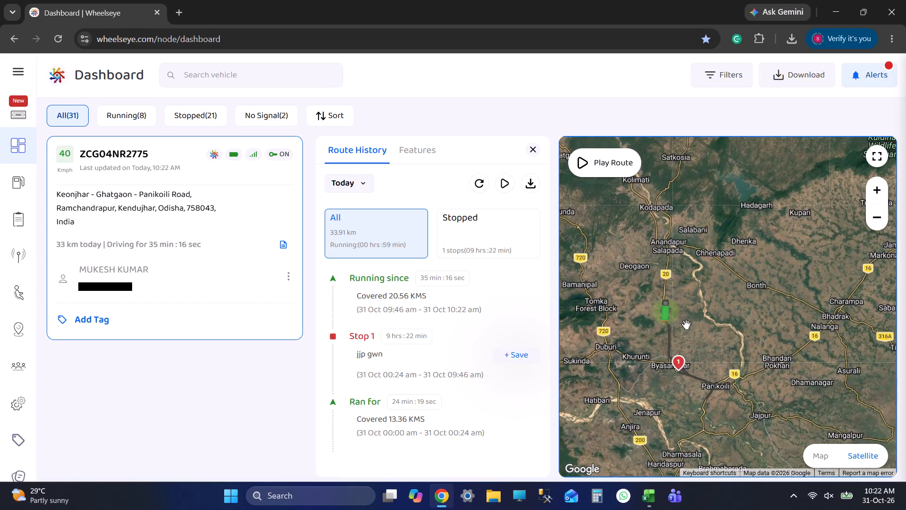
drag(682, 274, 682, 292)
scroll(676, 321, up, 3)
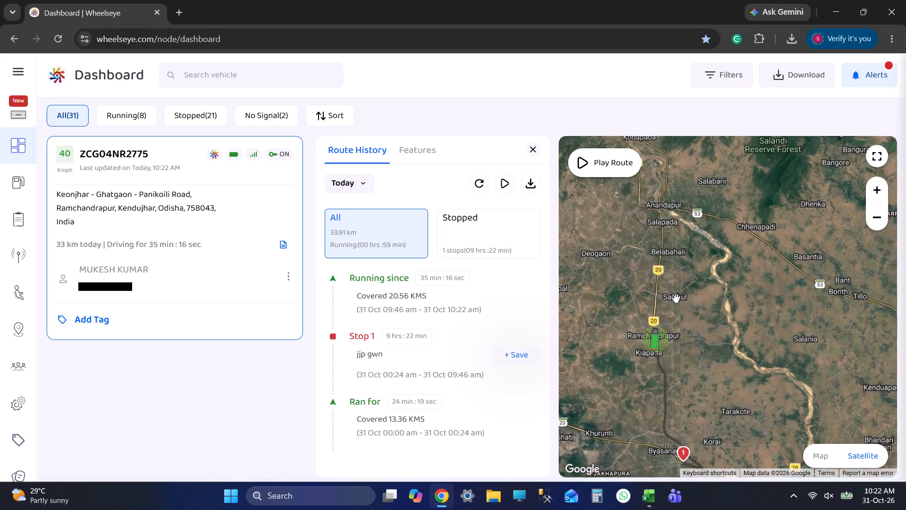
scroll(676, 298, up, 2)
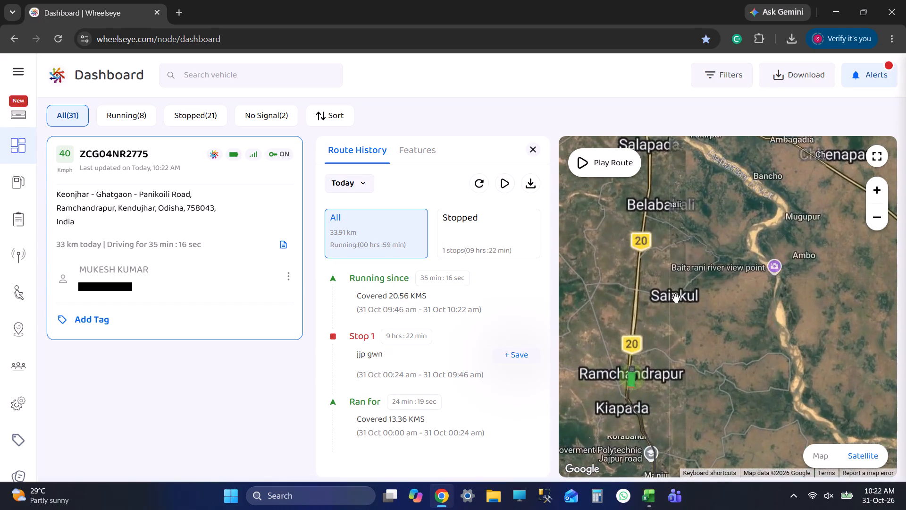
scroll(637, 338, up, 4)
drag(637, 344, 691, 278)
scroll(684, 314, up, 4)
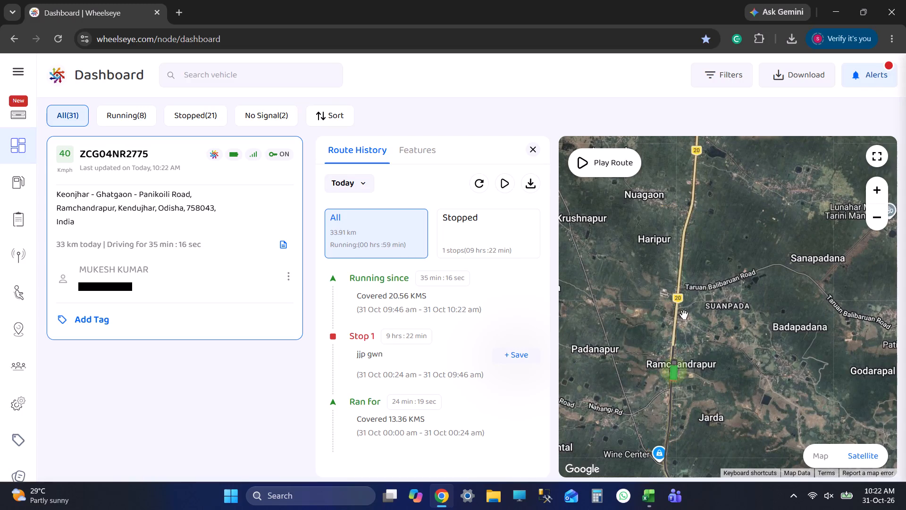
scroll(684, 314, down, 4)
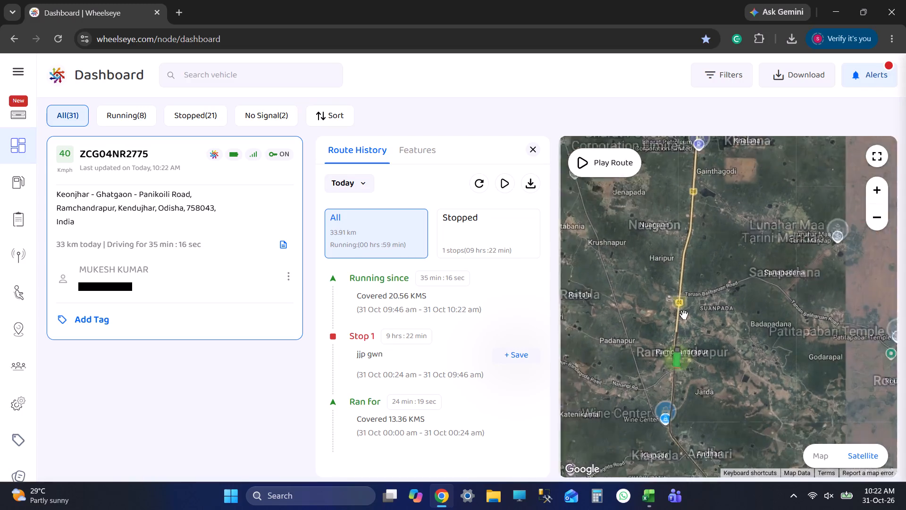
scroll(684, 314, down, 3)
drag(689, 287, 681, 316)
scroll(681, 316, down, 3)
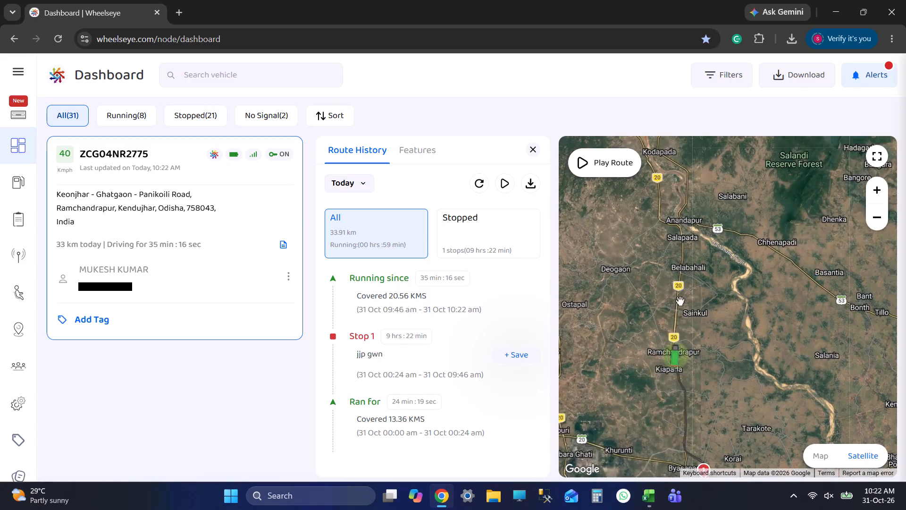
scroll(680, 236, up, 4)
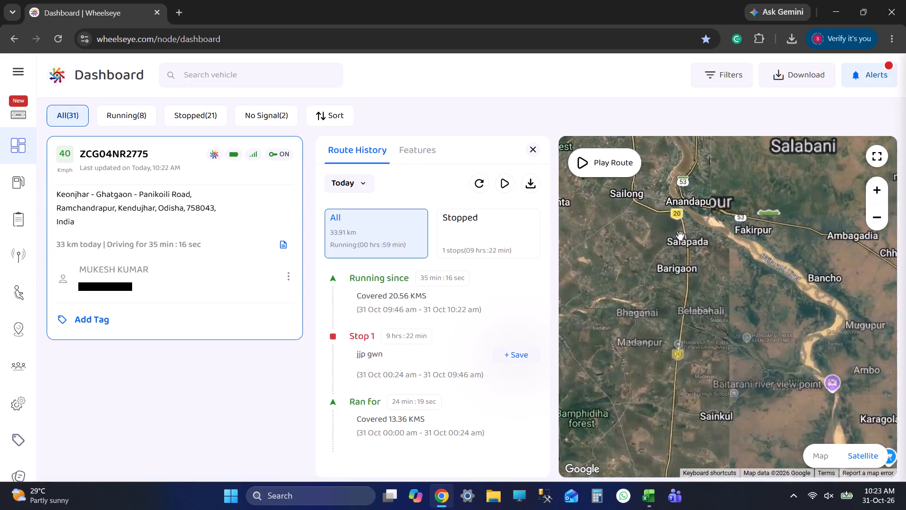
scroll(684, 238, down, 7)
scroll(684, 243, up, 1)
scroll(684, 243, down, 7)
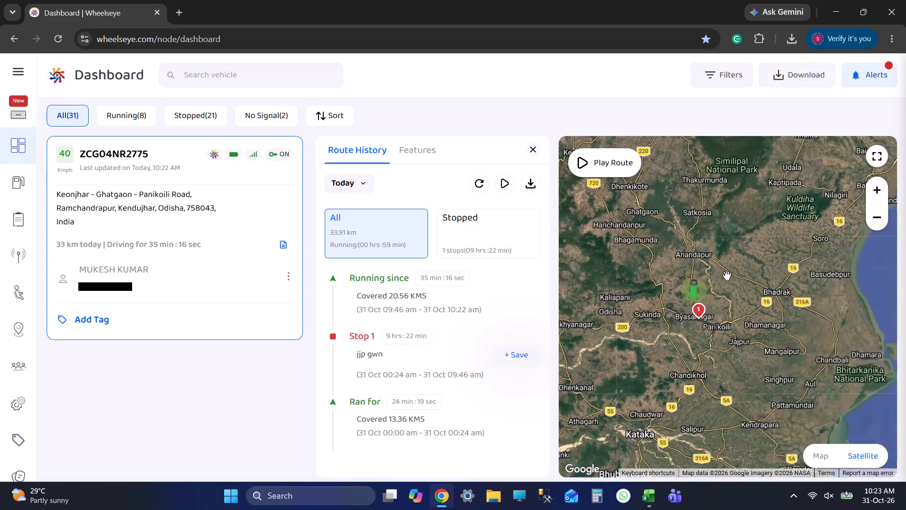
Enter SALAPADA (RUNNING) as lorry 2775's CURRENT LOCATION in the 31.10.2026 sheet, and save.
key(alt+Tab)
text(SALAPADA)
key(space)
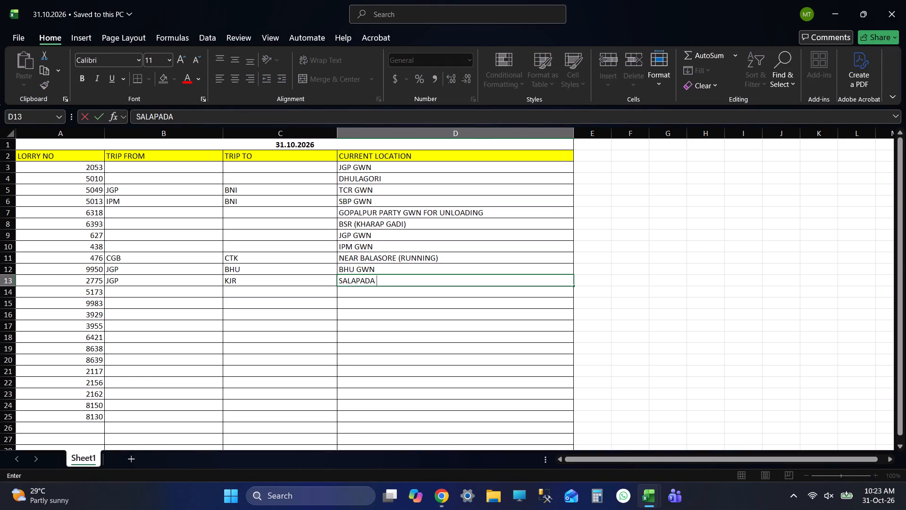
key(alt+Tab)
scroll(656, 231, up, 2)
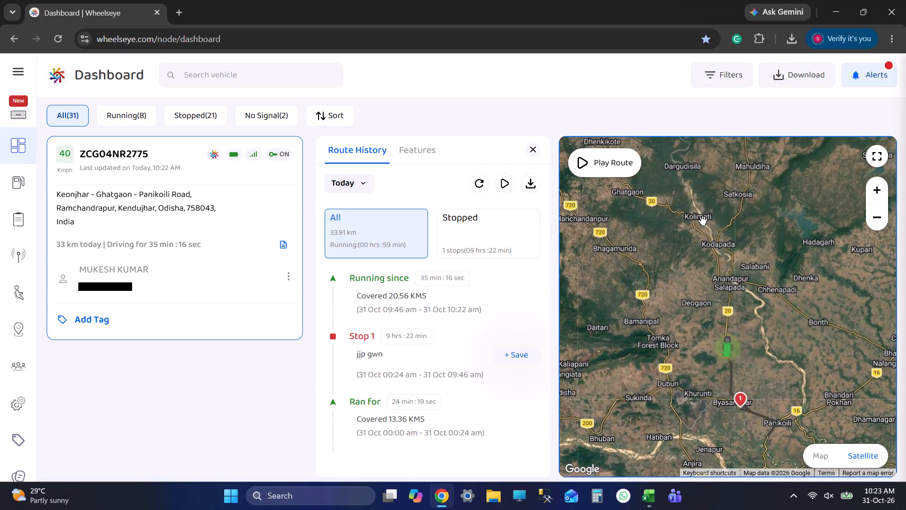
key(alt+Tab)
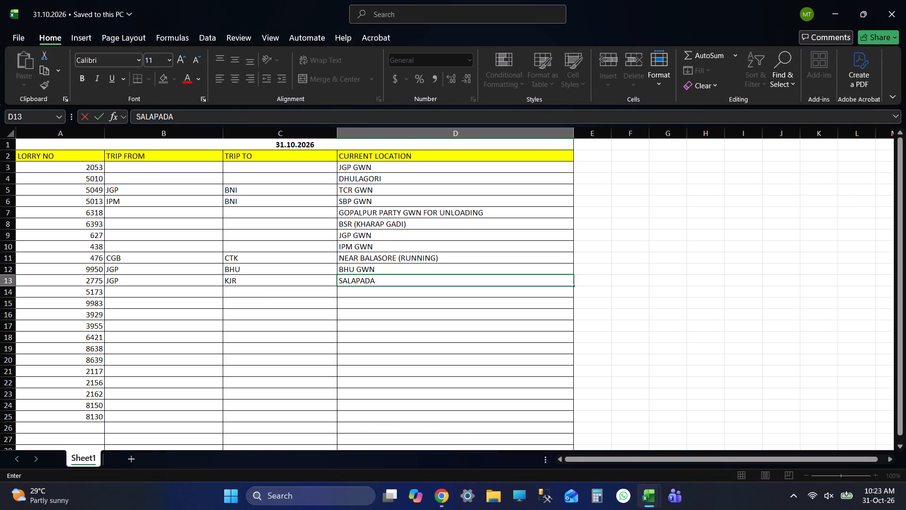
text((RUNNIJNG)
key(BackSpace)
key(BackSpace)
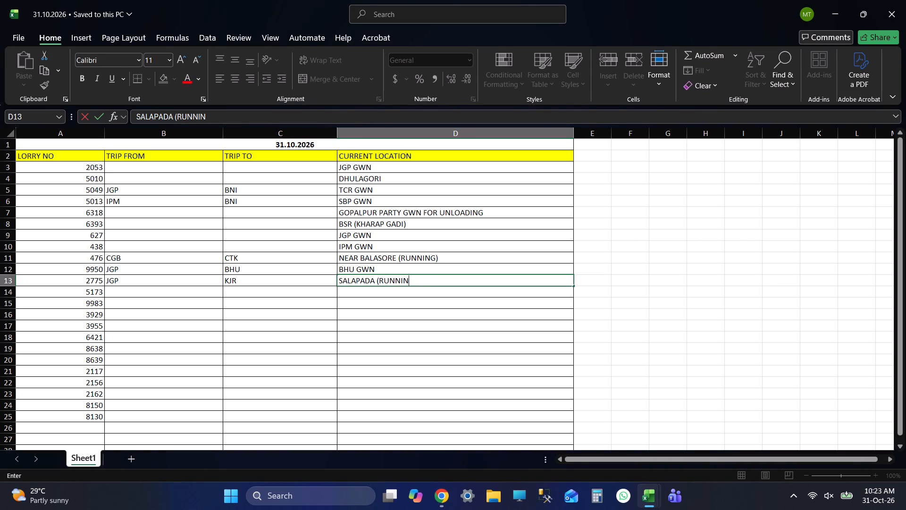
text(G)
key(space)
key(BackSpace)
key(shift+parenright)
key(Return)
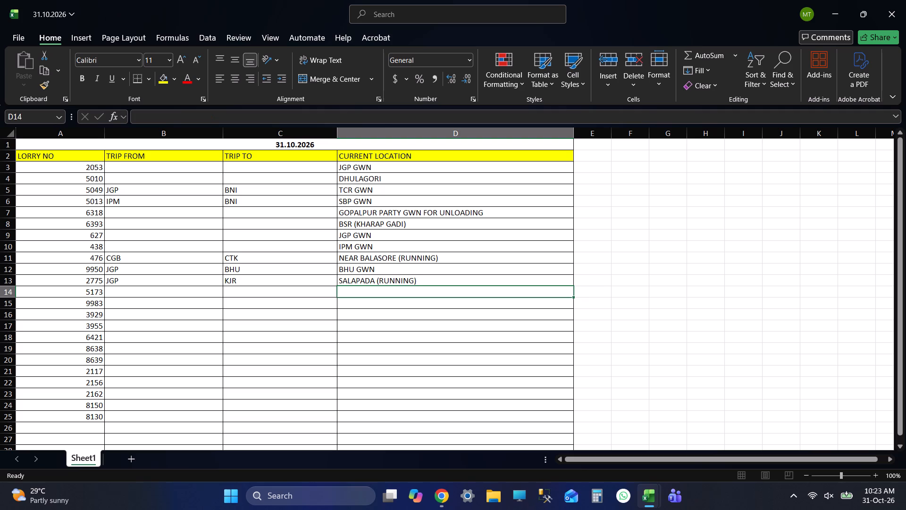
key(ctrl+s)
key(ctrl+s)
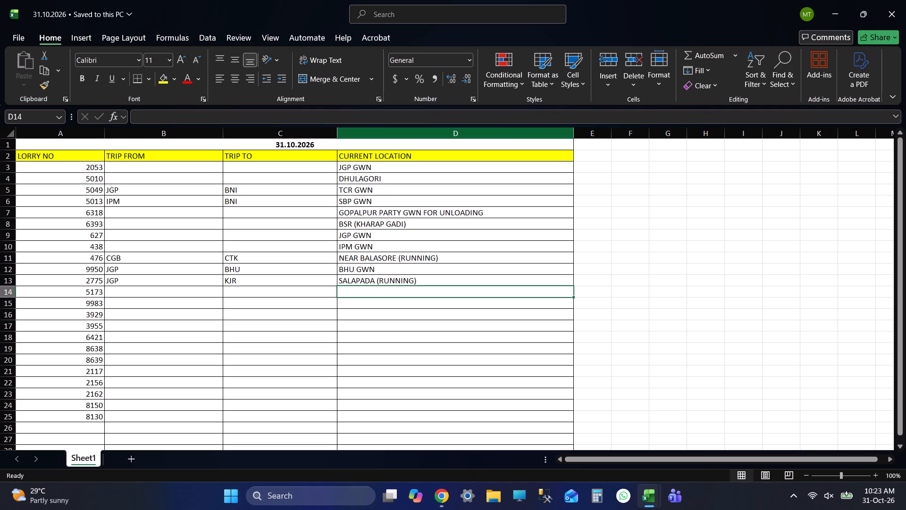
key(shift+Tab)
key(shift+Tab)
key(ctrl+s)
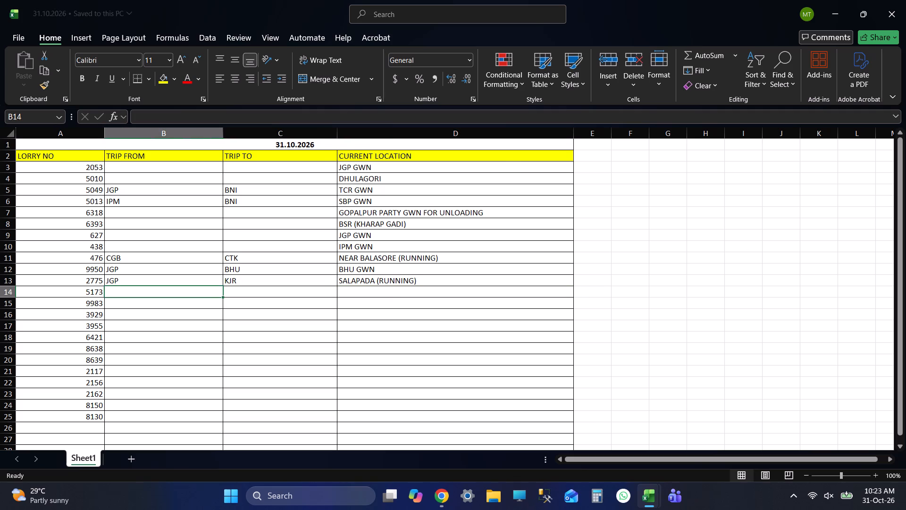
Switch to Wheelseye, search for lorry 5173, open its vehicle card and view its latest stop.
key(alt+Tab)
click(228, 74)
text(5173)
key(Return)
click(172, 142)
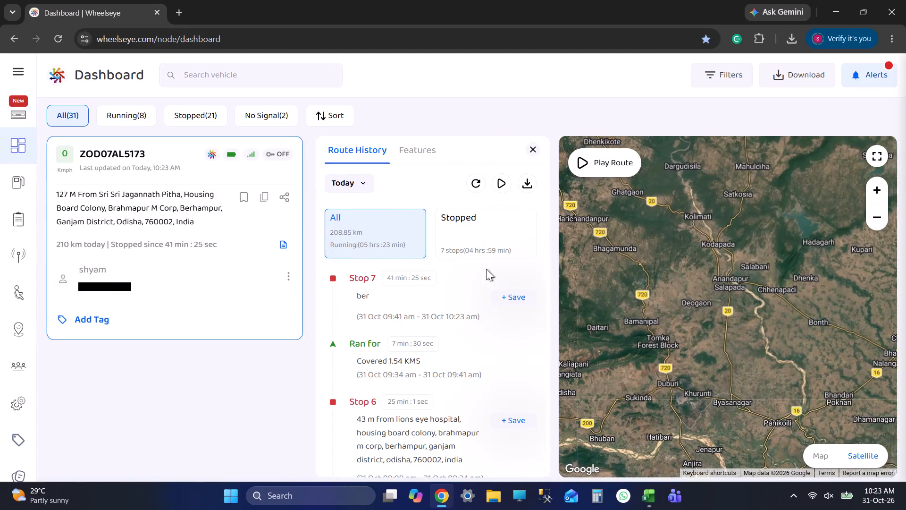
click(433, 288)
key(alt+Tab)
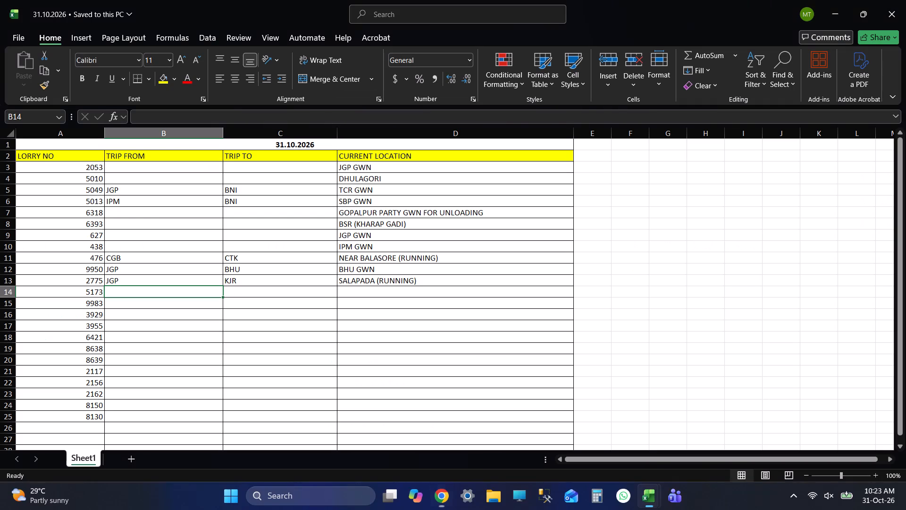
key(alt+Tab)
key(alt+Tab)
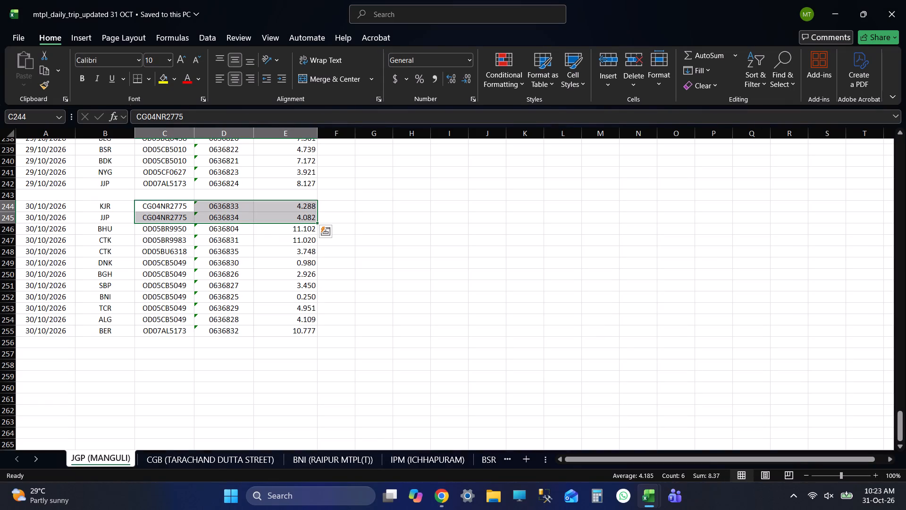
drag(172, 331, 273, 332)
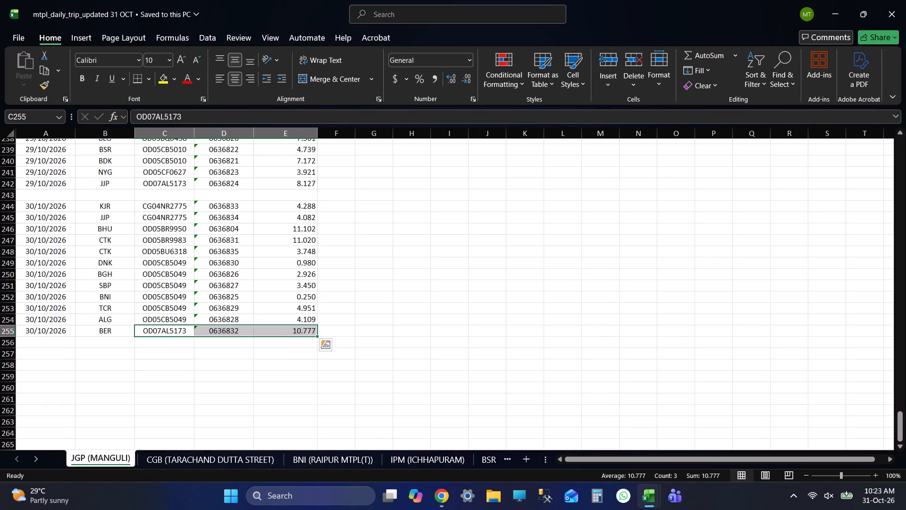
Enter JGP as lorry 5173's TRIP FROM and BER as its TRIP TO in the 31.10.2026 sheet, and save.
key(alt+Tab)
text(JGP)
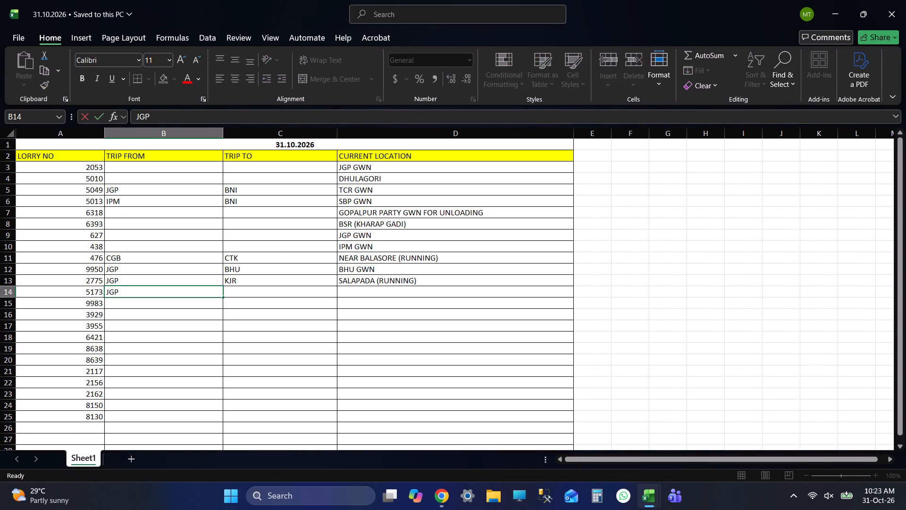
key(Tab)
text(BER)
key(Tab)
key(ctrl+s)
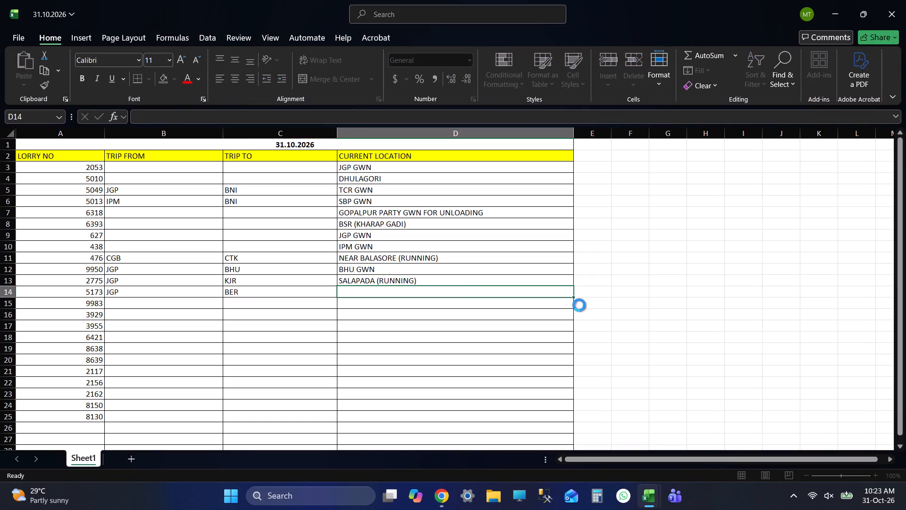
Recheck lorry 5173's latest stop in Wheelseye, enter BER GWN as its CURRENT LOCATION in the 31.10.2026 sheet, and save.
key(alt+Tab)
key(alt+Tab)
key(alt+Tab)
key(alt+Tab)
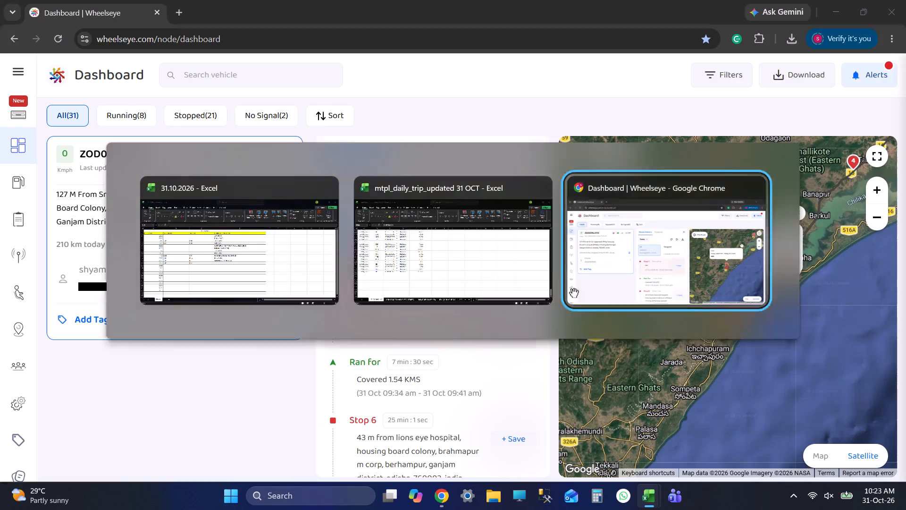
click(474, 314)
key(alt+Tab)
text(BER GWN.)
key(Return)
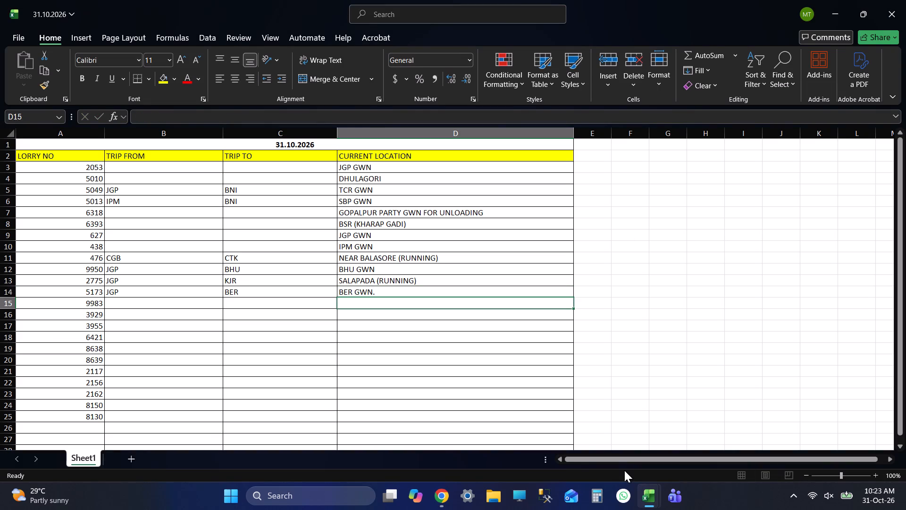
key(ctrl+s)
key(shift+Tab)
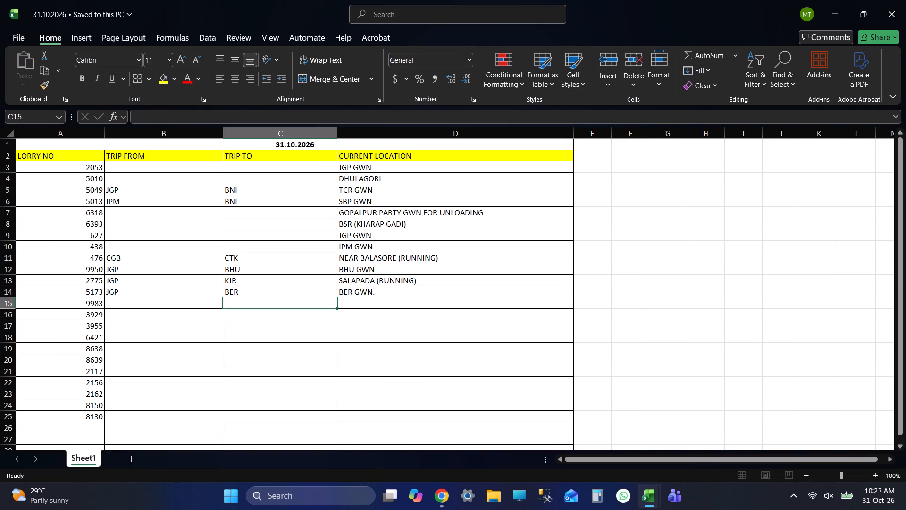
double_click(402, 292)
key(BackSpace)
key(Return)
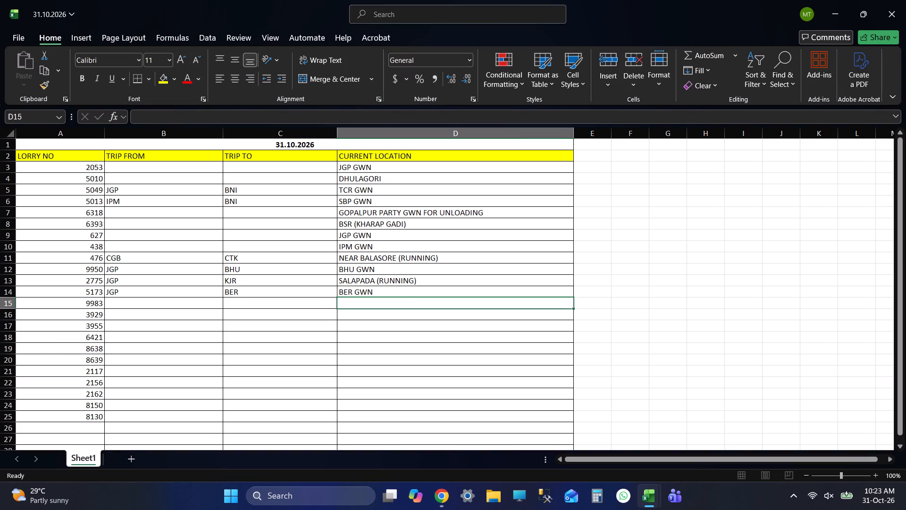
key(ctrl+s)
key(shift+Tab)
key(shift+Tab)
Switch to Wheelseye, search for lorry 9983, open its vehicle card and view its stops for today.
key(alt+Tab)
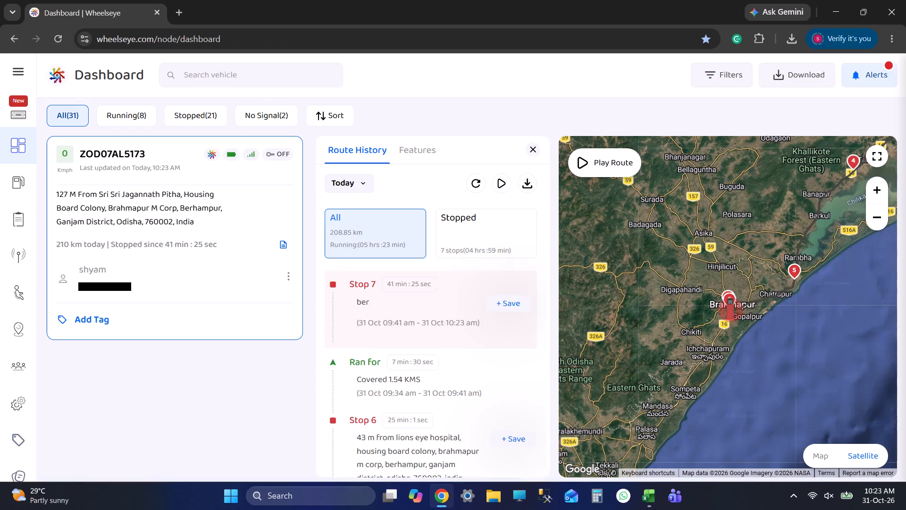
click(226, 85)
text(9983)
key(Return)
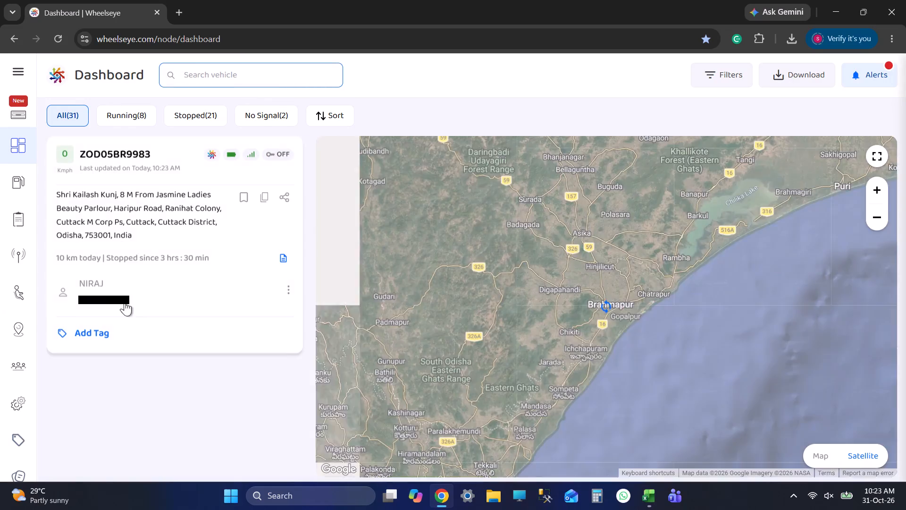
click(125, 297)
click(428, 279)
scroll(455, 400, down, 2)
scroll(453, 406, up, 1)
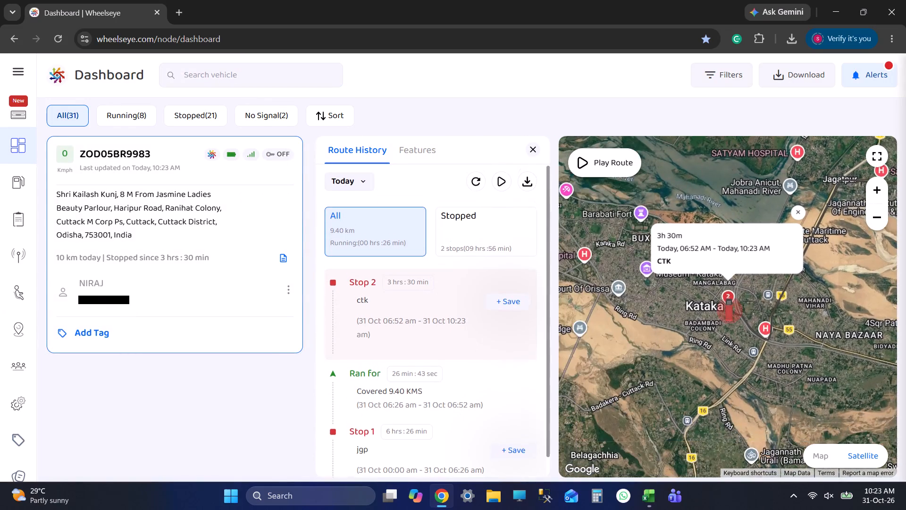
click(388, 470)
key(alt+Tab)
key(alt+Tab)
key(alt+Tab)
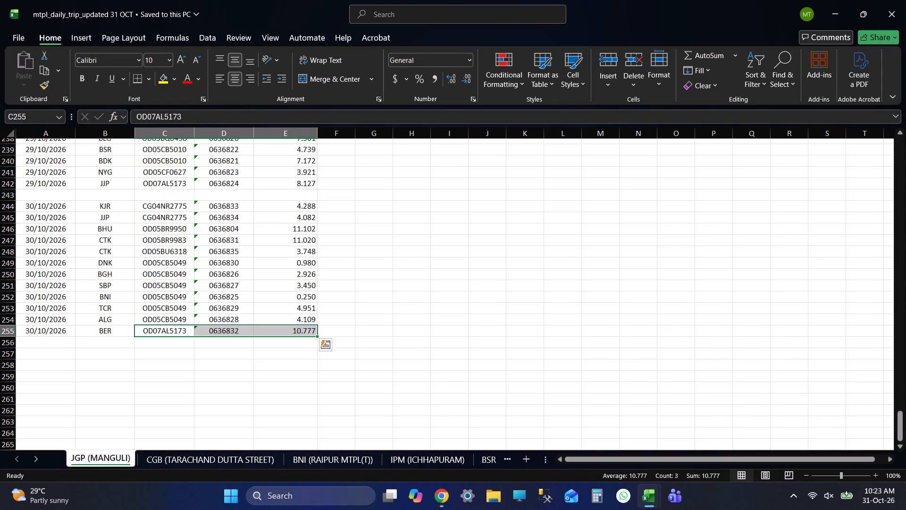
drag(164, 241, 289, 236)
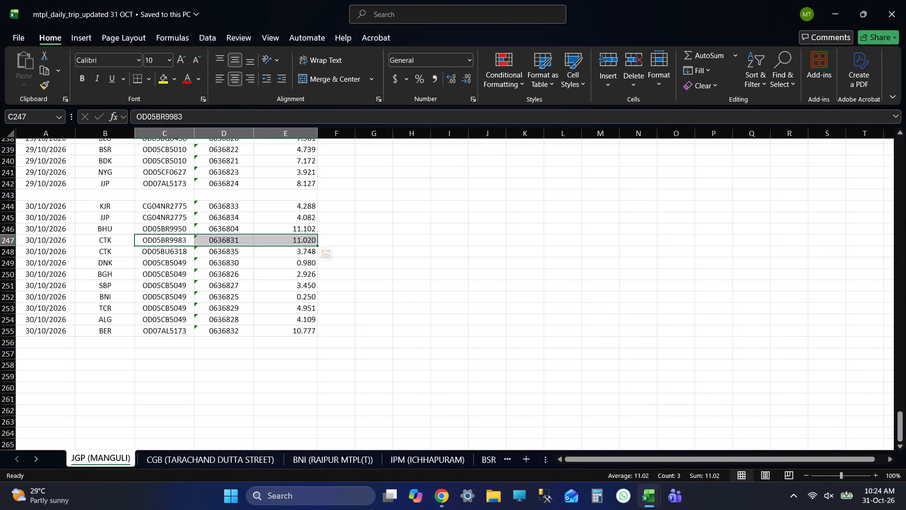
Enter JGP as lorry 9983's TRIP FROM and CTK as its TRIP TO in the 31.10.2026 sheet, and save.
key(alt+Tab)
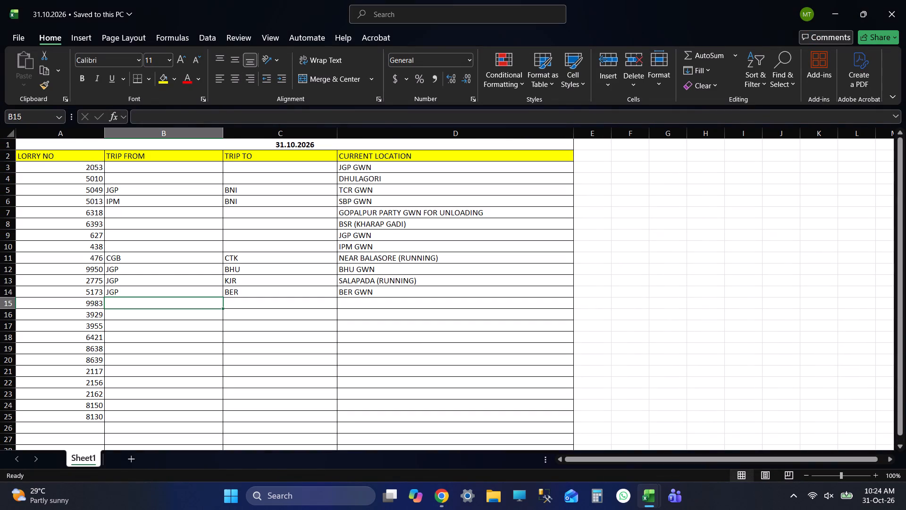
text(JGP)
key(Tab)
key(alt+Tab)
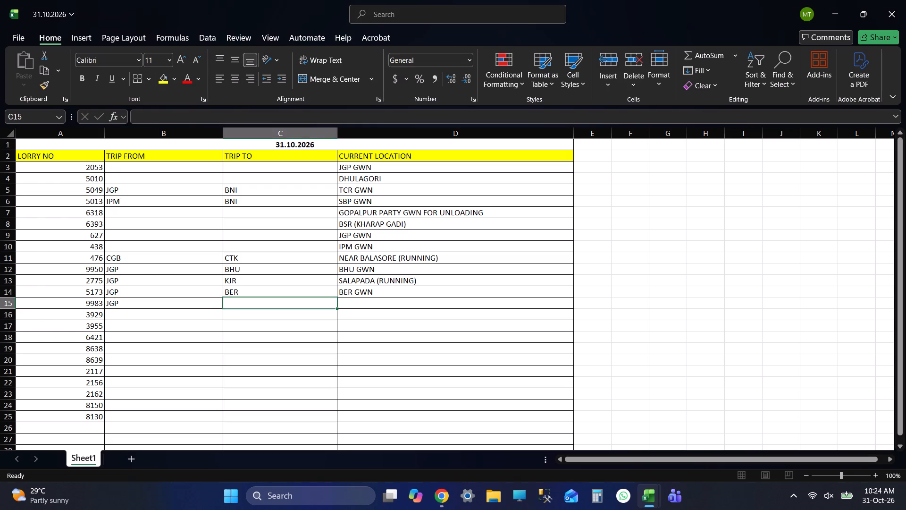
key(alt+Tab)
text(CTK)
key(Tab)
key(ctrl+s)
key(alt+Tab)
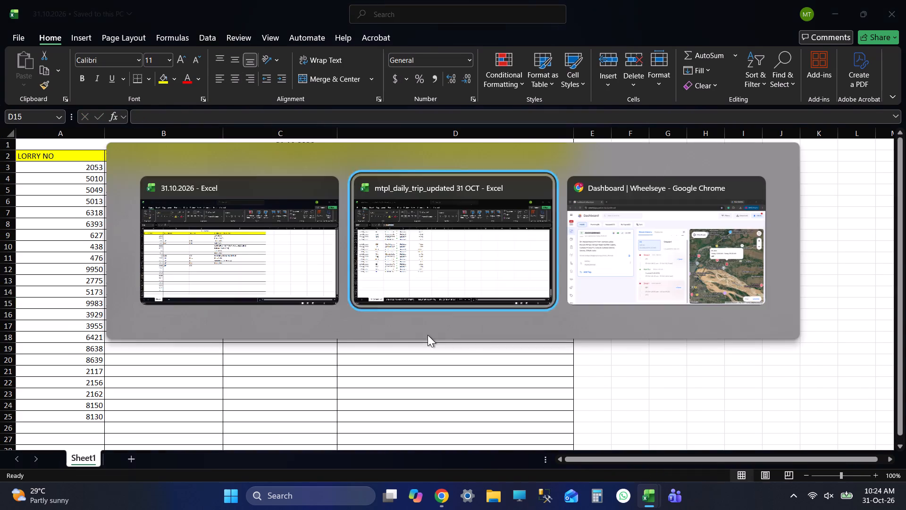
Recheck lorry 9983's latest stop in Wheelseye, enter CTK GWN as its CURRENT LOCATION in the 31.10.2026 sheet, and save.
key(alt+Tab)
click(384, 282)
scroll(698, 325, up, 6)
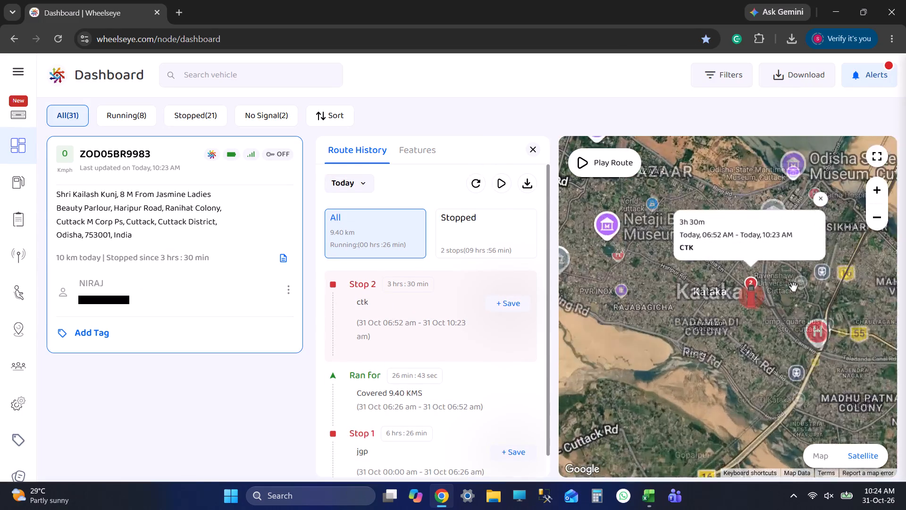
scroll(793, 287, up, 10)
key(alt+Tab)
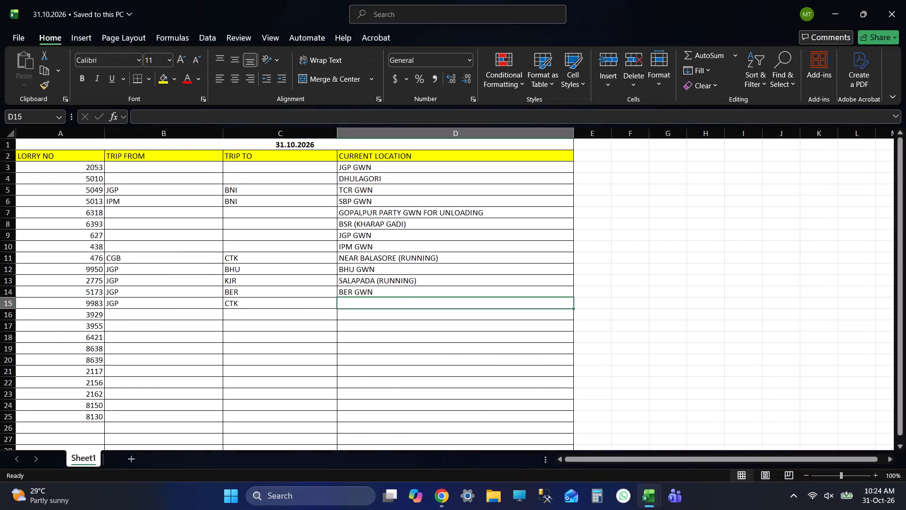
text(CTK GWN)
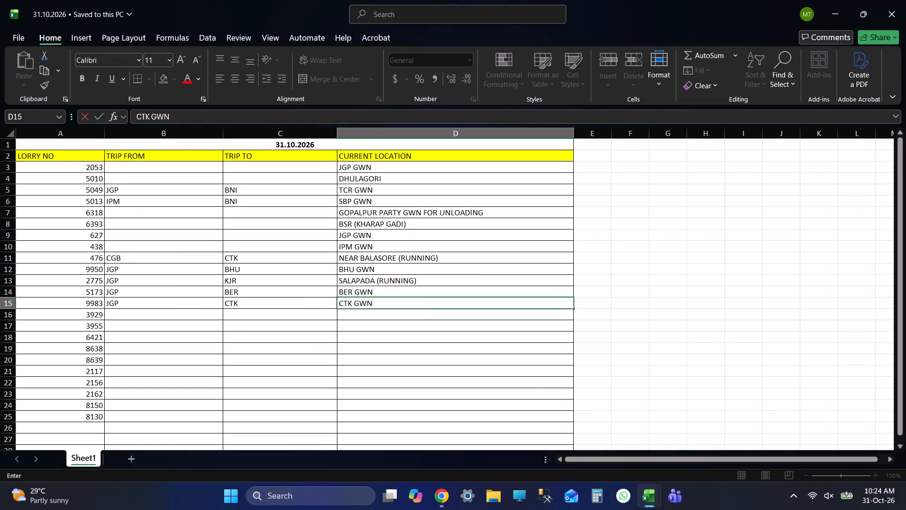
key(Return)
key(ctrl+s)
key(ctrl+s)
key(ctrl+s)
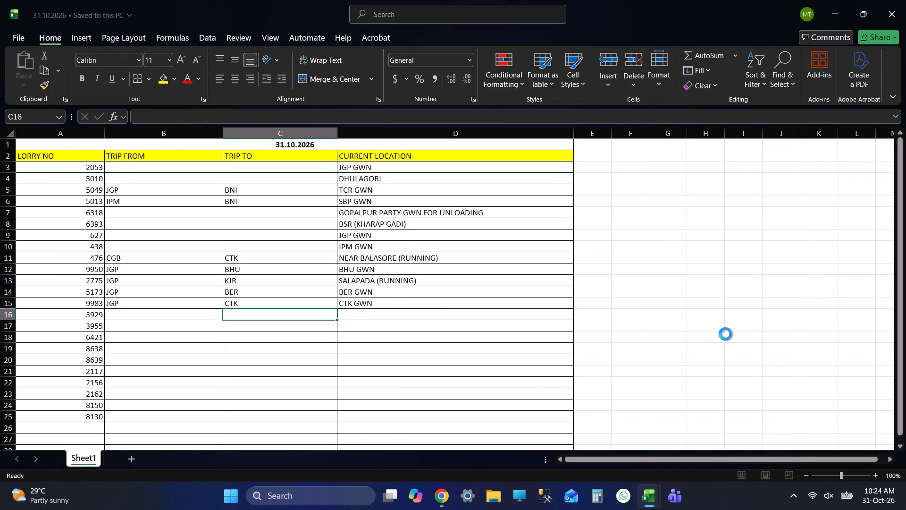
key(ctrl+s)
key(ctrl+s)
key(alt+Tab)
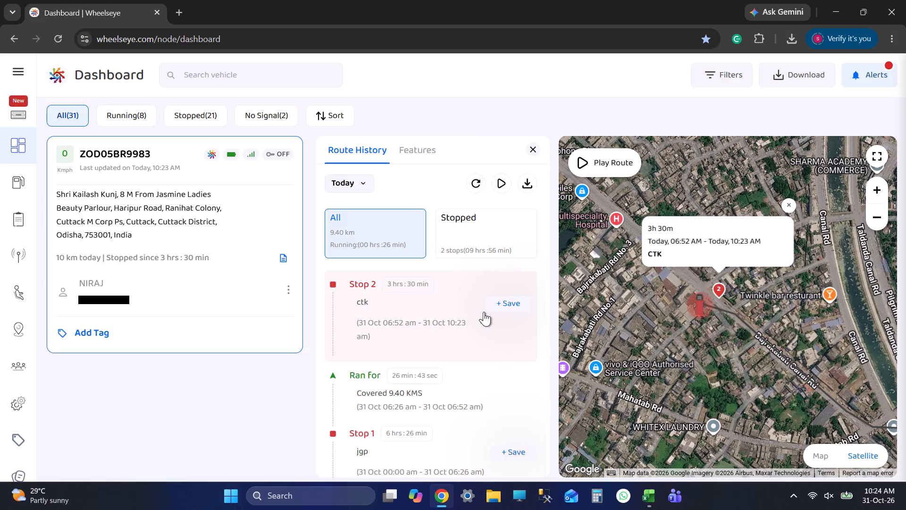
click(467, 312)
key(alt+Tab)
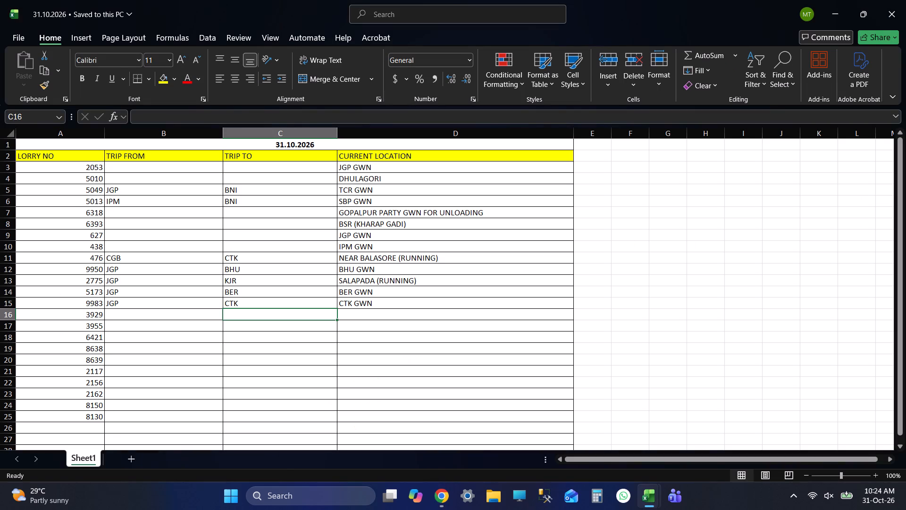
key(ctrl+s)
key(ctrl+s)
Copy lorry number 3929 from the sheet, search for it in Wheelseye, and open its vehicle card to view its latest stop.
key(shift+Tab)
key(shift+Tab)
key(ctrl+c)
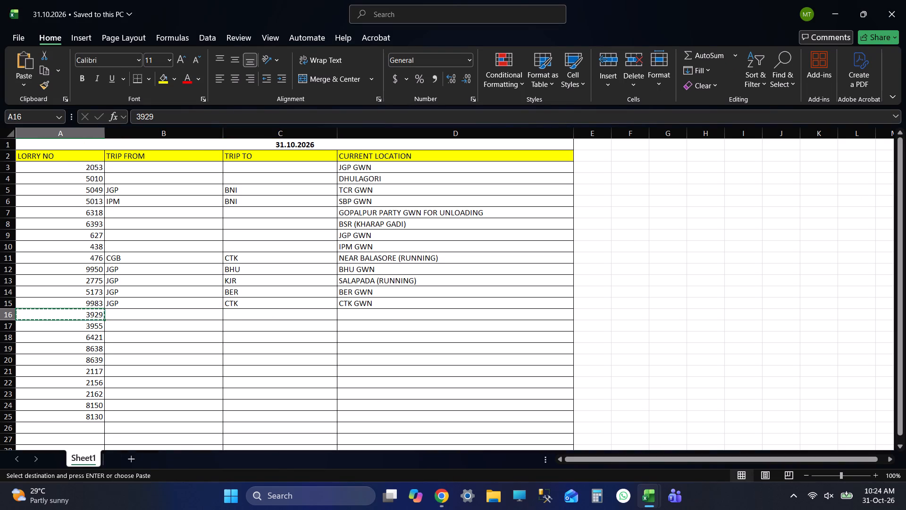
key(alt+Tab)
click(236, 79)
key(ctrl+v)
key(Return)
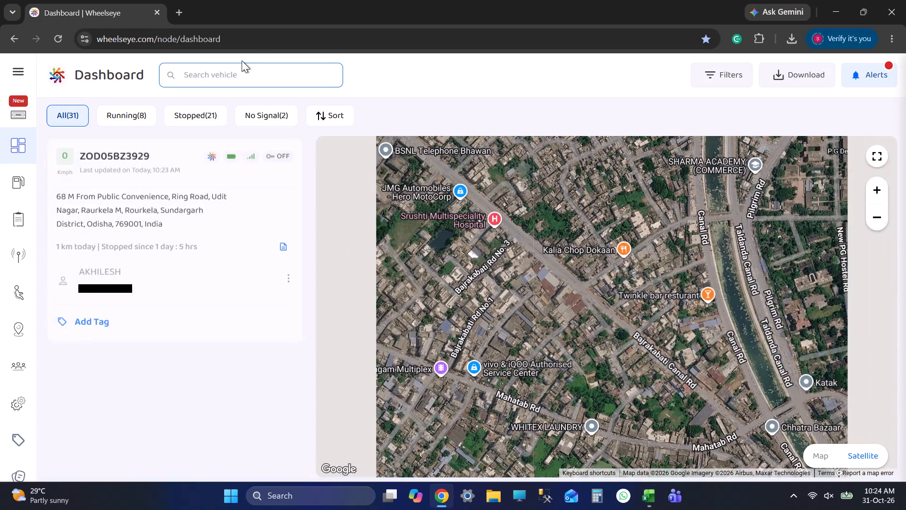
click(208, 217)
click(454, 282)
Switch back to the 31.10.2026 sheet and enter RKL as lorry 3929's CURRENT LOCATION.
key(alt+Tab)
key(Tab)
key(Tab)
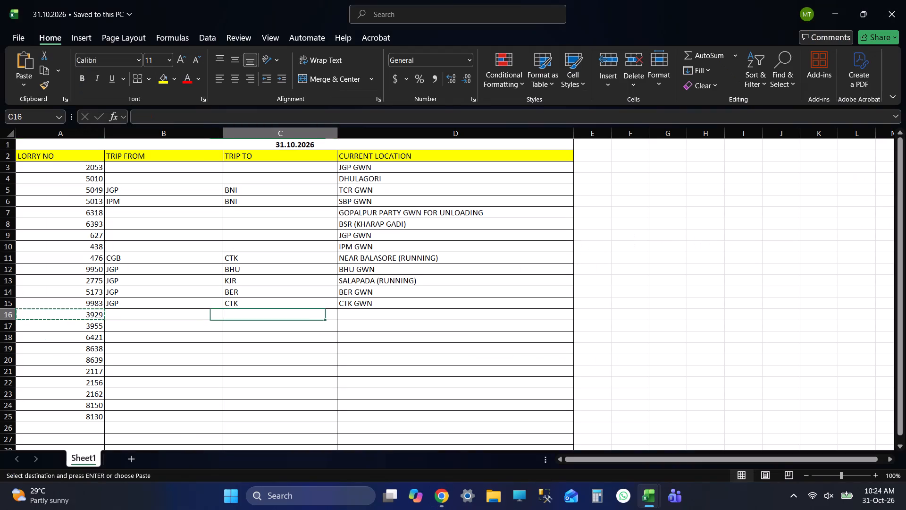
key(Tab)
text(RKL)
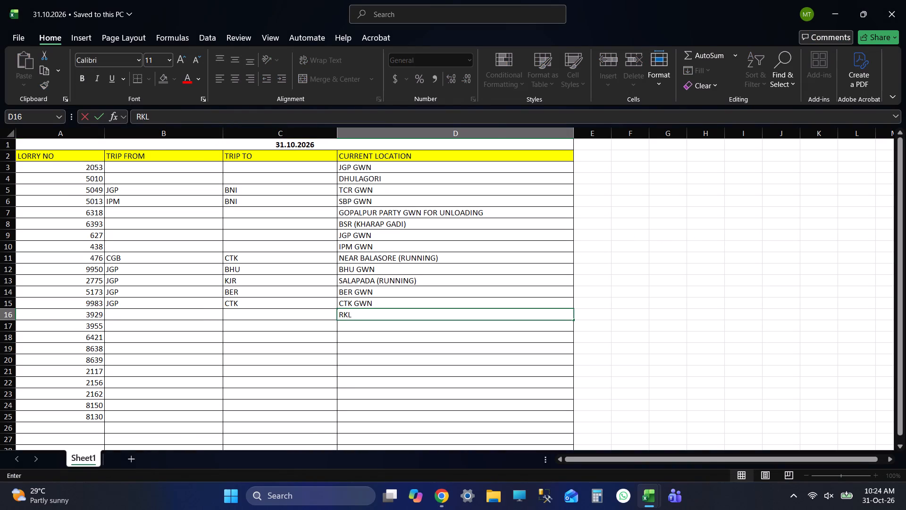
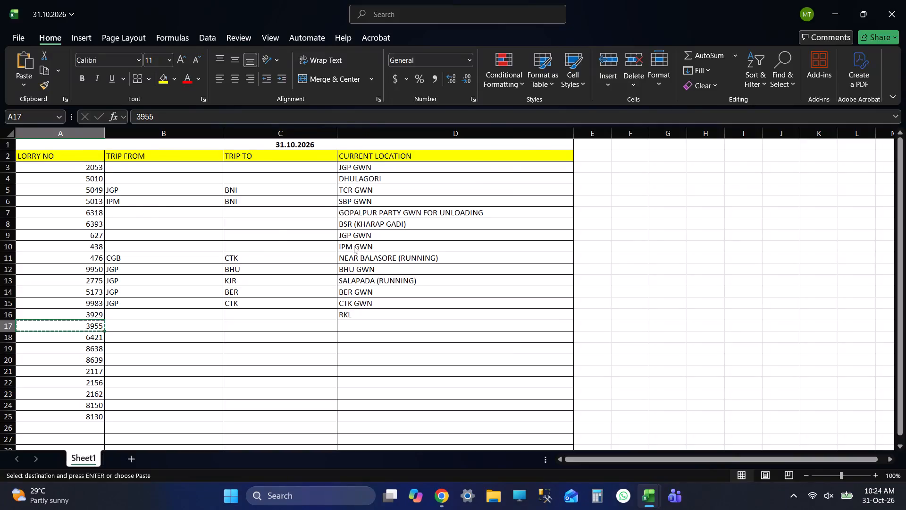
Search Wheelseye for the copied lorry number 3955 and open its vehicle card to examine today's route on the map.
click(237, 61)
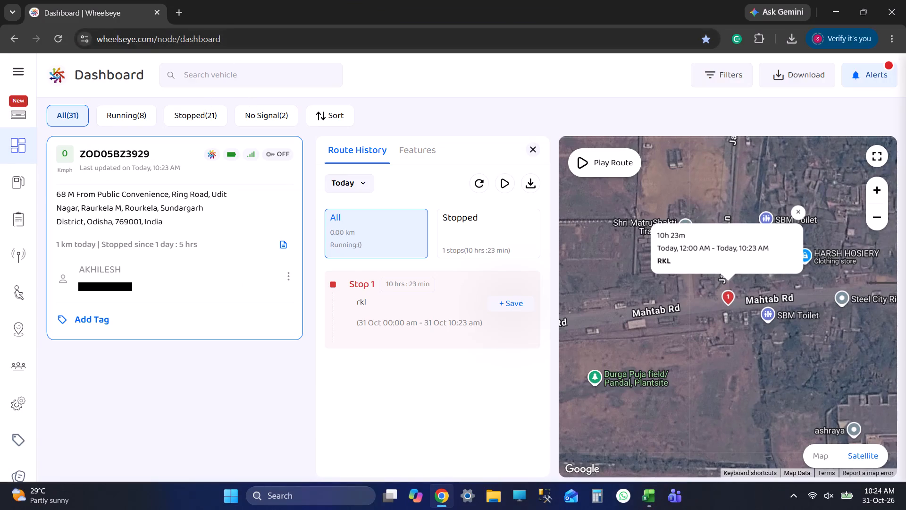
click(241, 76)
key(ctrl+v)
key(Return)
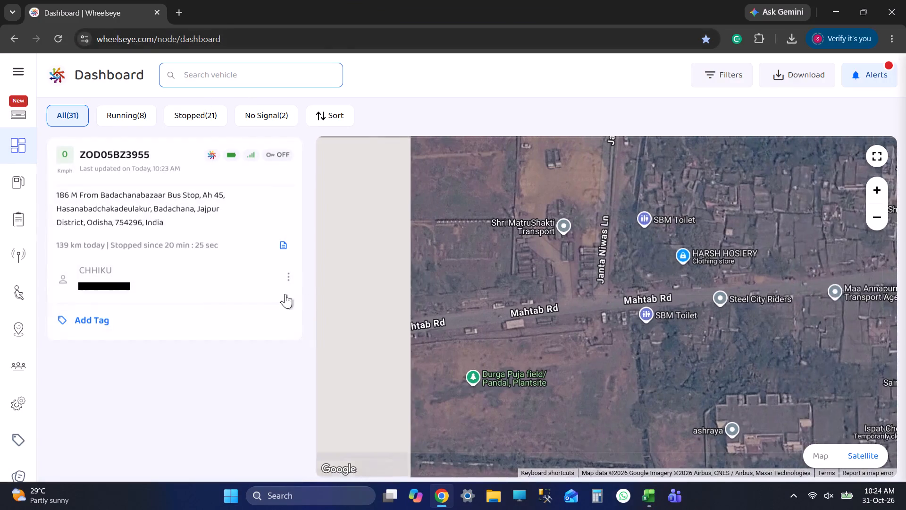
click(179, 240)
scroll(611, 418, up, 2)
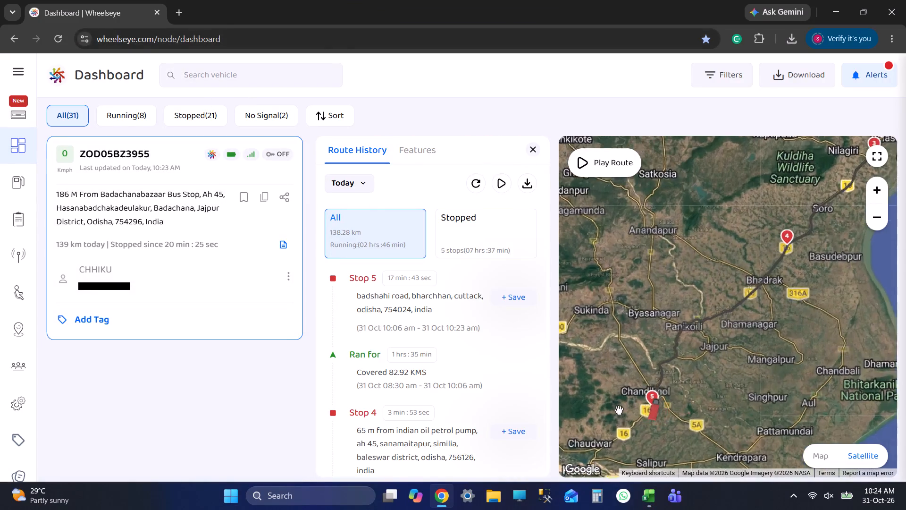
scroll(619, 410, down, 1)
scroll(619, 410, up, 1)
scroll(619, 410, down, 1)
scroll(455, 433, down, 6)
scroll(435, 442, up, 1)
scroll(435, 442, down, 10)
scroll(435, 442, up, 2)
scroll(435, 442, down, 1)
scroll(435, 442, up, 5)
scroll(435, 442, down, 1)
scroll(435, 442, up, 11)
Find and select lorry 3955's trip entries in the CGB (TARACHAND DUTTA STREET) sheet of mtpl_daily_trip_updated 31 OCT.
key(alt+Tab)
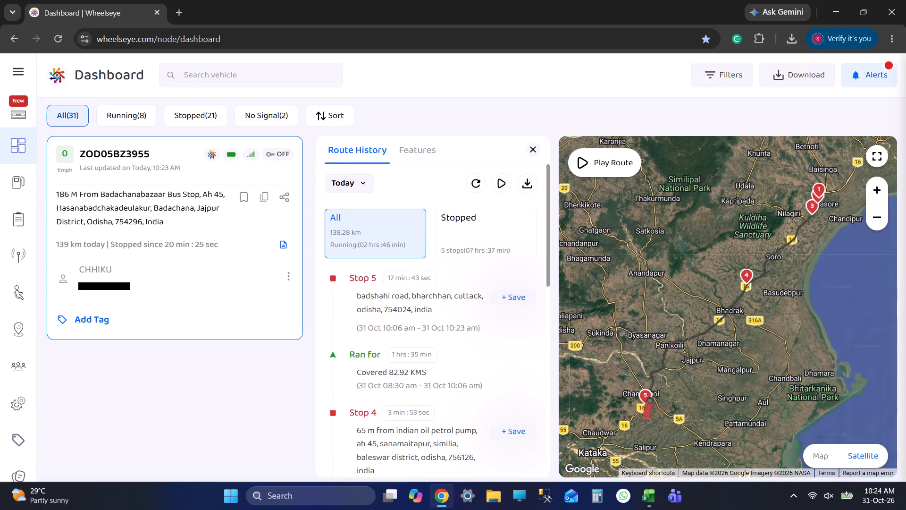
key(Tab)
key(alt+Tab)
key(alt+Tab)
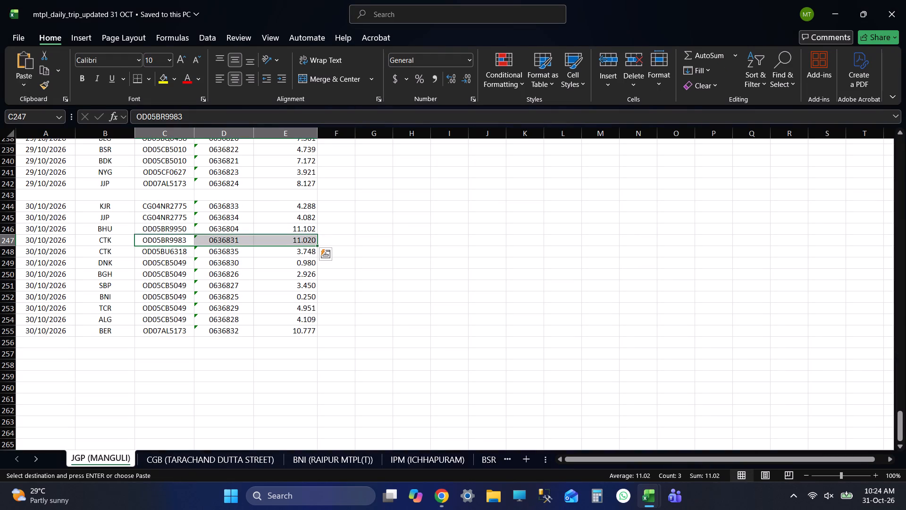
click(201, 458)
scroll(206, 290, up, 2)
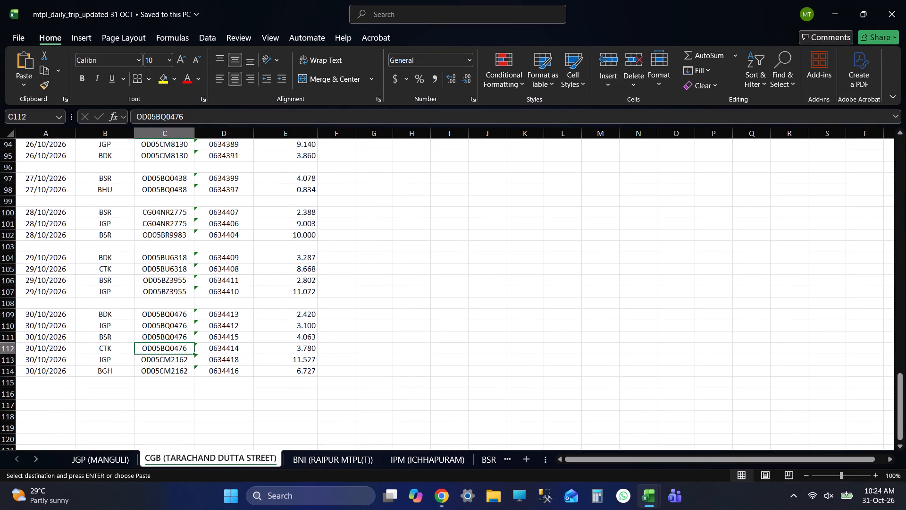
drag(153, 280, 266, 296)
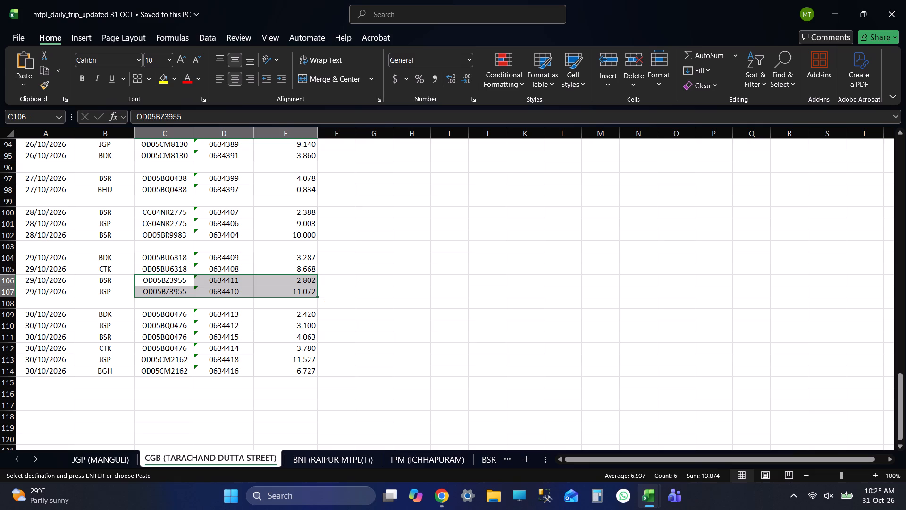
Enter CGB as lorry 3955's TRIP FROM and JGP as its TRIP TO in the 31.10.2026 sheet, and save.
key(alt+Tab)
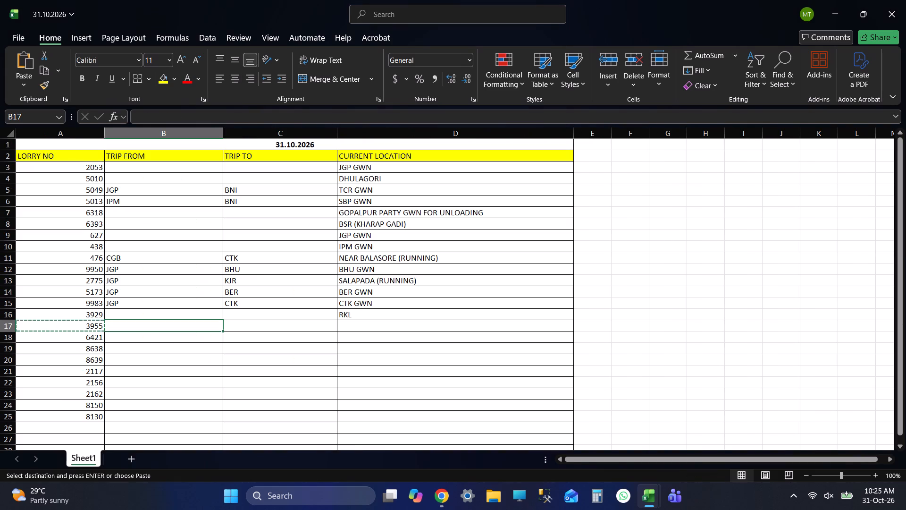
text(CGB)
key(Tab)
key(ctrl+s)
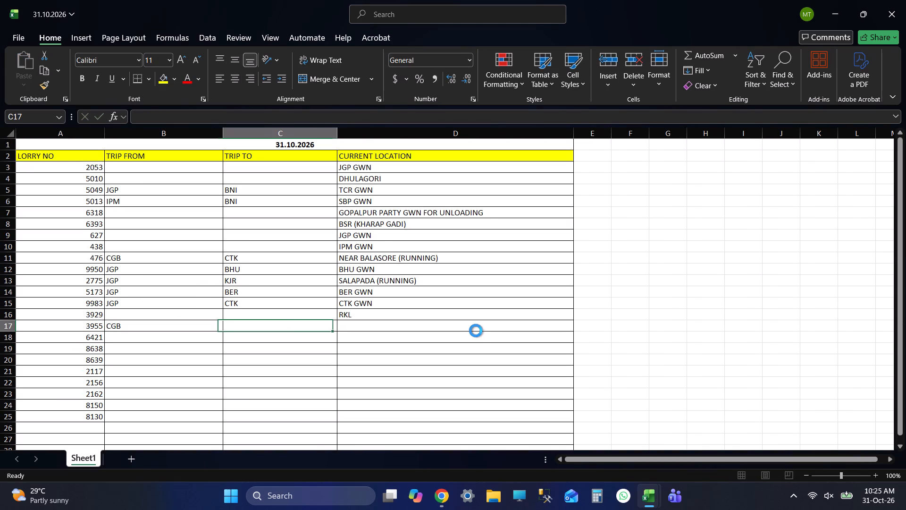
key(alt+Tab)
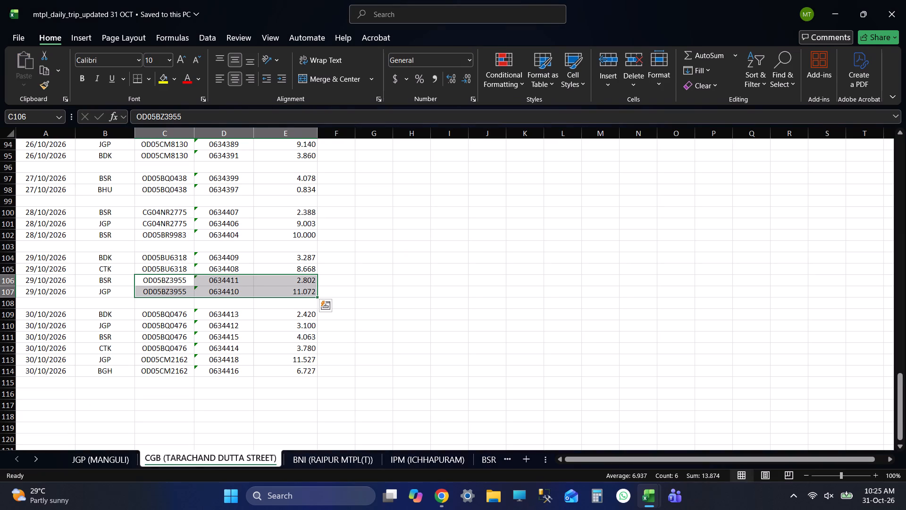
key(alt+Tab)
text(JGP)
key(Tab)
key(ctrl+s)
Switch back to Wheelseye and examine lorry 3955's latest stop and the places around it on the map.
key(alt+Tab)
key(alt+Tab)
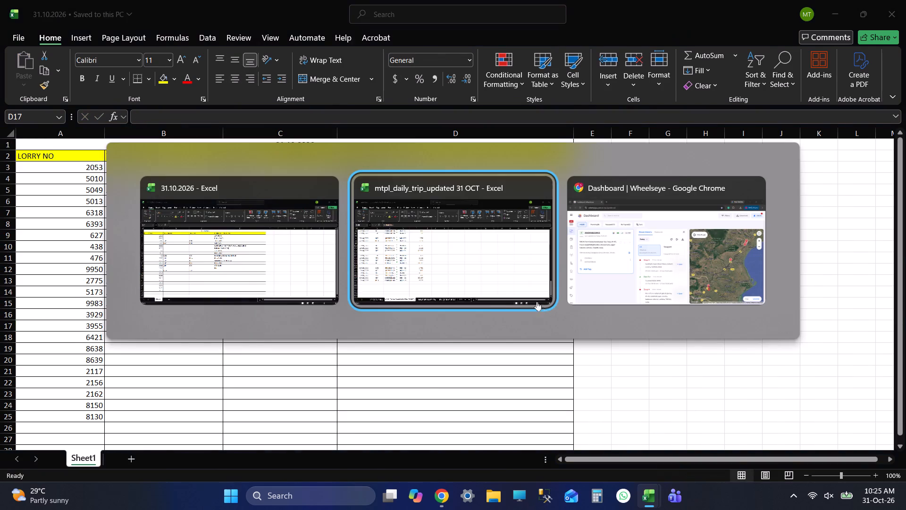
click(481, 318)
scroll(655, 351, up, 3)
scroll(793, 259, up, 1)
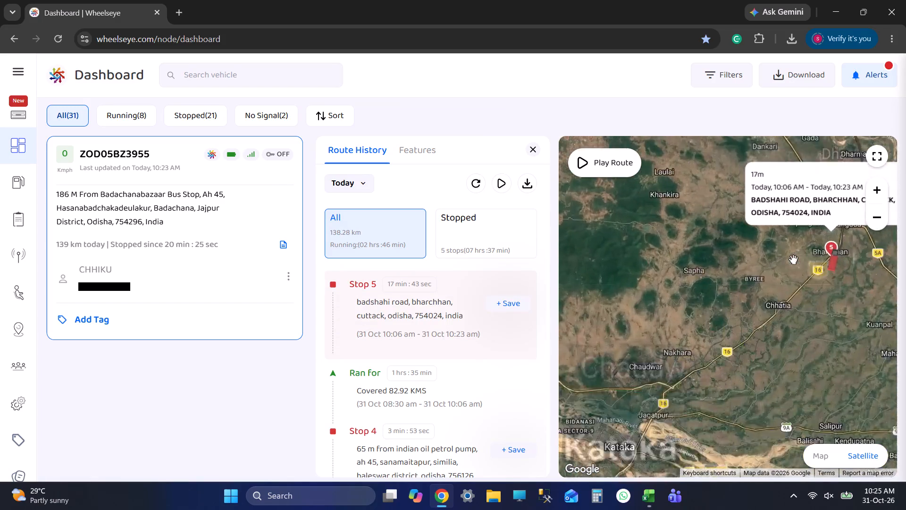
drag(793, 259, 674, 297)
scroll(673, 298, down, 4)
click(782, 194)
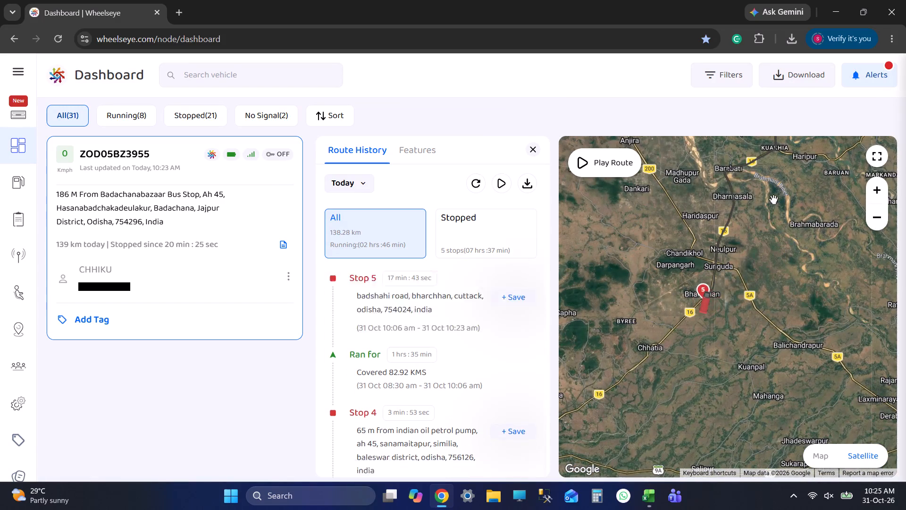
scroll(724, 274, down, 3)
drag(693, 334, 722, 321)
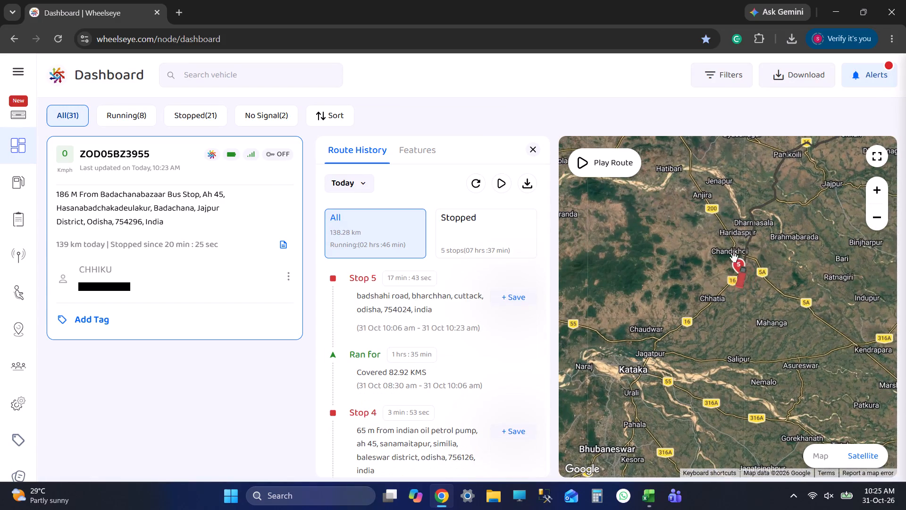
scroll(741, 266, up, 6)
scroll(741, 269, down, 6)
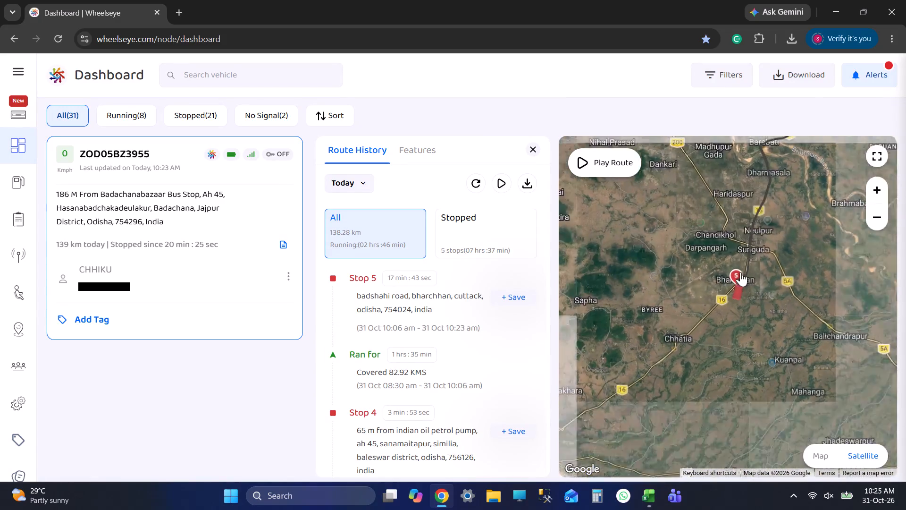
scroll(740, 272, down, 3)
click(467, 309)
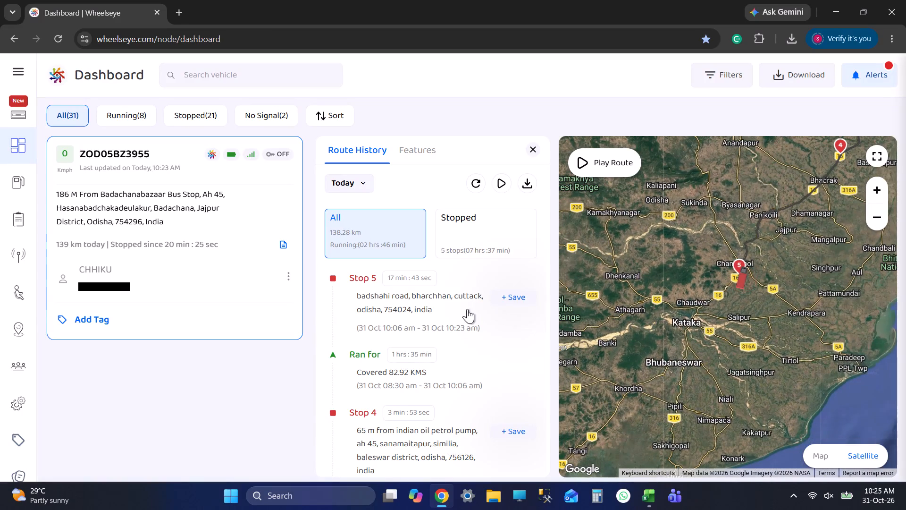
Enter NEAR CHAUDWAR as lorry 3955's CURRENT LOCATION in the 31.10.2026 sheet, rechecking the Wheelseye map for the place name, and save.
key(alt+Tab)
text(NEAR)
key(space)
key(alt+Tab)
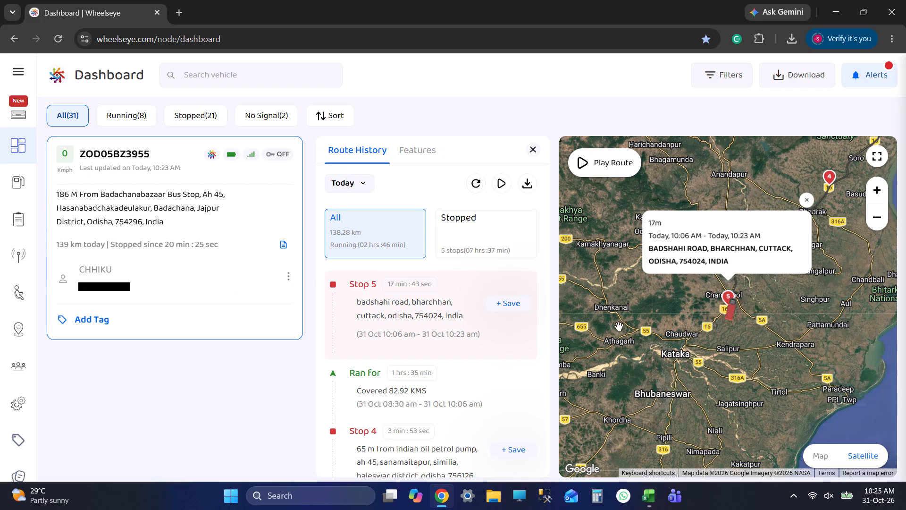
key(alt+Tab)
text(CHAU)
key(alt+Tab)
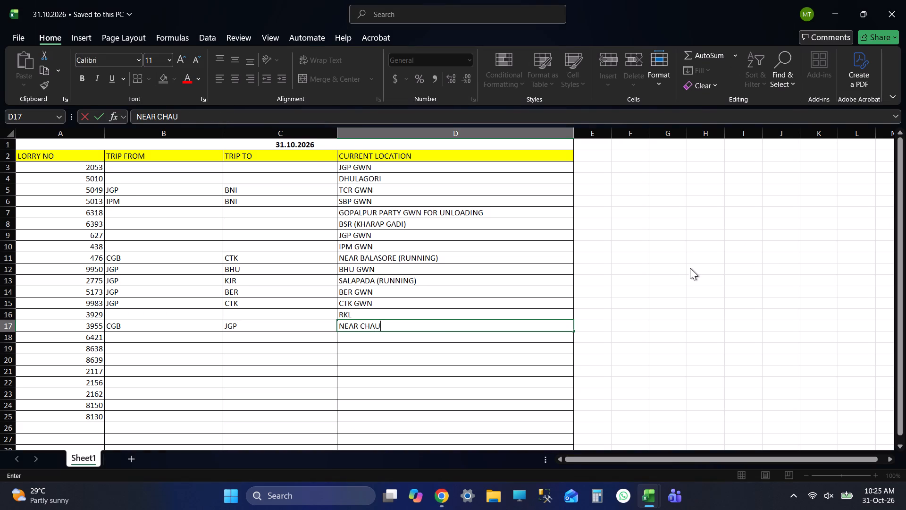
key(alt+Tab)
text(DWAR)
key(Return)
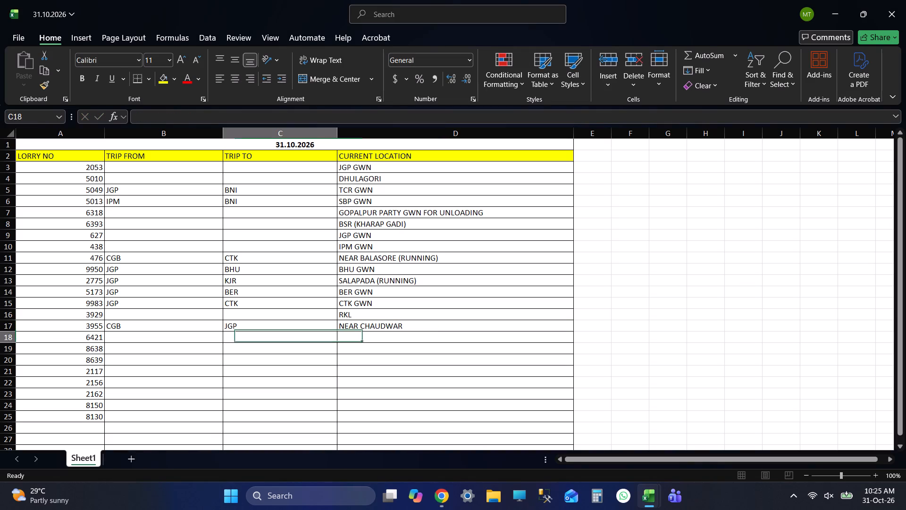
key(ctrl+s)
key(ctrl+s)
key(alt+Tab)
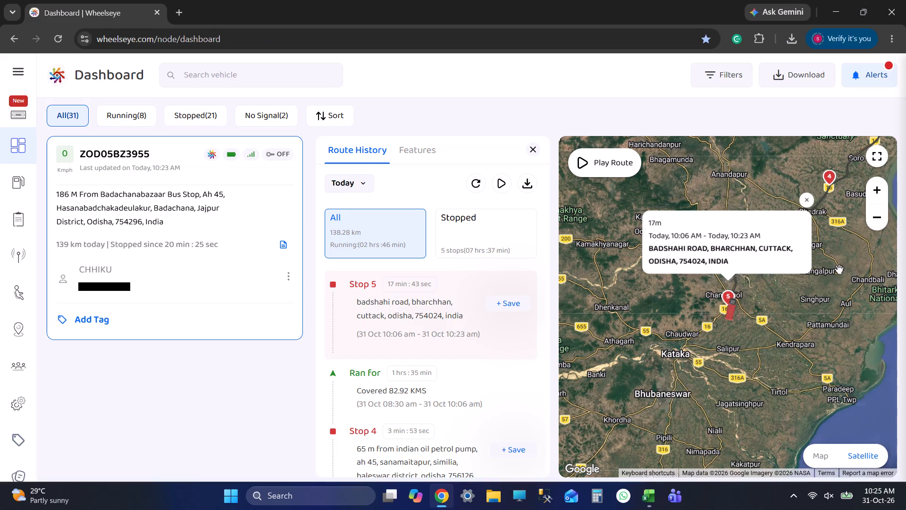
key(alt+Tab)
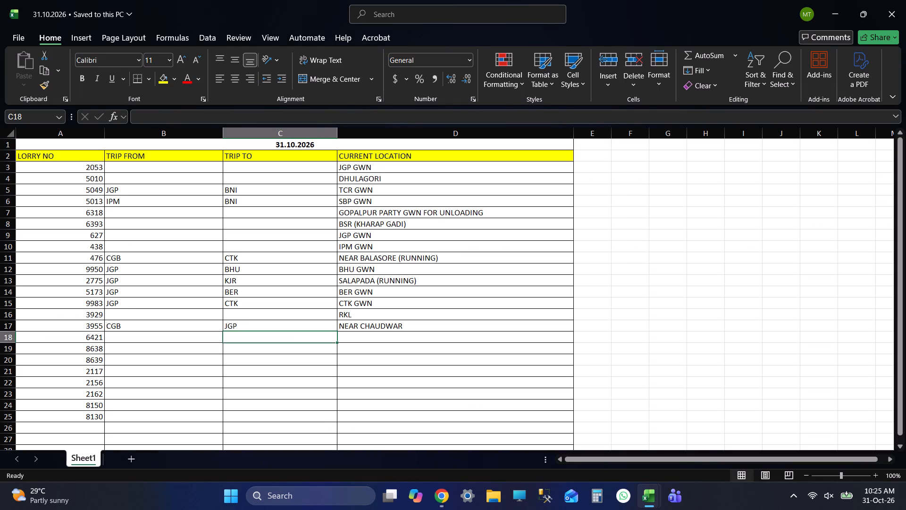
key(ctrl+s)
key(shift+Tab)
key(shift+Tab)
key(alt+Tab)
key(alt+Tab)
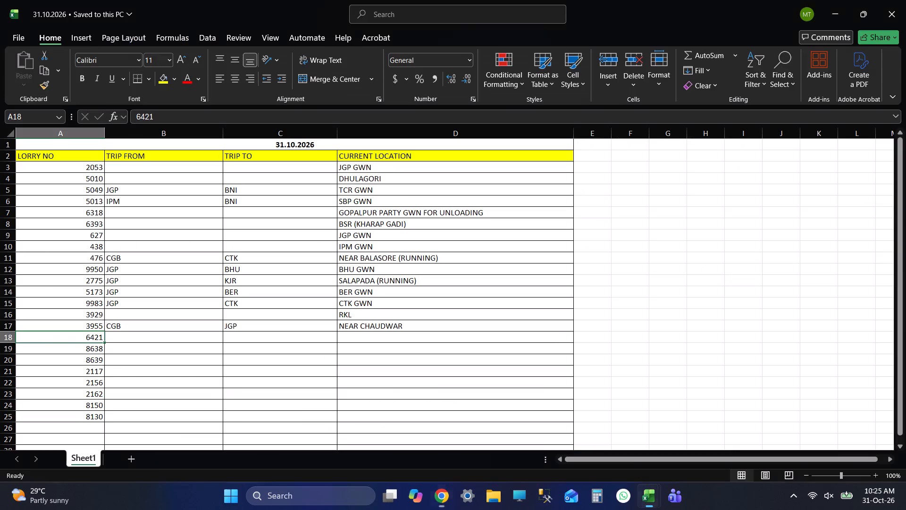
key(ctrl+c)
key(alt+Tab)
click(221, 71)
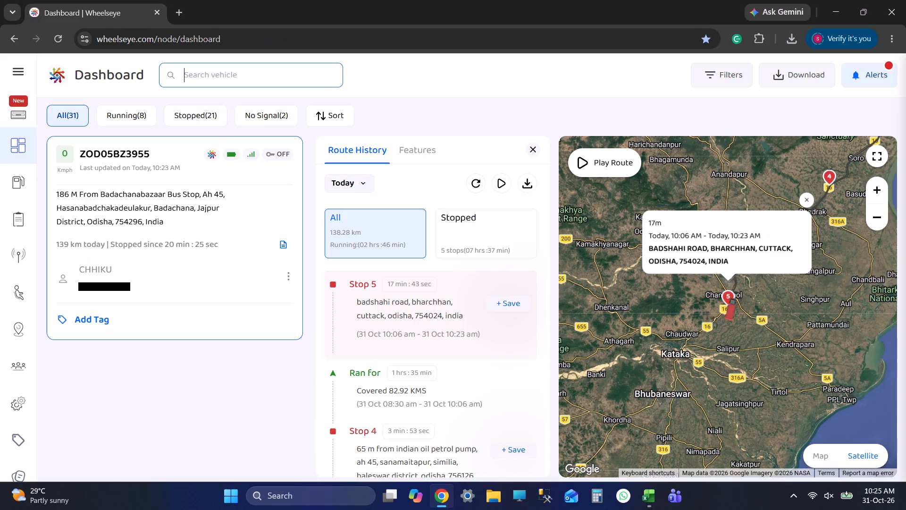
key(ctrl+v)
key(Return)
click(190, 198)
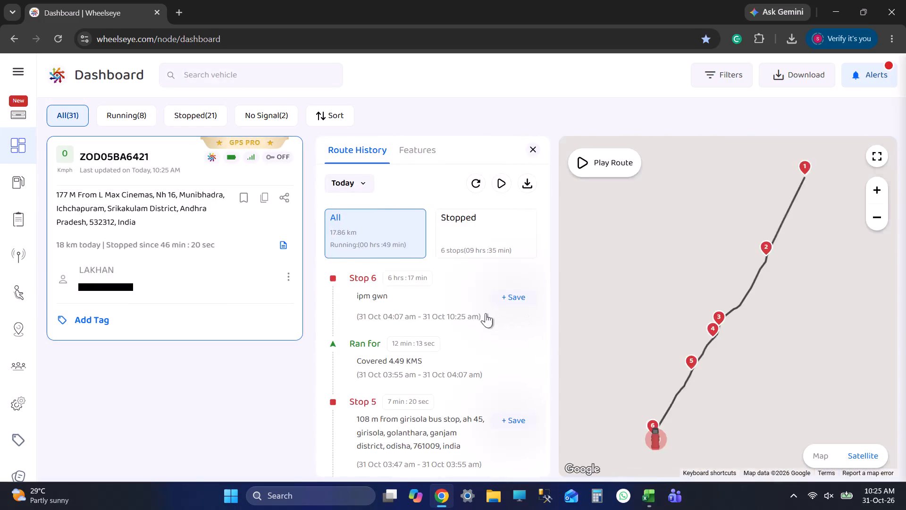
click(462, 312)
Switch back to the 31.10.2026 sheet, enter IPM GWN as lorry 6421's CURRENT LOCATION, and save.
key(alt+Tab)
key(Tab)
key(Tab)
key(Tab)
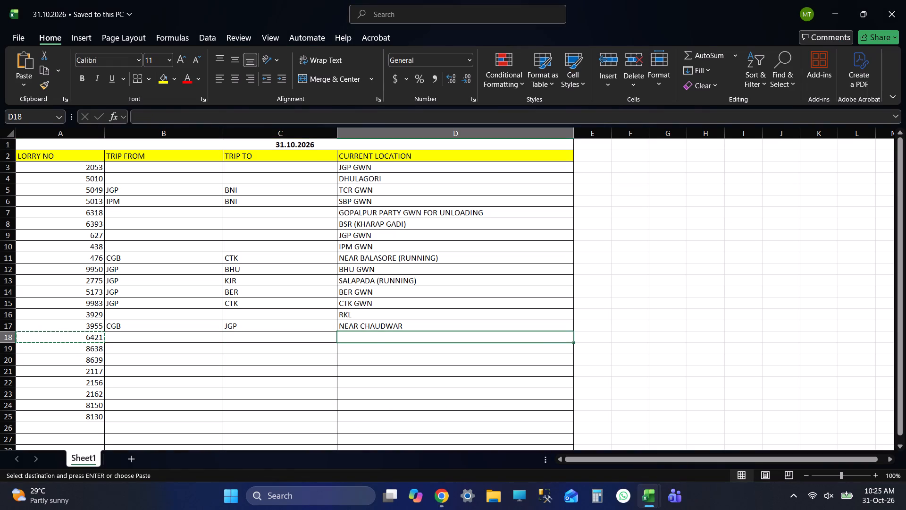
text(IPM GWN)
key(Return)
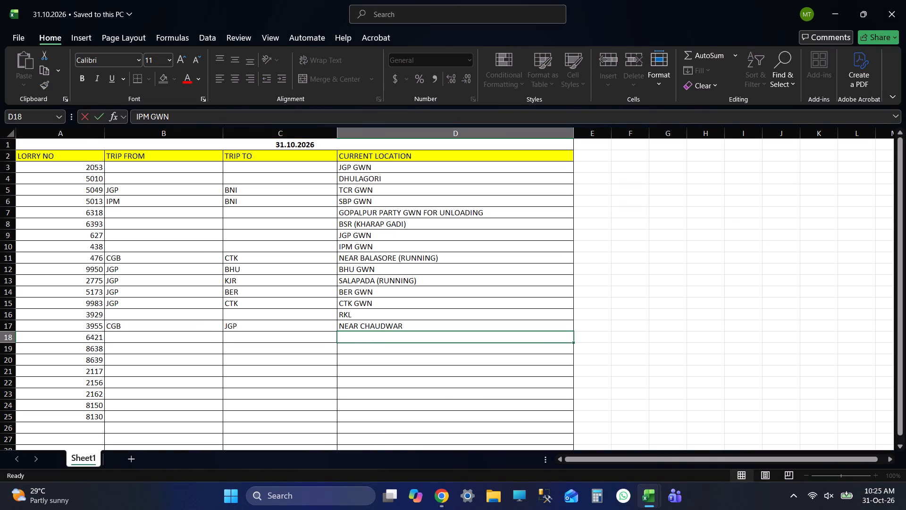
key(ctrl+s)
key(ctrl+s)
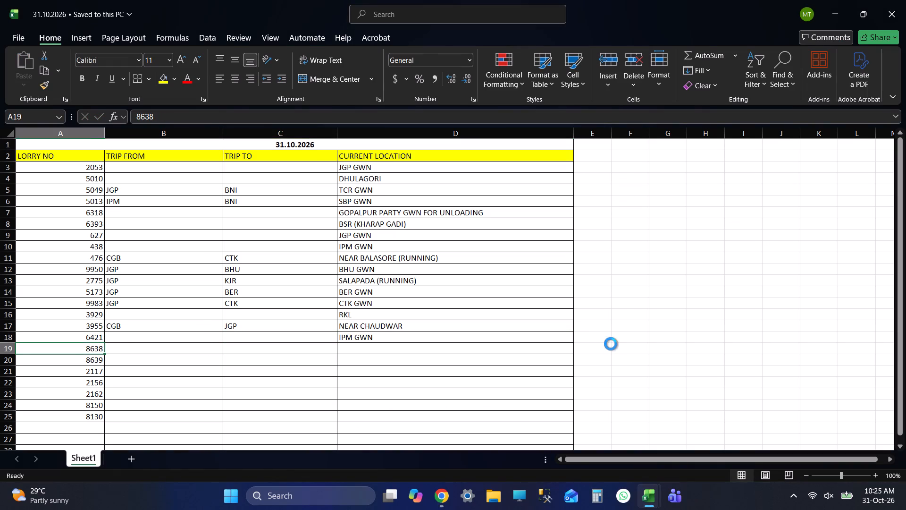
Copy lorry number 8638 from the sheet, search for it in Wheelseye, and open its vehicle card to view its position on the map.
key(ctrl+c)
key(alt+Tab)
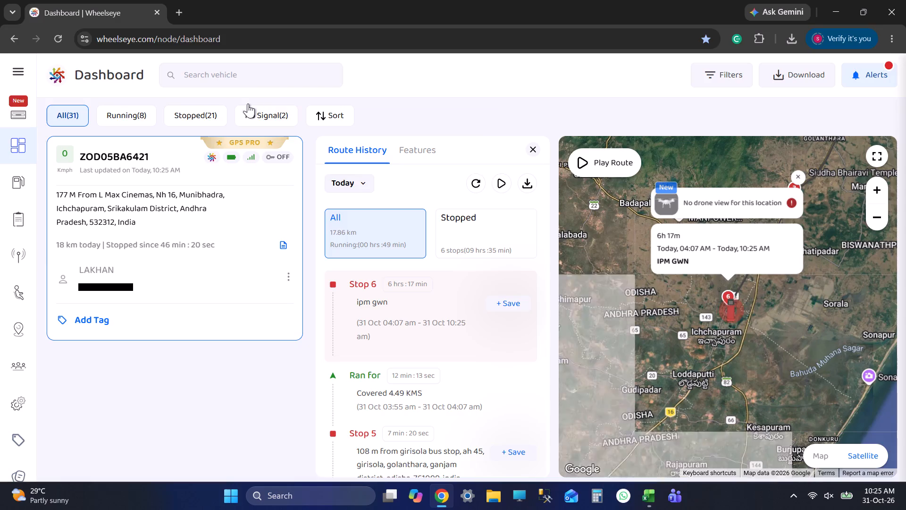
click(230, 77)
key(ctrl+v)
key(Return)
click(176, 219)
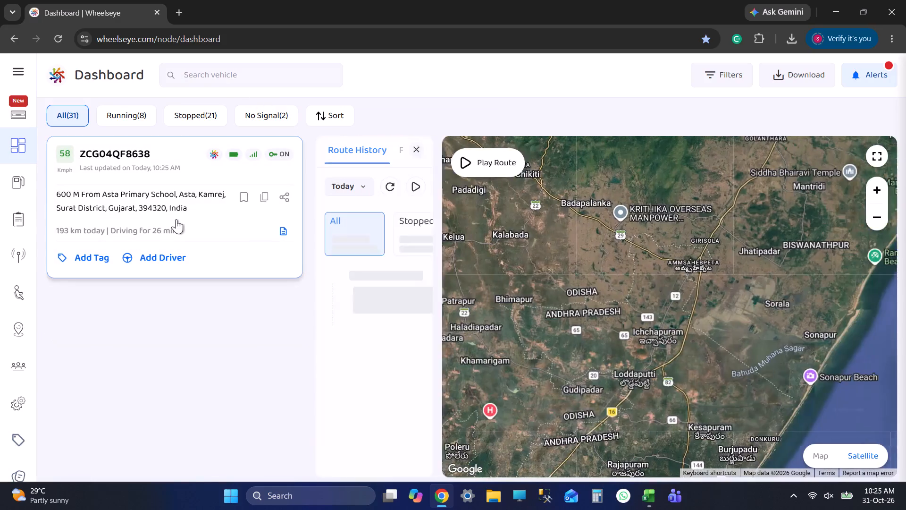
scroll(712, 391, up, 3)
drag(733, 404, 635, 375)
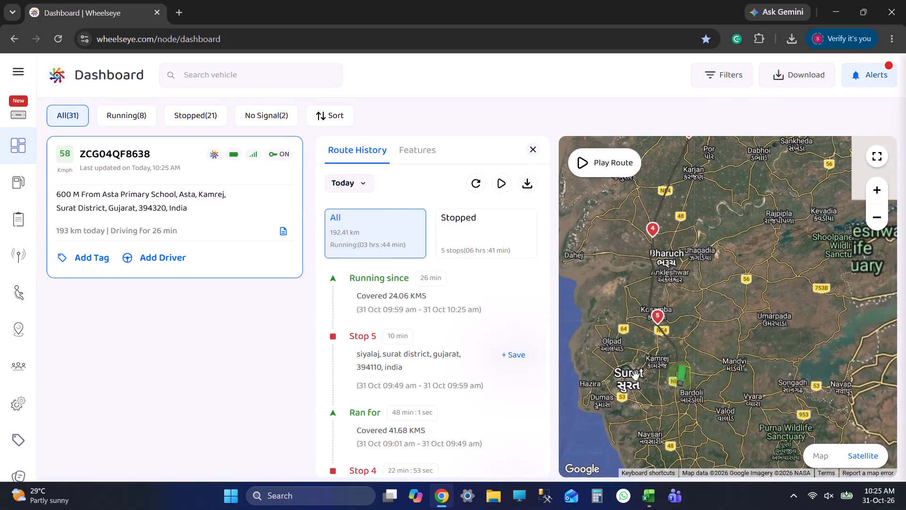
Switch back to the 31.10.2026 sheet, enter SURAT (RUNNING) as lorry 8638's CURRENT LOCATION, and save.
key(alt+Tab)
key(Tab)
key(Tab)
key(Tab)
text(SURAT (RUNNING))
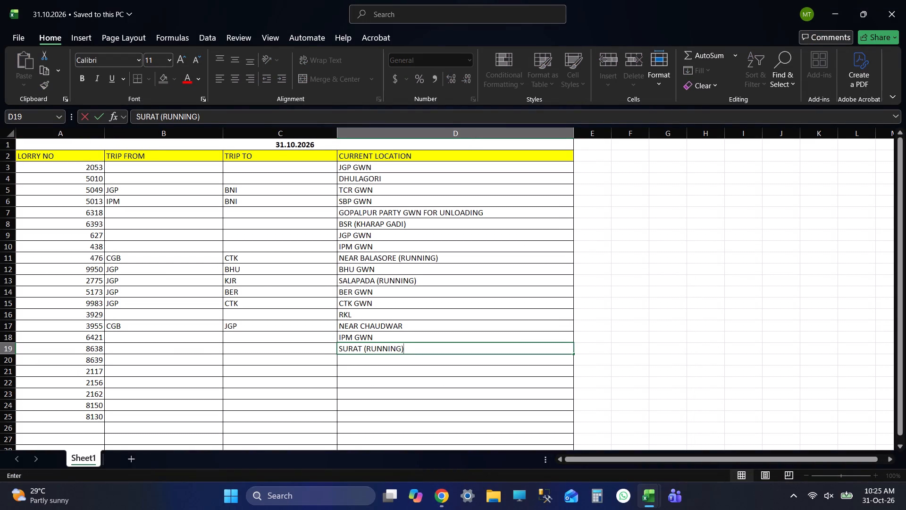
key(Return)
key(ctrl+s)
Copy lorry number 8639 from the sheet, open its vehicle card in Wheelseye to view its position, and return to the sheet.
key(ctrl+c)
key(alt+Tab)
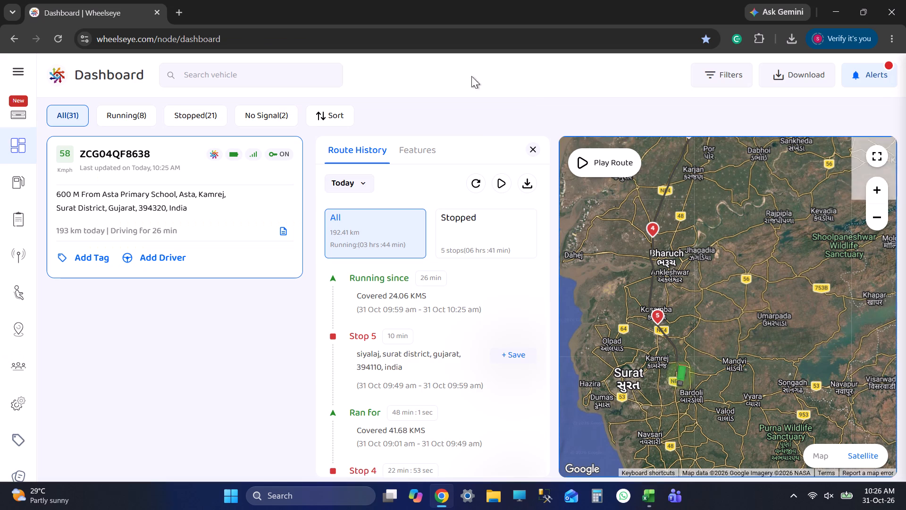
click(300, 76)
key(ctrl+v)
key(Return)
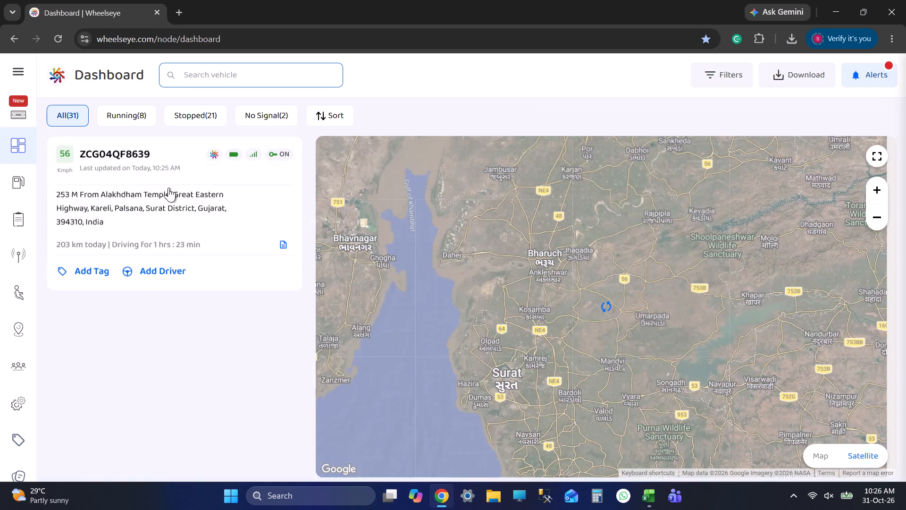
click(170, 163)
key(alt+Tab)
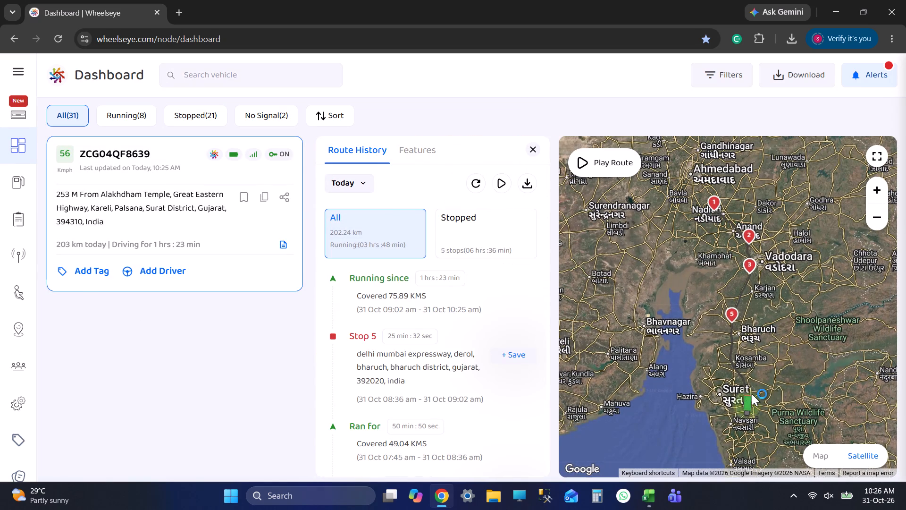
Copy SURAT (RUNNING) from lorry 8638's CURRENT LOCATION into lorry 8639's row and save the sheet.
key(Tab)
key(Tab)
key(Tab)
click(388, 348)
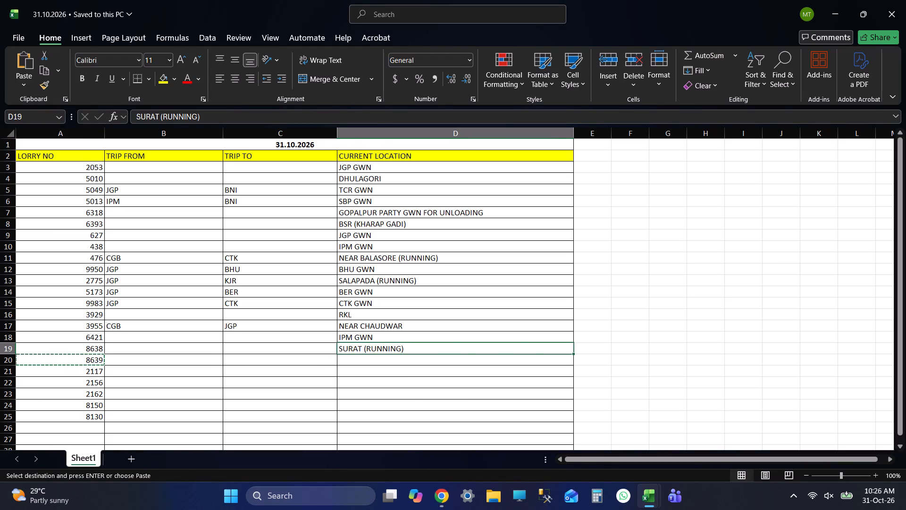
key(ctrl+c)
click(377, 356)
key(ctrl+v)
click(384, 375)
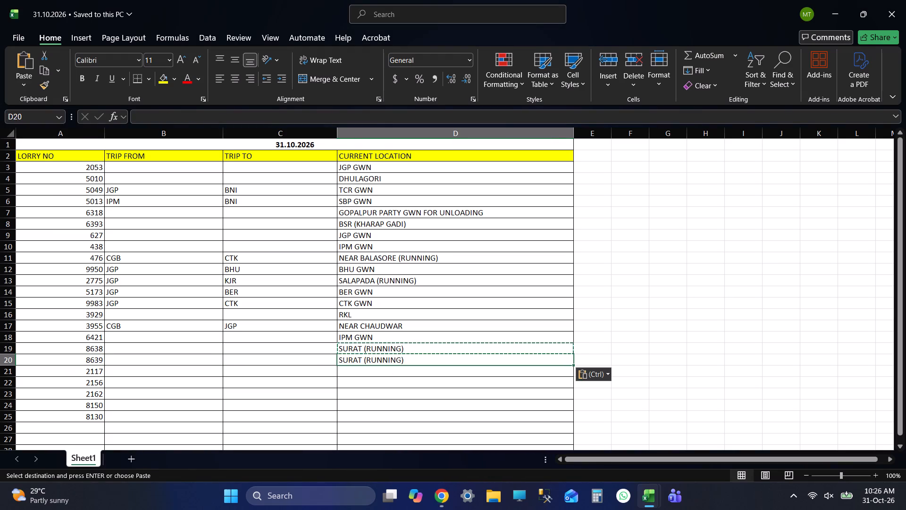
key(ctrl+s)
key(ctrl+s)
key(ctrl+s)
key(ctrl+s)
key(ctrl+s)
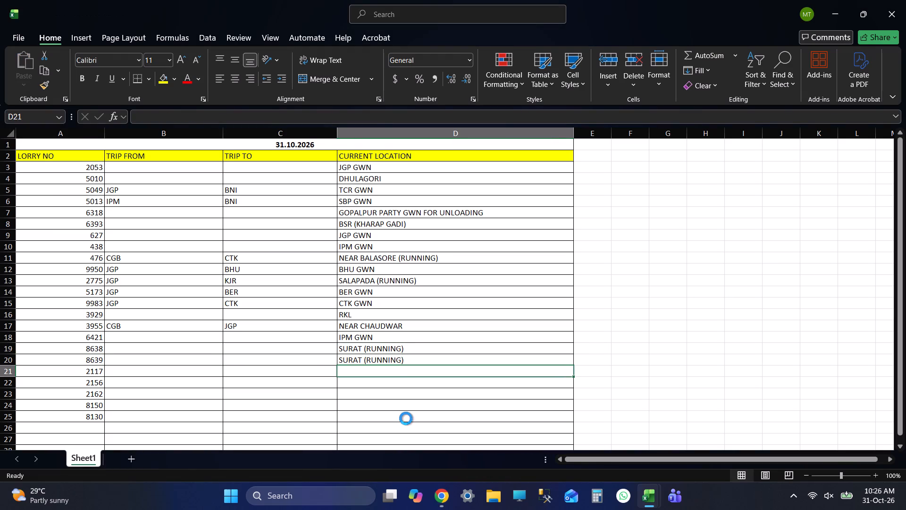
key(ctrl+s)
key(ctrl+s)
key(ctrl+s)
key(ctrl+s)
key(ctrl+s)
key(ctrl+s)
key(ctrl+s)
key(ctrl+s)
key(ctrl+s)
key(ctrl+s)
key(ctrl+s)
Copy lorry number 2117 from the sheet, search for it in Wheelseye, and open its vehicle card and latest stop.
key(alt+Tab)
key(alt+Tab)
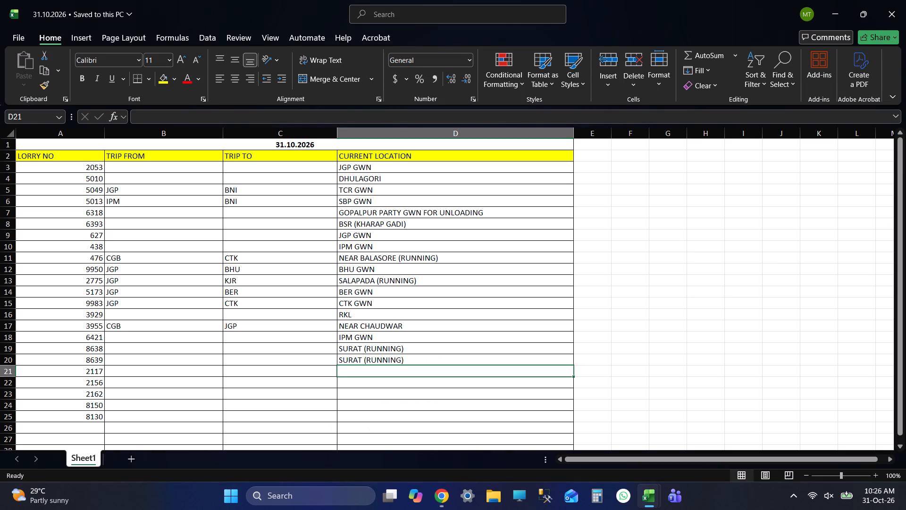
key(shift+Tab)
key(shift+Tab)
key(shift+Tab)
key(shift+Tab)
key(shift+Tab)
key(shift+Tab)
key(shift+Tab)
key(shift+Tab)
key(ctrl+c)
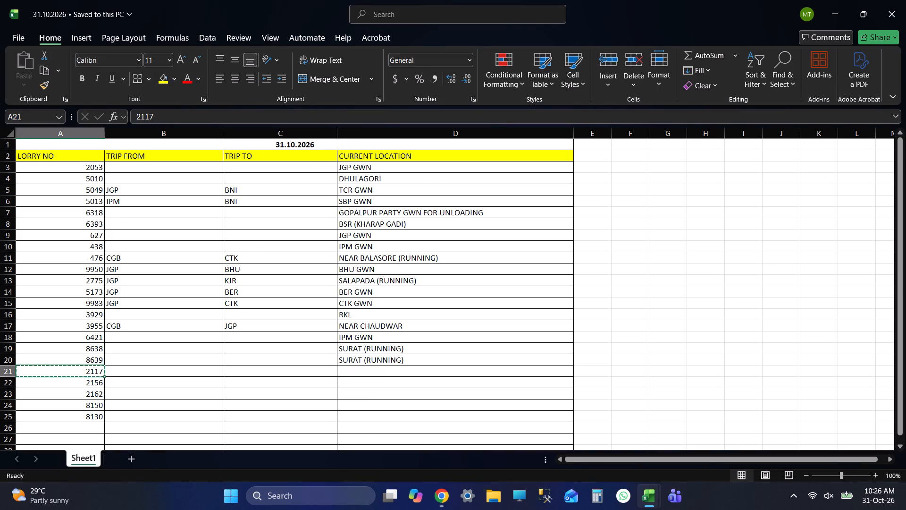
key(alt+Tab)
click(263, 83)
key(ctrl+v)
key(Return)
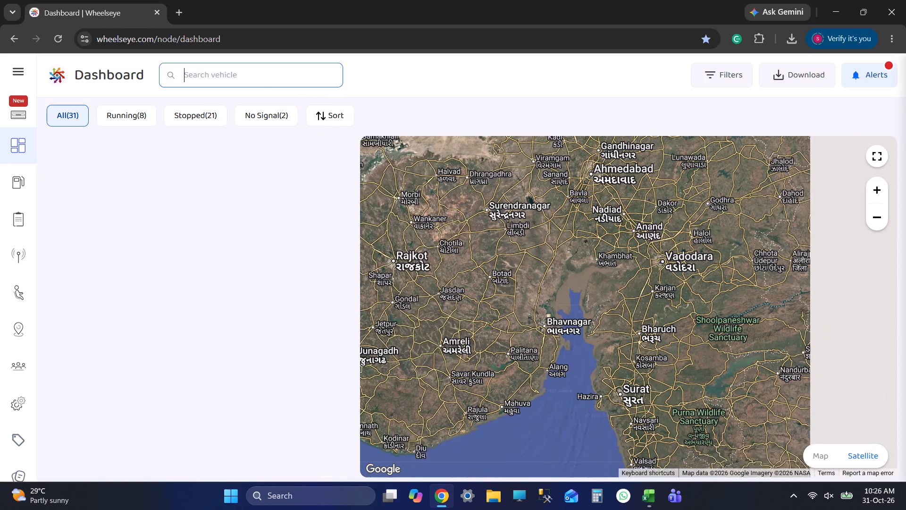
click(153, 214)
click(436, 279)
Recheck lorry 2117's stop on the Wheelseye map, enter IPM GWN as its CURRENT LOCATION in the 31.10.2026 sheet, and save.
key(alt+Tab)
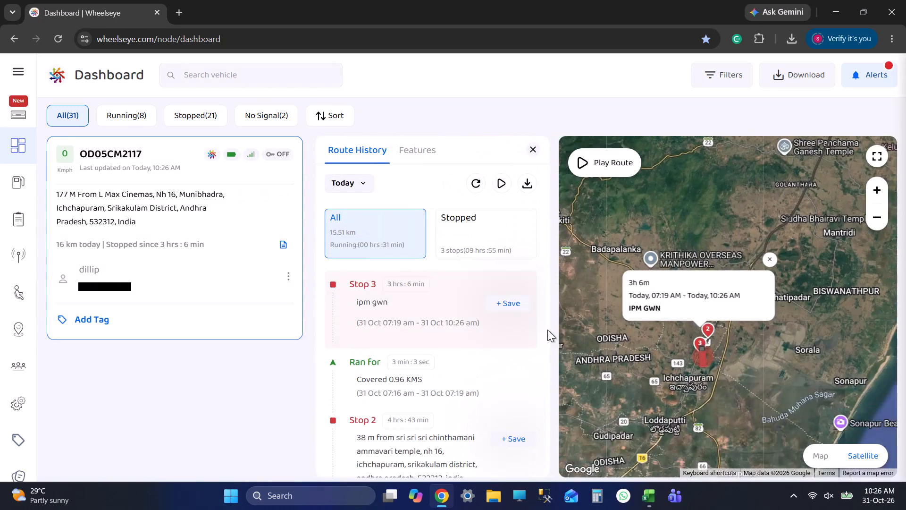
key(Tab)
key(Tab)
key(Tab)
key(alt+Tab)
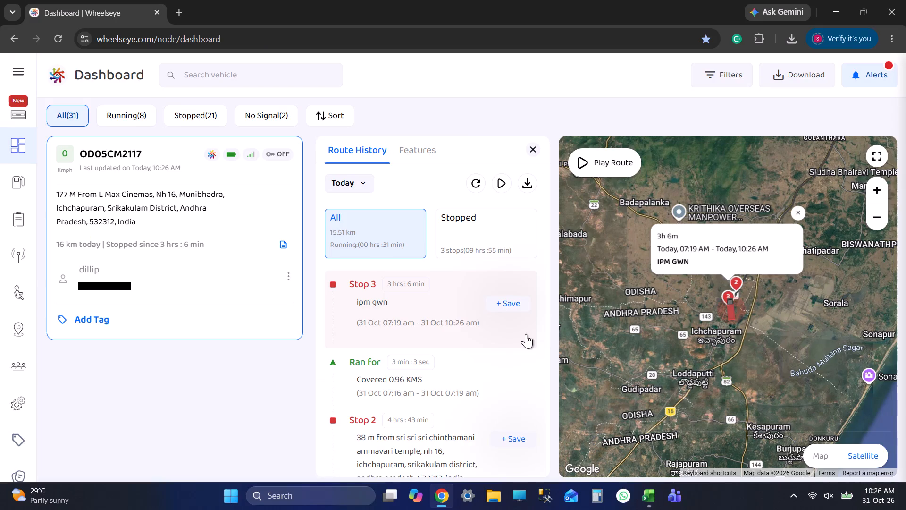
key(alt+Tab)
key(alt+Tab)
key(alt+Tab)
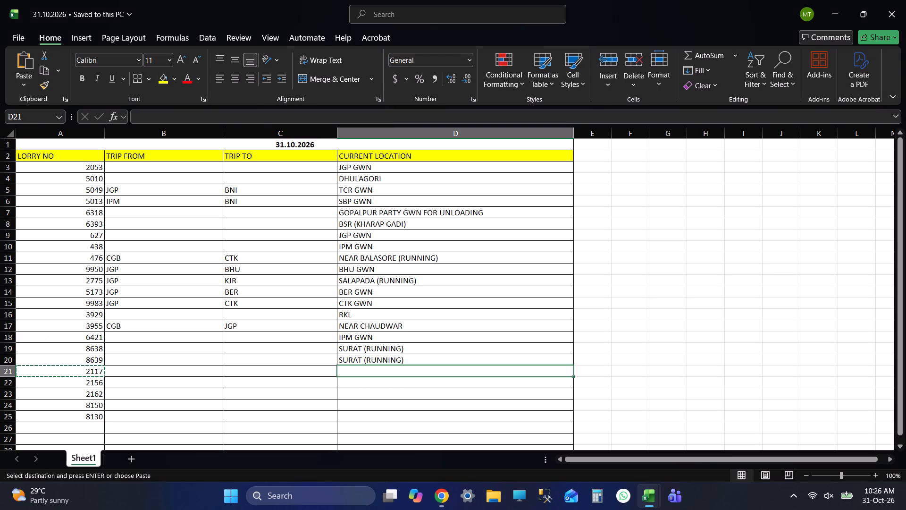
key(alt+Tab)
scroll(726, 319, up, 3)
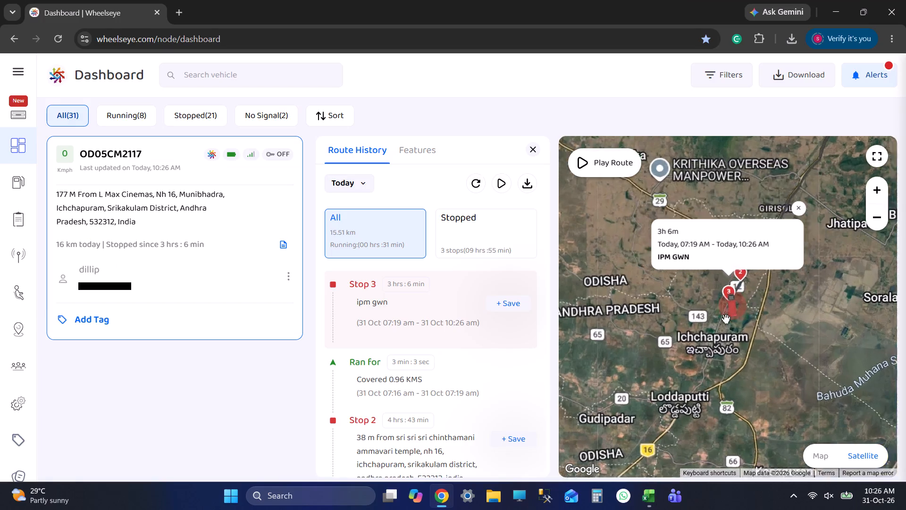
key(alt+Tab)
text(IPM GWN)
key(Return)
key(ctrl+s)
key(ctrl+s)
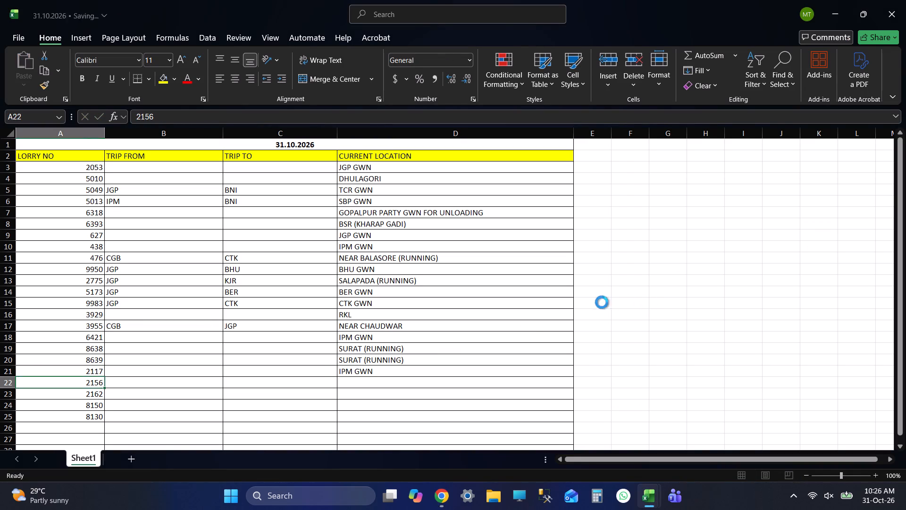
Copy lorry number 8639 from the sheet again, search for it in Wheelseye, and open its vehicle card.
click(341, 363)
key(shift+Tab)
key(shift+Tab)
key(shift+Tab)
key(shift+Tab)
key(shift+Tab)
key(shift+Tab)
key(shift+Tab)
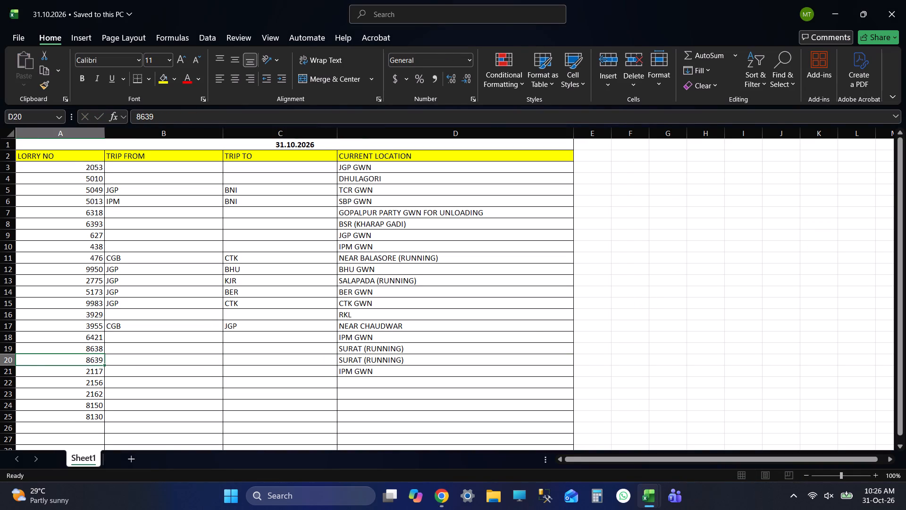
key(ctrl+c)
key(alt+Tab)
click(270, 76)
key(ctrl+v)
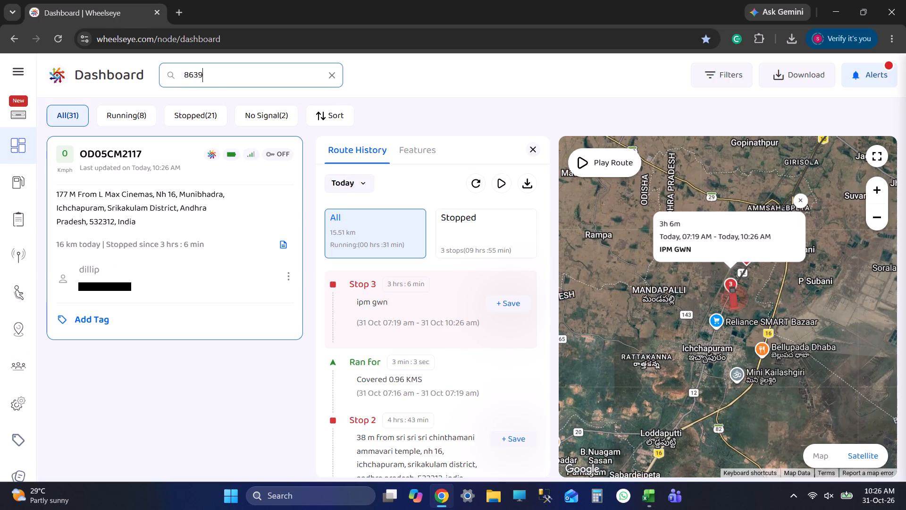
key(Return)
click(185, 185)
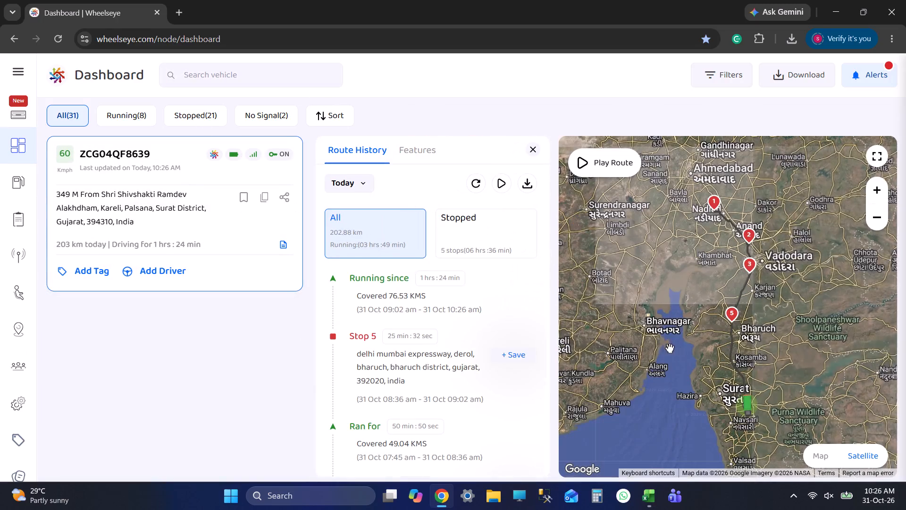
Return to the sheet, copy lorry number 2156, search for it in Wheelseye, and open its vehicle card.
key(alt+Tab)
click(347, 385)
key(shift+Tab)
key(shift+Tab)
key(shift+Tab)
key(shift+Tab)
key(shift+Tab)
key(shift+Tab)
key(shift+Tab)
key(shift+Tab)
key(shift+Tab)
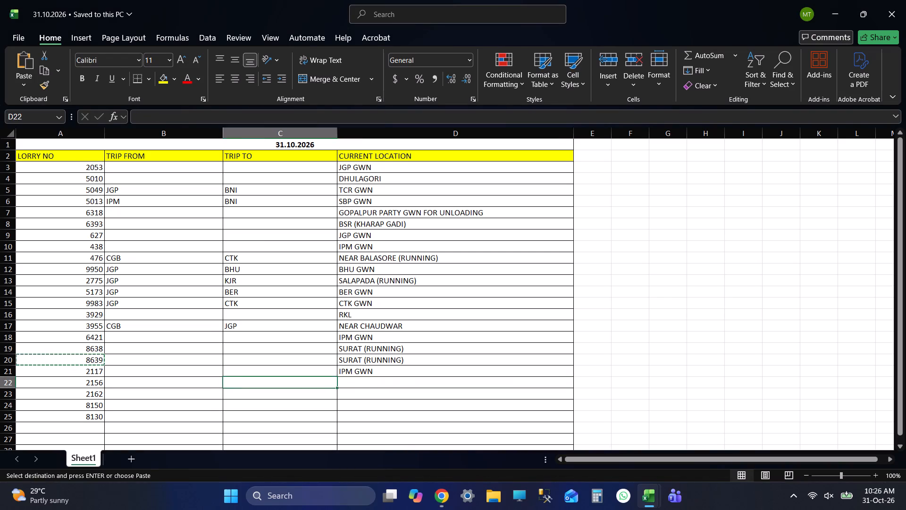
key(ctrl+c)
key(alt+Tab)
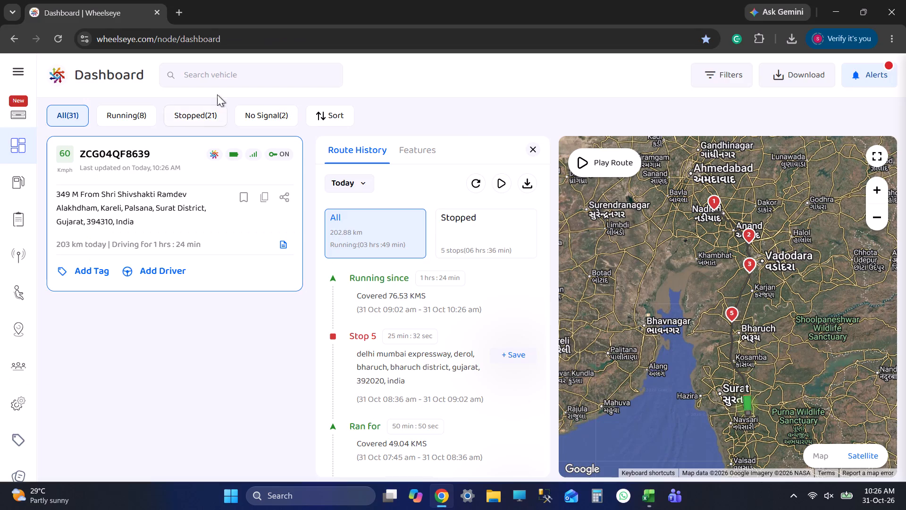
click(217, 74)
key(ctrl+v)
key(Return)
click(110, 252)
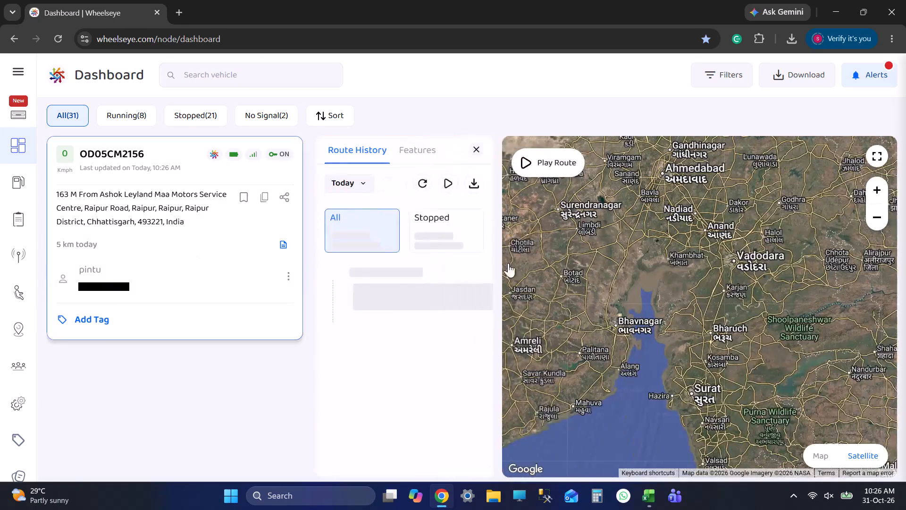
Examine lorry 2156's position and latest stop on the map, and open the details of the Tata Motors dealer beside it.
scroll(785, 190, down, 5)
scroll(785, 189, up, 3)
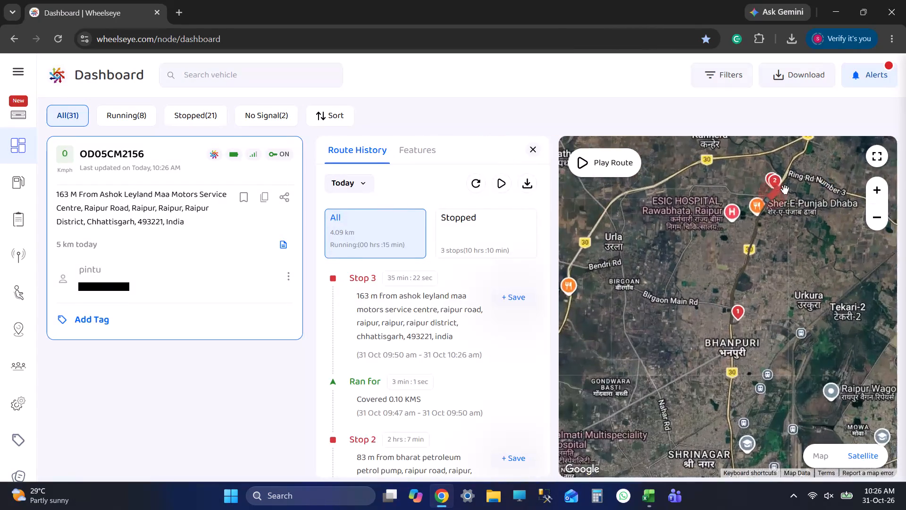
scroll(785, 189, up, 12)
drag(768, 212, 663, 235)
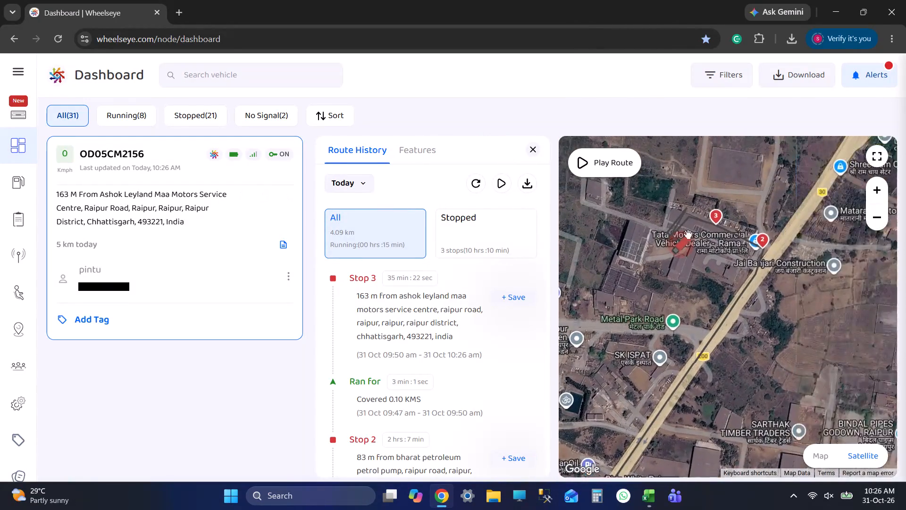
scroll(702, 235, up, 3)
click(472, 291)
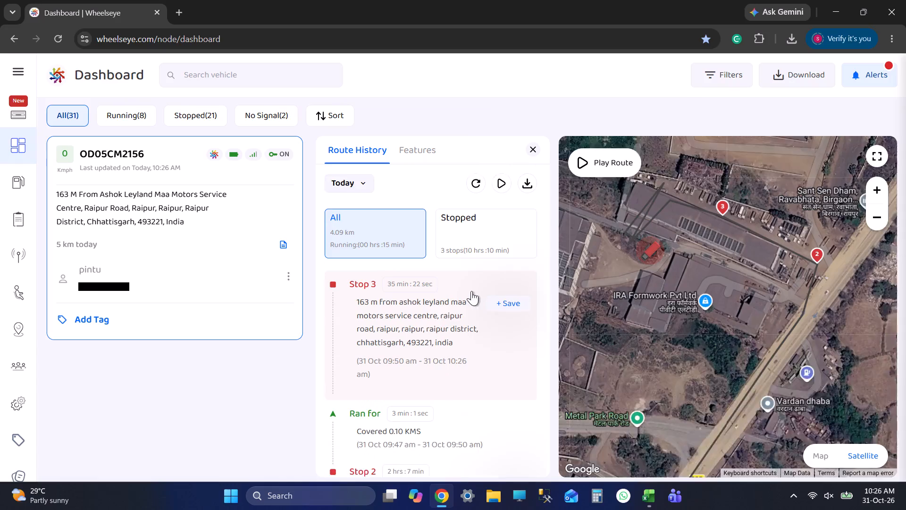
scroll(759, 382, down, 3)
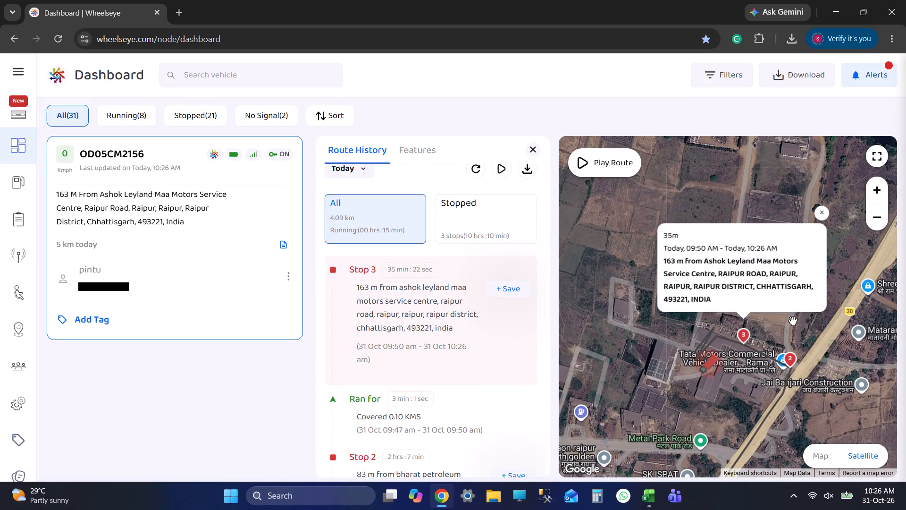
click(761, 362)
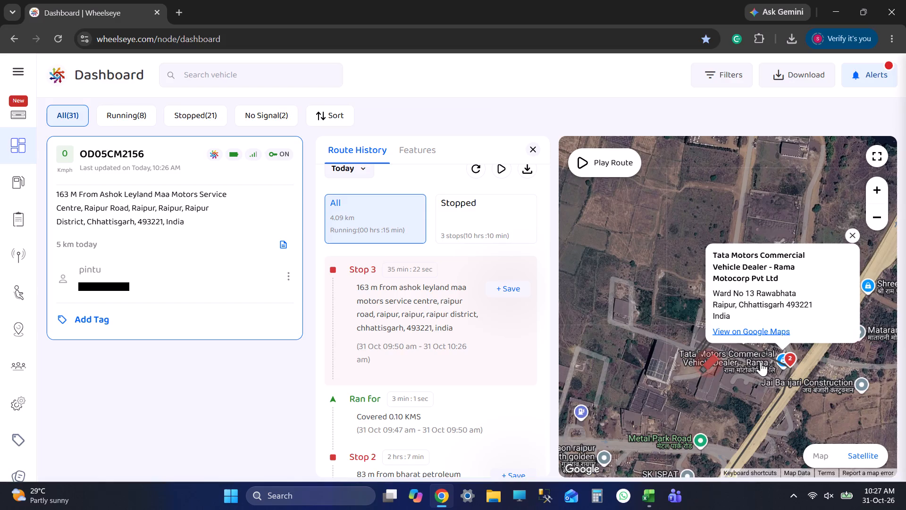
Switch back to the 31.10.2026 sheet and start lorry 2156's CURRENT LOCATION with RAMA MOTORS.
key(alt+Tab)
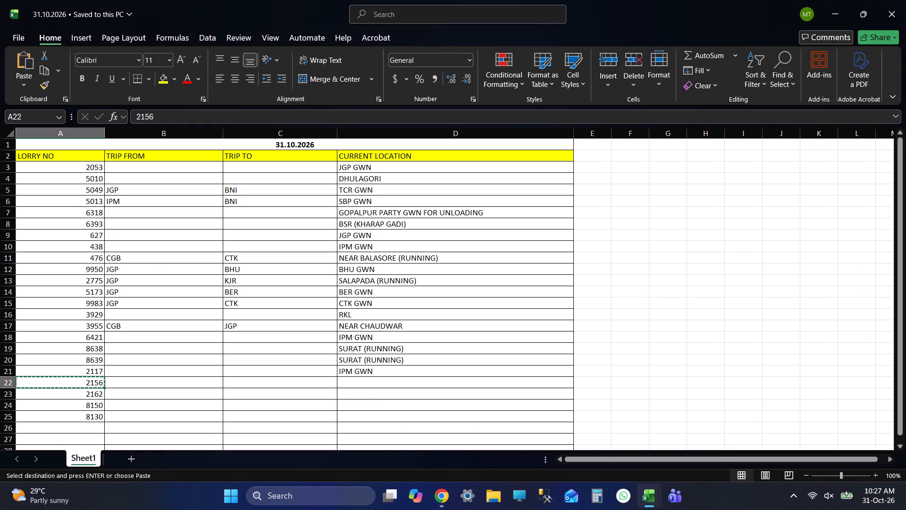
key(Tab)
key(Tab)
key(Tab)
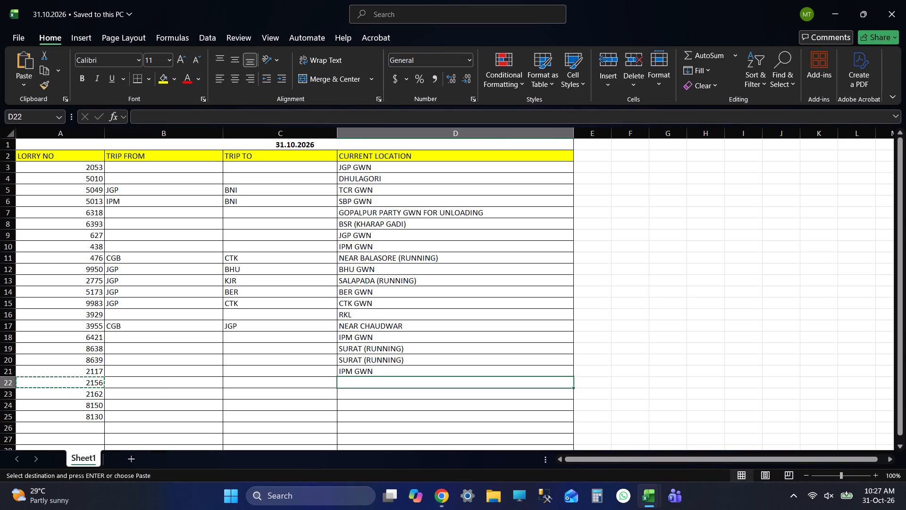
text(RAMA MOTORS)
key(space)
Recheck the dealer's name and surroundings in Wheelseye, complete lorry 2156's CURRENT LOCATION as RAMA MOTOCORP RAIPUR, and save.
key(alt+Tab)
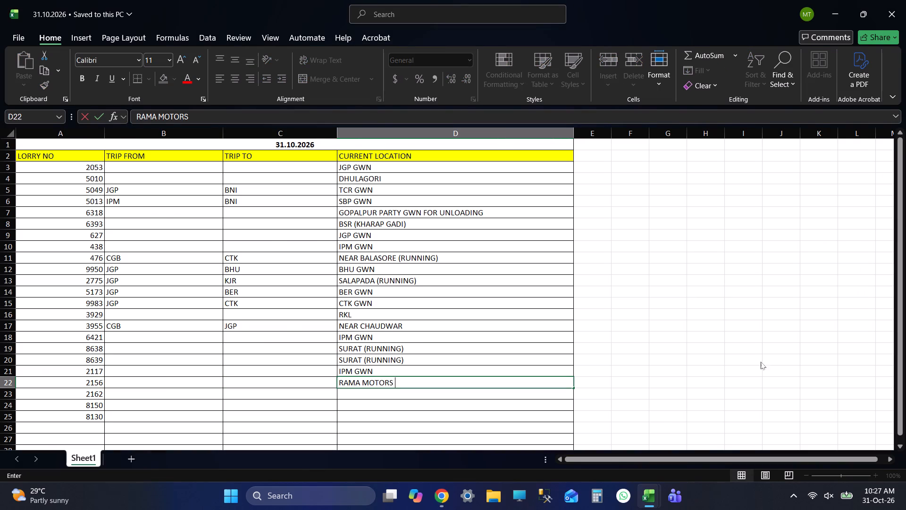
scroll(782, 363, down, 7)
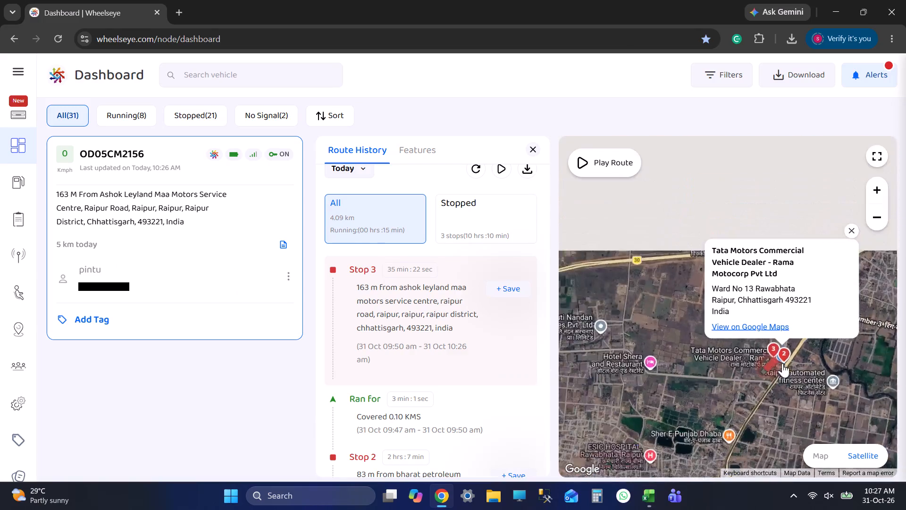
scroll(782, 363, down, 3)
scroll(782, 363, up, 8)
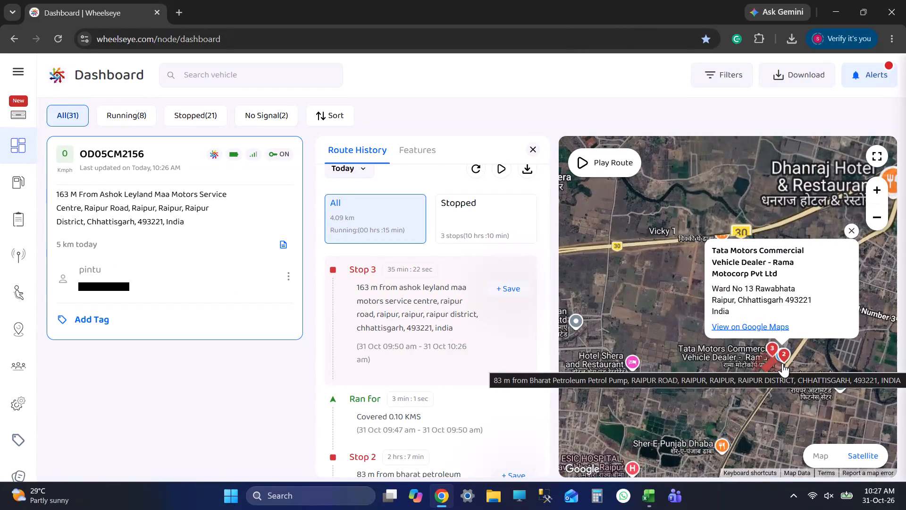
key(alt+Tab)
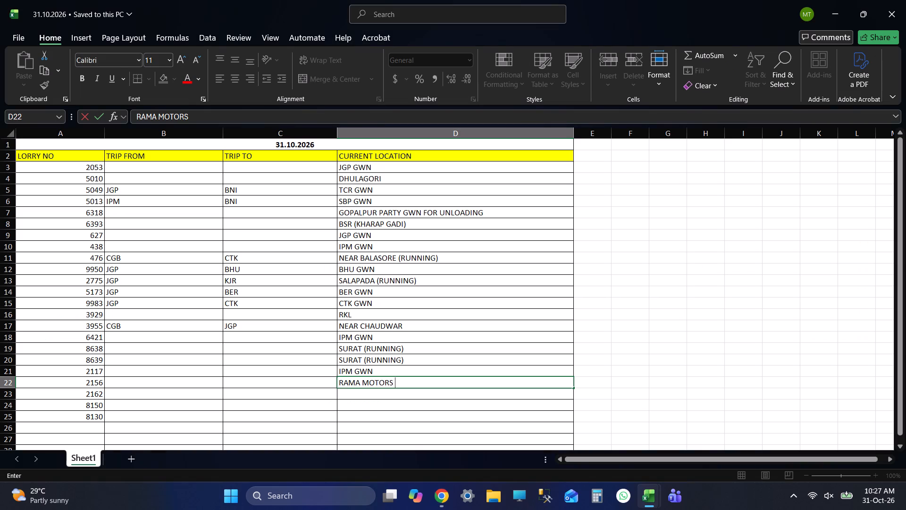
key(BackSpace)
key(BackSpace)
key(BackSpace)
key(alt+Tab)
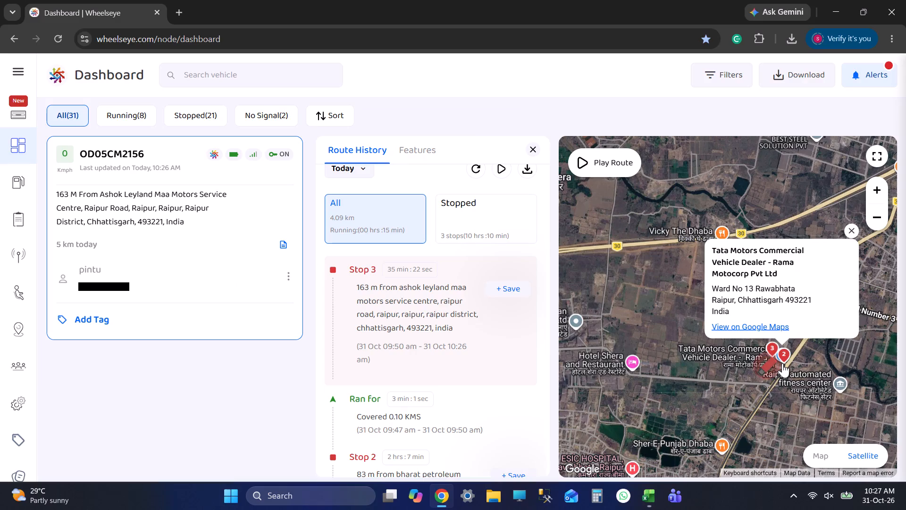
key(alt+Tab)
text(CORP)
key(space)
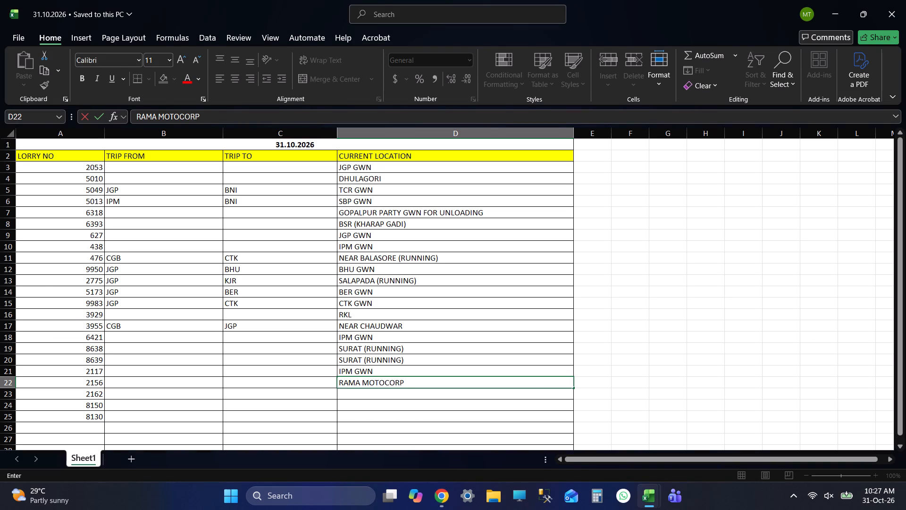
text(RAIPUR)
key(Return)
key(ctrl+s)
key(ctrl+s)
key(ctrl+s)
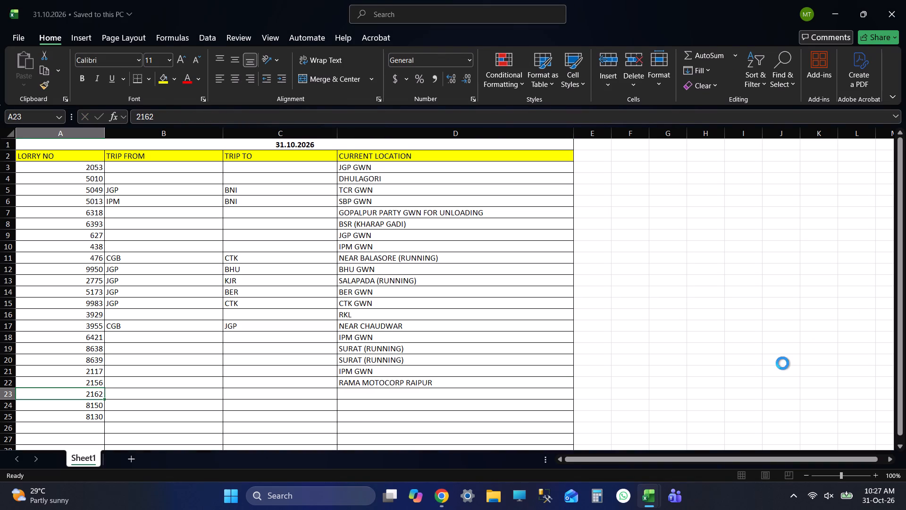
key(ctrl+s)
key(ctrl+s)
Copy lorry number 2162, search for it in Wheelseye, and open its vehicle card to examine its position on the map.
key(ctrl+c)
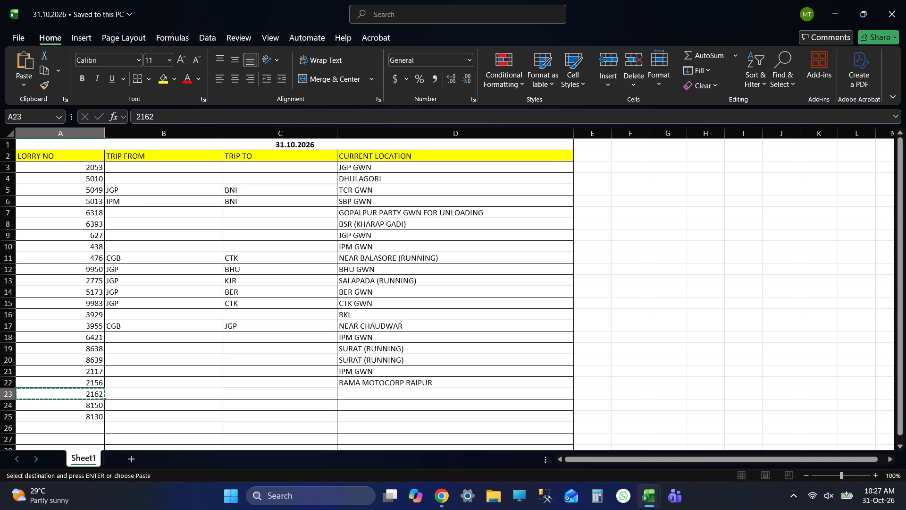
key(alt+Tab)
click(218, 77)
key(ctrl+v)
key(Return)
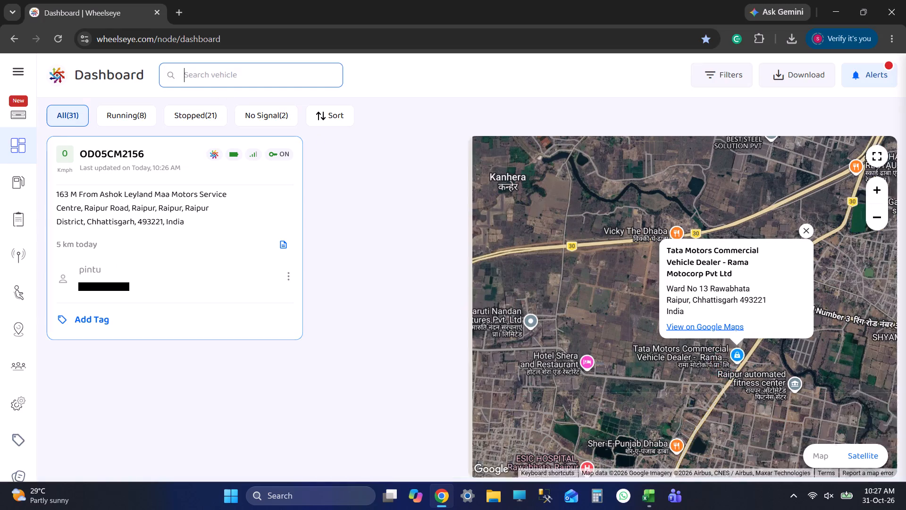
click(149, 185)
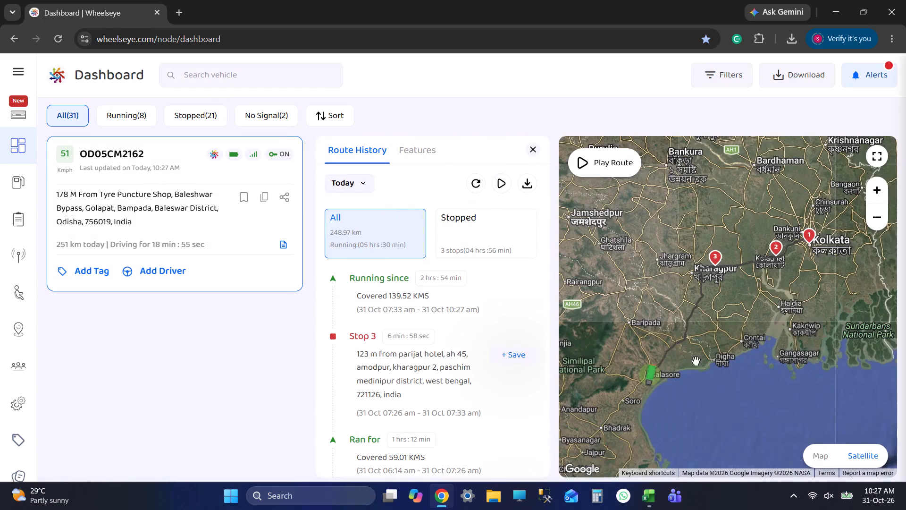
scroll(644, 394, up, 14)
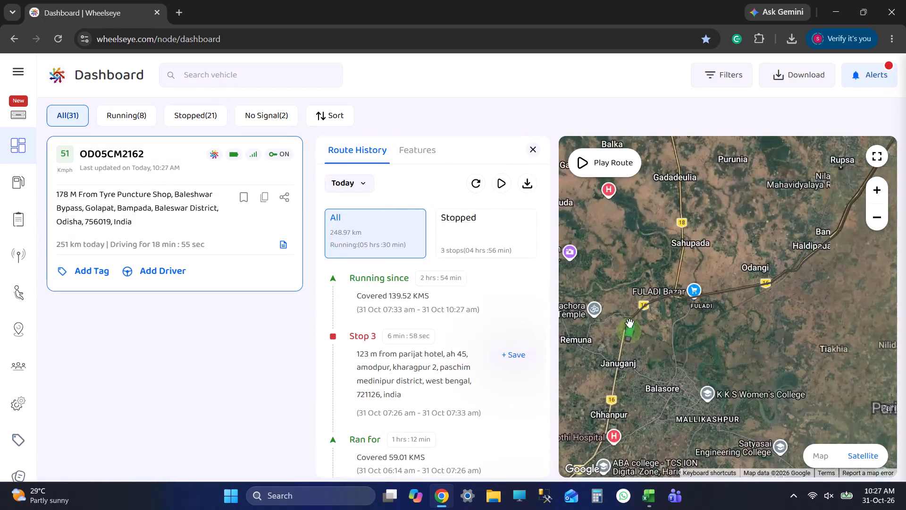
scroll(631, 321, down, 4)
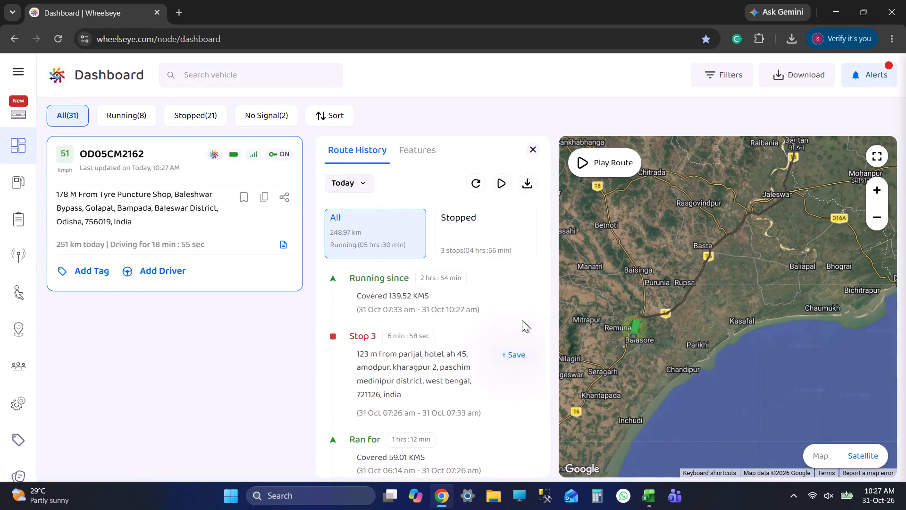
Check lorry 2162's 30/10/2026 entries on the CGB (TARACHAND DUTTA STREET) sheet of mtpl_daily_trip_updated 31 OCT, and return to the 31.10.2026 sheet.
key(alt+Tab)
key(alt+Tab)
key(alt+Tab)
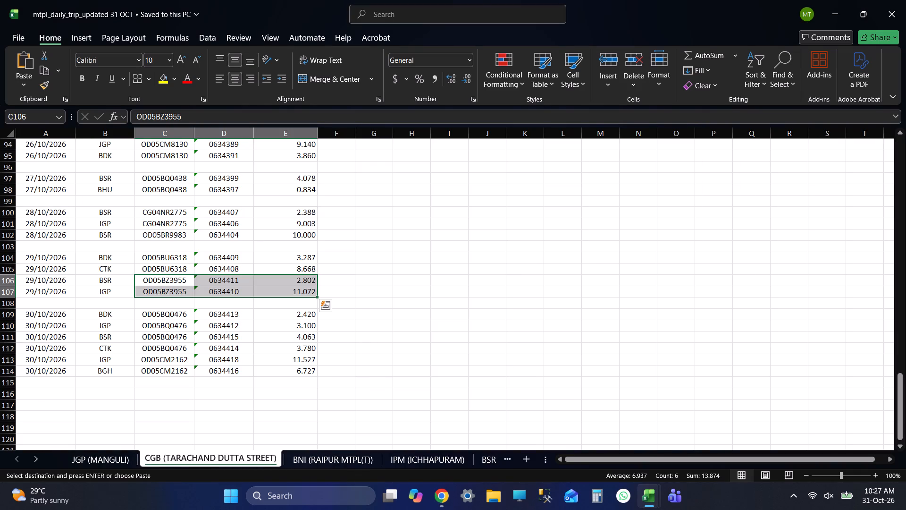
drag(155, 358, 256, 369)
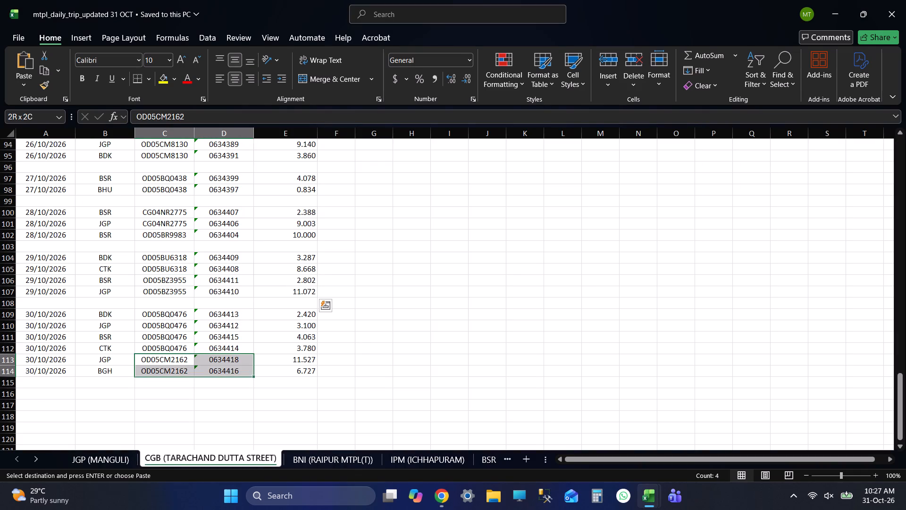
drag(256, 369, 298, 365)
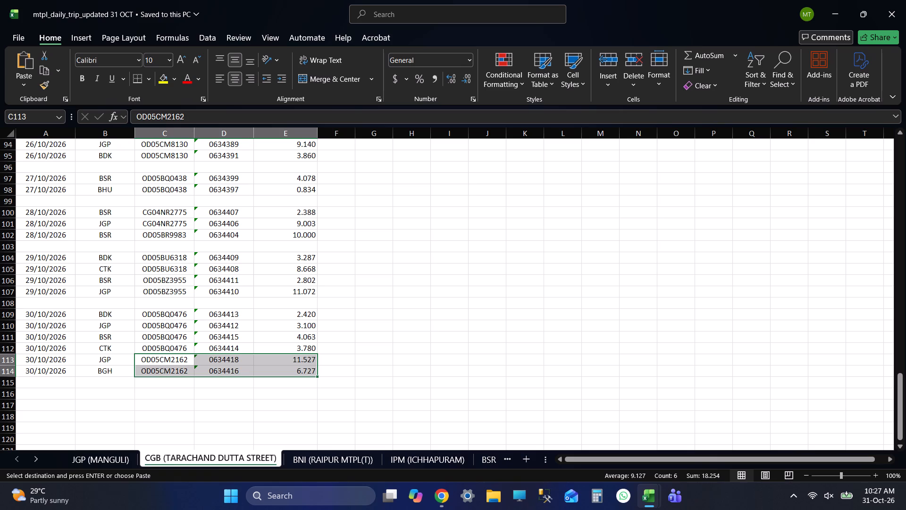
key(alt+Tab)
key(alt+Tab)
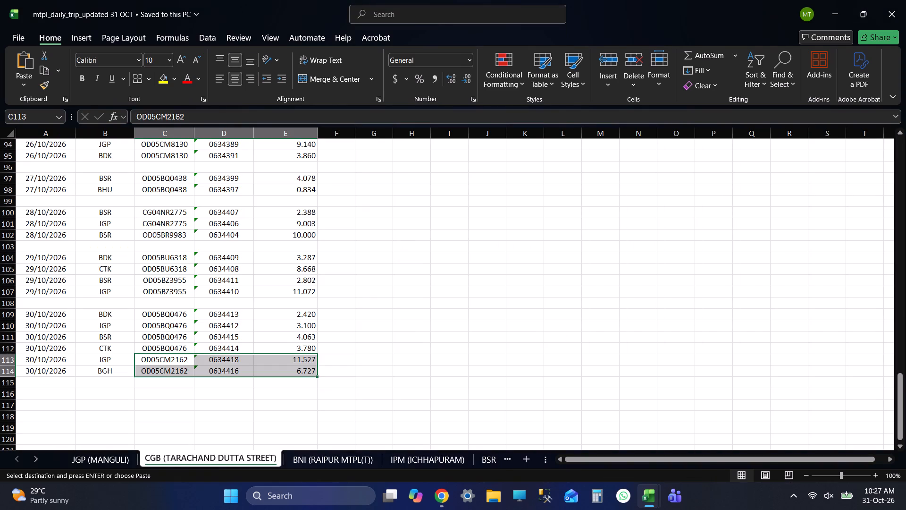
key(alt+Tab)
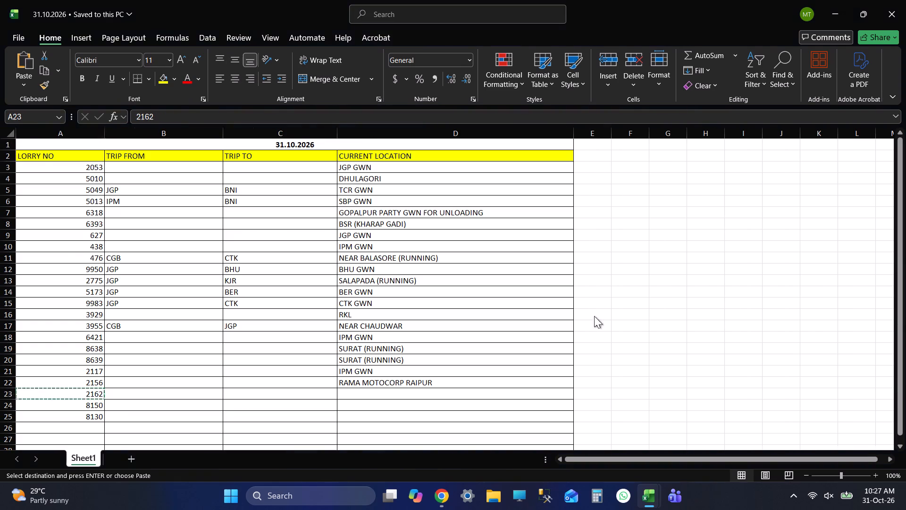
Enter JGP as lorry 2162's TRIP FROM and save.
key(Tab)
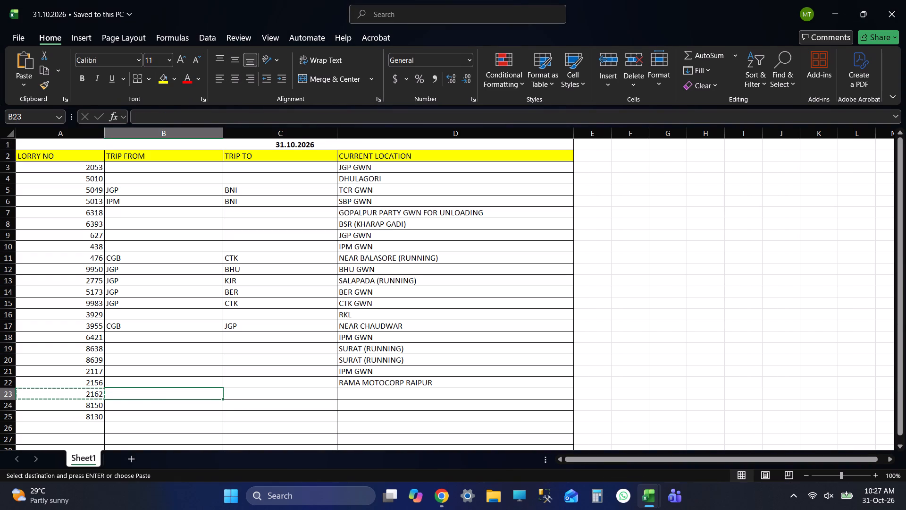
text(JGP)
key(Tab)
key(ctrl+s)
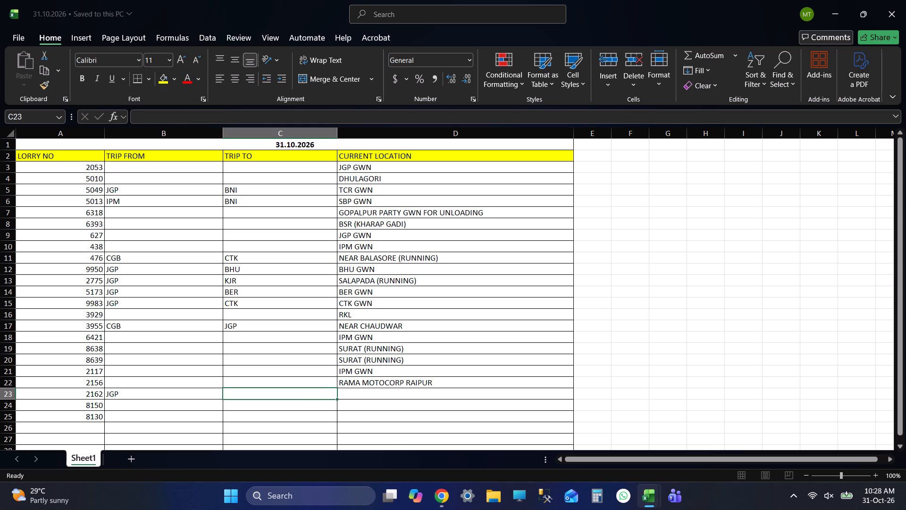
Set lorry 2162's TRIP FROM to CGB and save the sheet.
key(shift+Tab)
text(CGB)
key(Tab)
key(ctrl+s)
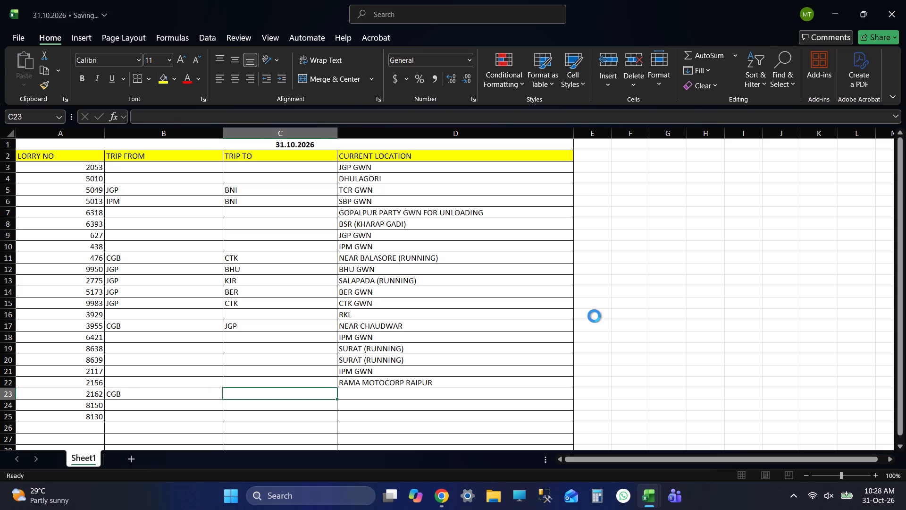
key(ctrl+s)
key(ctrl+s)
key(ctrl+s)
key(ctrl+s)
Recheck lorry 2162's entries in the daily trip workbook, enter JGP as its TRIP TO in the 31.10.2026 sheet, and save.
key(alt+Tab)
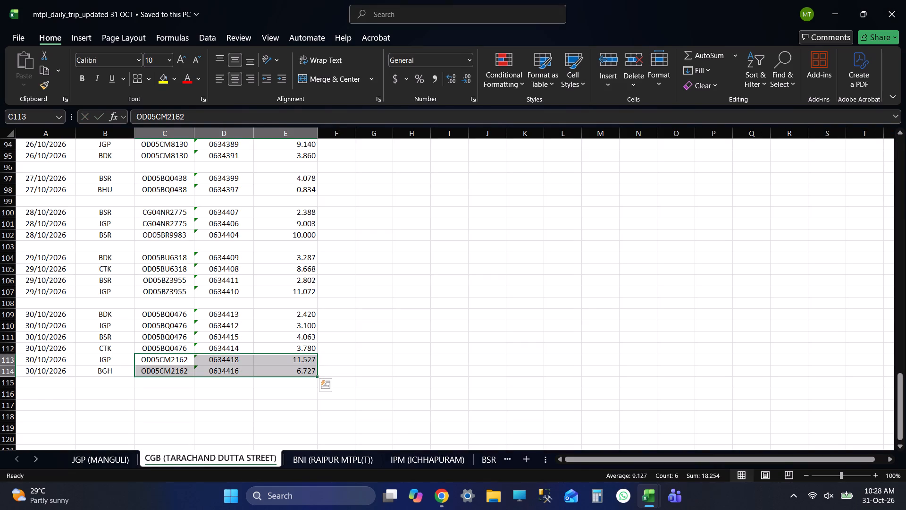
key(alt+Tab)
key(alt+Tab)
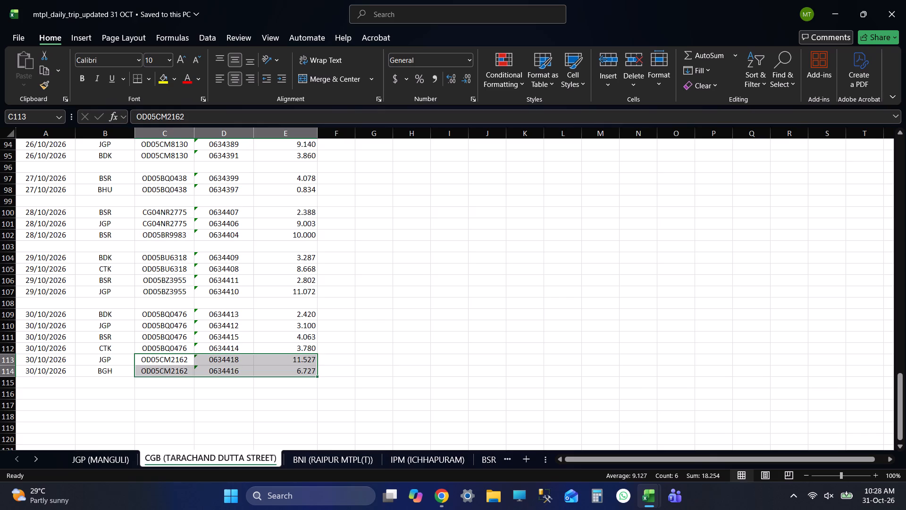
key(alt+Tab)
key(Tab)
key(shift+Tab)
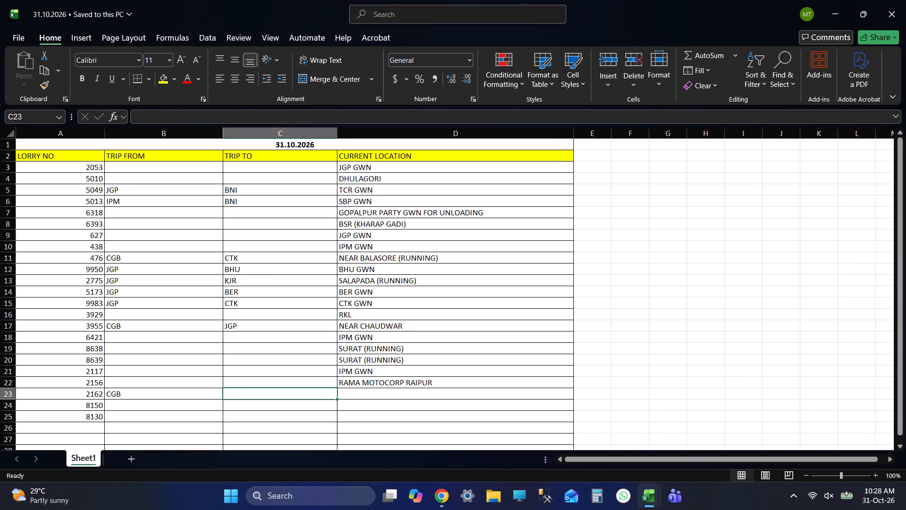
text(JGP)
key(Tab)
key(ctrl+s)
key(ctrl+s)
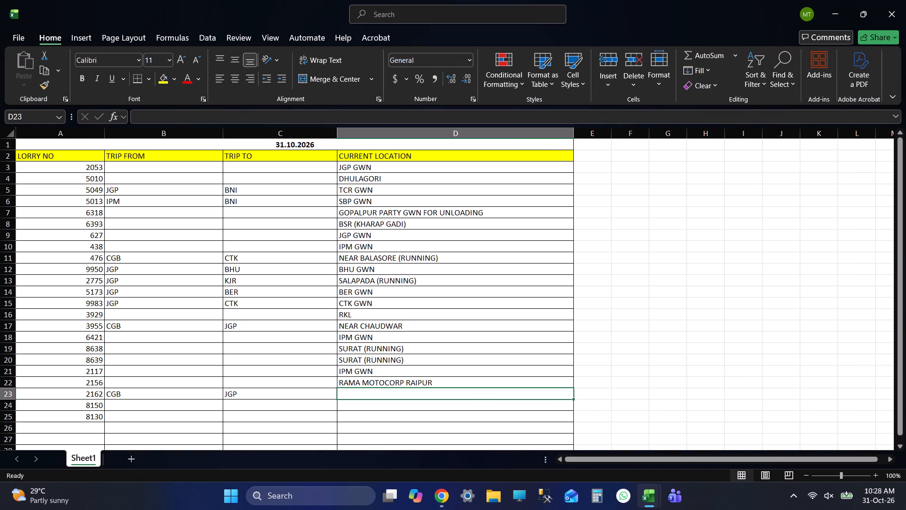
key(ctrl+s)
key(ctrl+s)
key(ctrl+s)
key(ctrl+s)
key(ctrl+s)
key(ctrl+s)
key(ctrl+s)
key(ctrl+s)
Compare lorry 2162's row with its CGB trip entries, and recheck its position on the Wheelseye map.
key(alt+Tab)
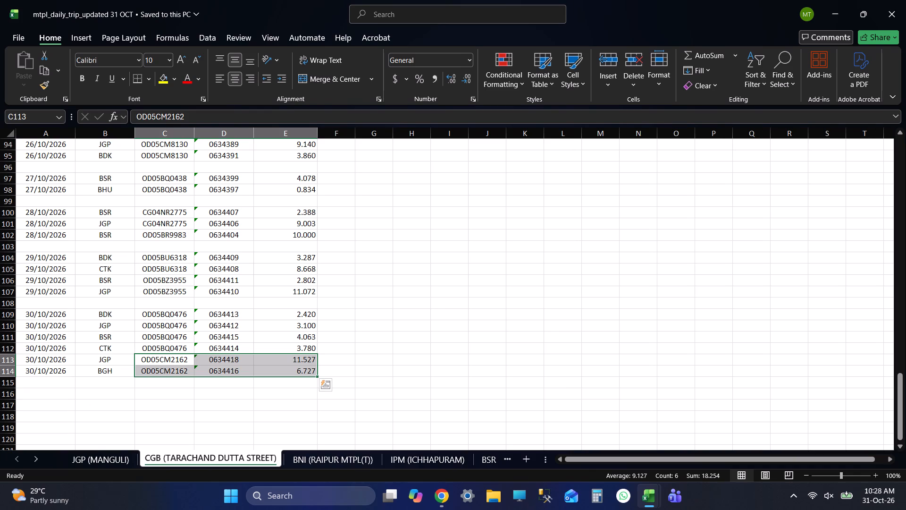
key(alt+Tab)
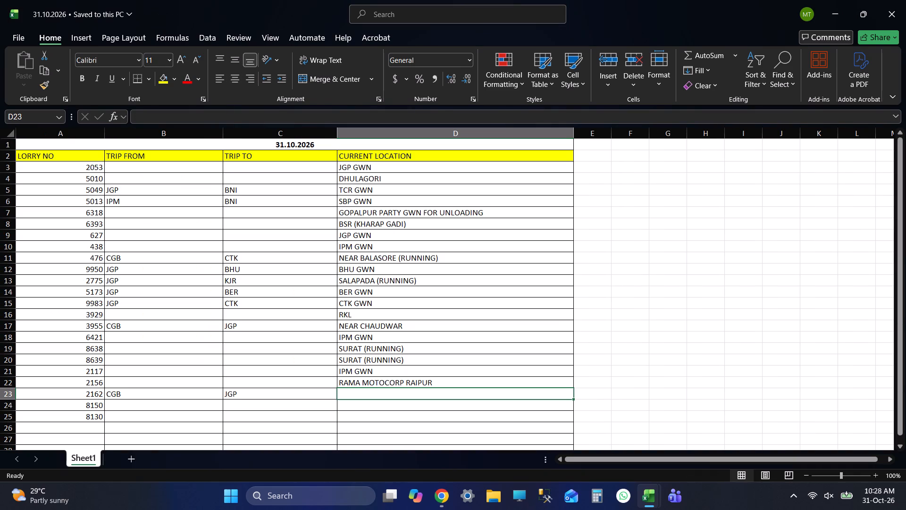
key(alt+Tab)
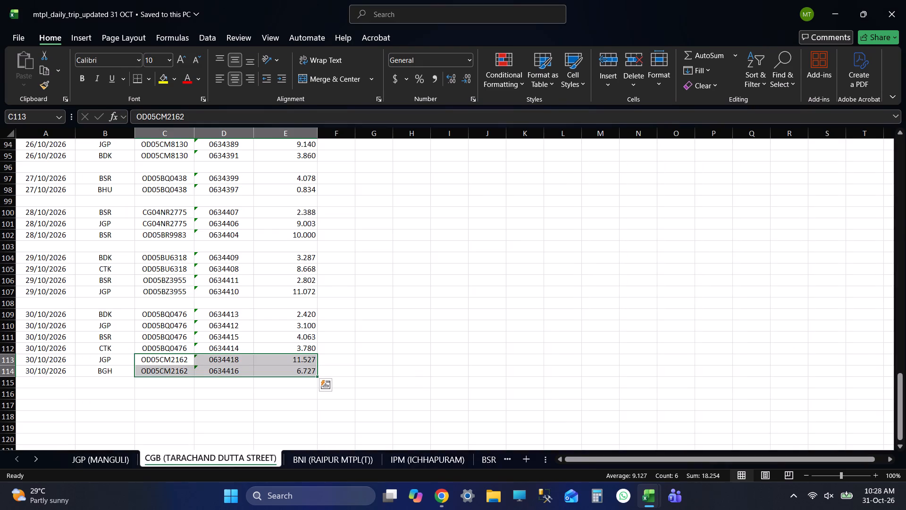
key(alt+Tab)
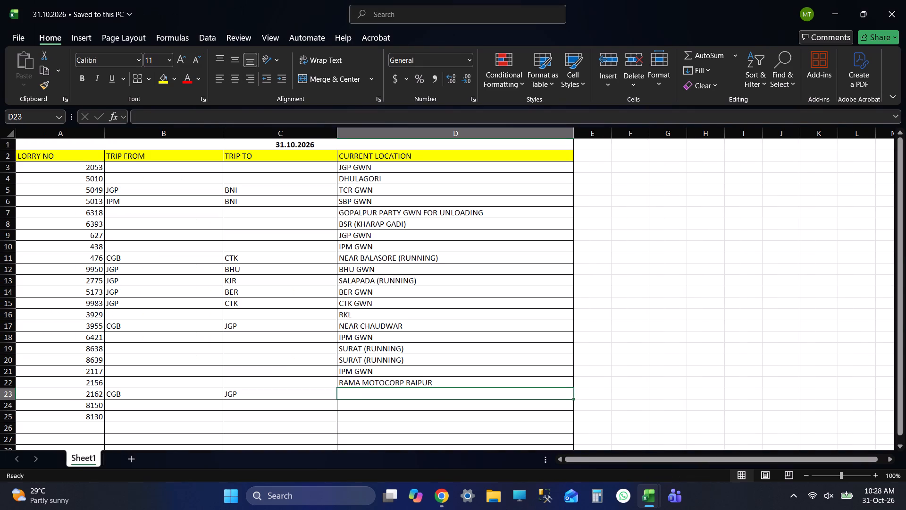
key(ctrl+s)
key(alt+Tab)
key(alt+Tab)
key(alt+Tab)
key(alt+Tab)
key(alt+Tab)
key(alt+Tab)
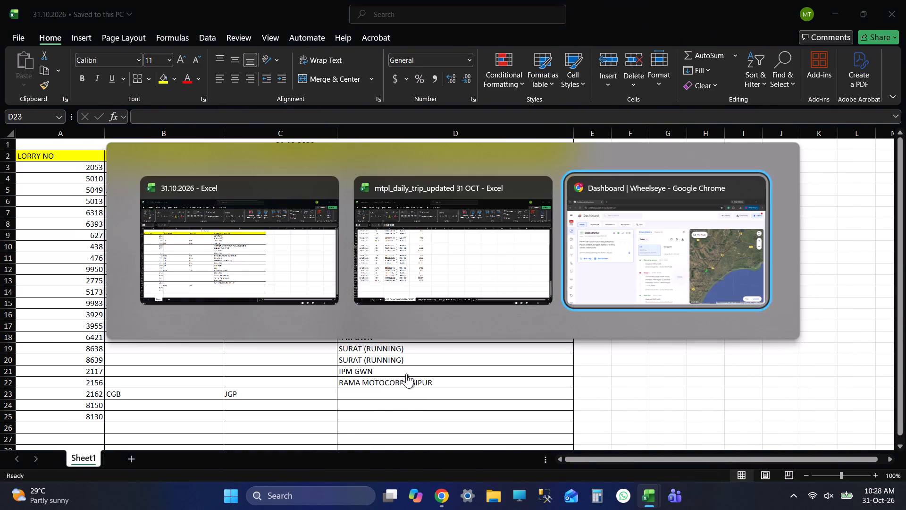
scroll(629, 358, up, 4)
key(alt+Tab)
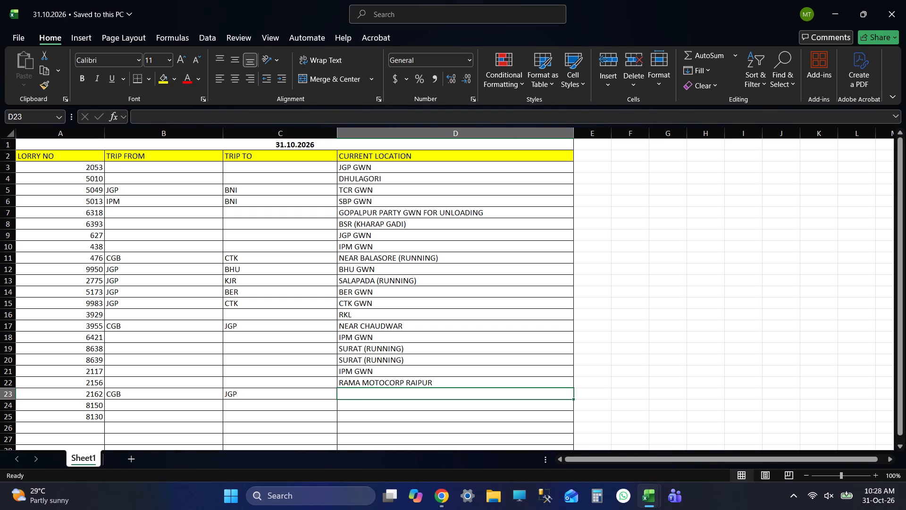
Enter BALASORE (RUNNING) as lorry 2162's CURRENT LOCATION and save.
text(BALASORE)
key(space)
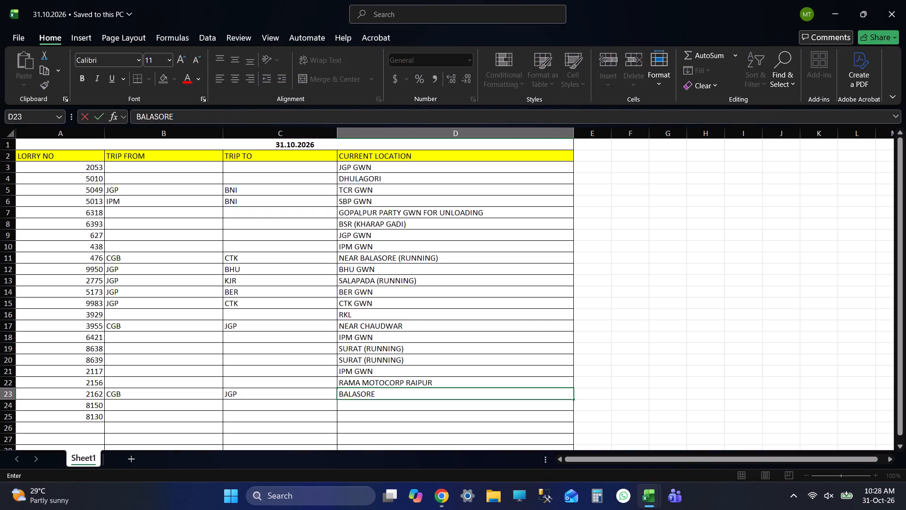
text((RUNNING))
key(Return)
key(ctrl+s)
Copy lorry number 8150, search for it in Wheelseye, and open its vehicle card and stop details.
key(shift+Tab)
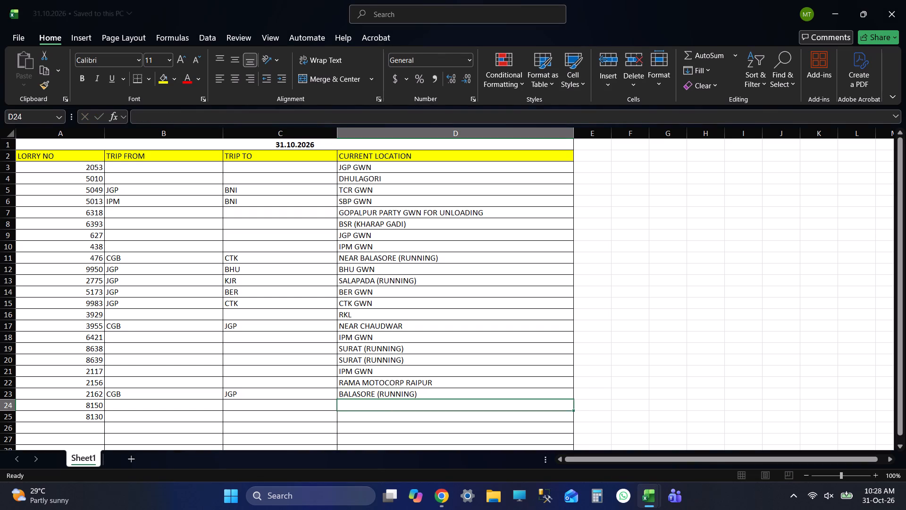
key(shift+Tab)
key(shift+Tab)
key(ctrl+c)
key(alt+Tab)
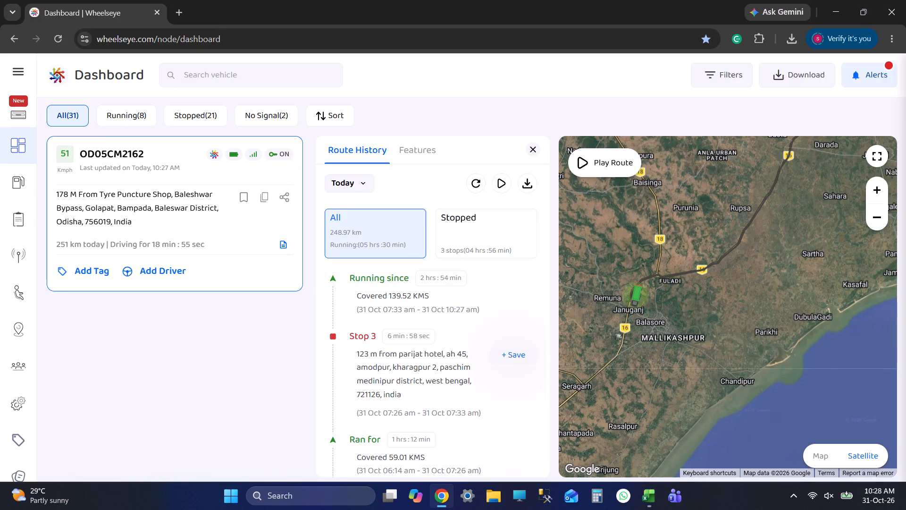
click(230, 84)
key(ctrl+v)
key(Return)
drag(193, 143, 187, 155)
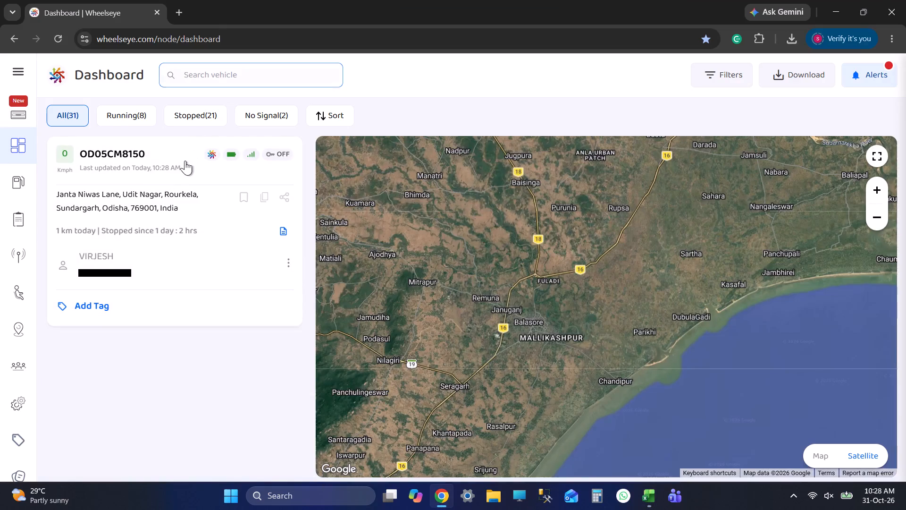
click(458, 287)
Return to the 31.10.2026 sheet, set lorry 8150's CURRENT LOCATION to RKL, and save.
key(alt+Tab)
key(Tab)
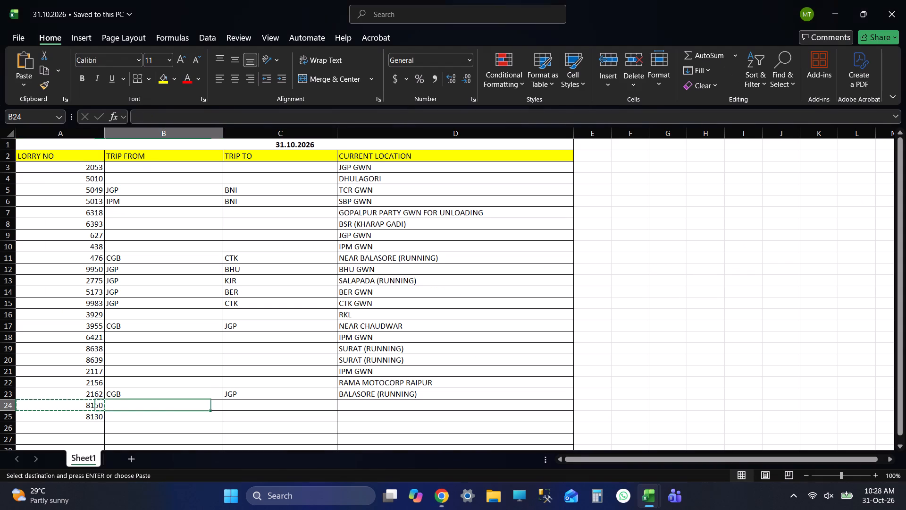
key(Tab)
key(Tab)
key(t)
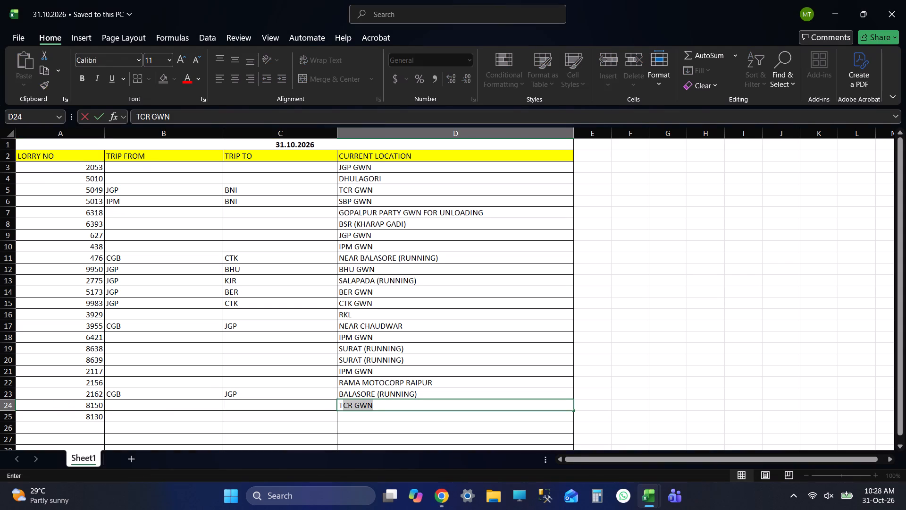
key(BackSpace)
text(RKL)
key(Return)
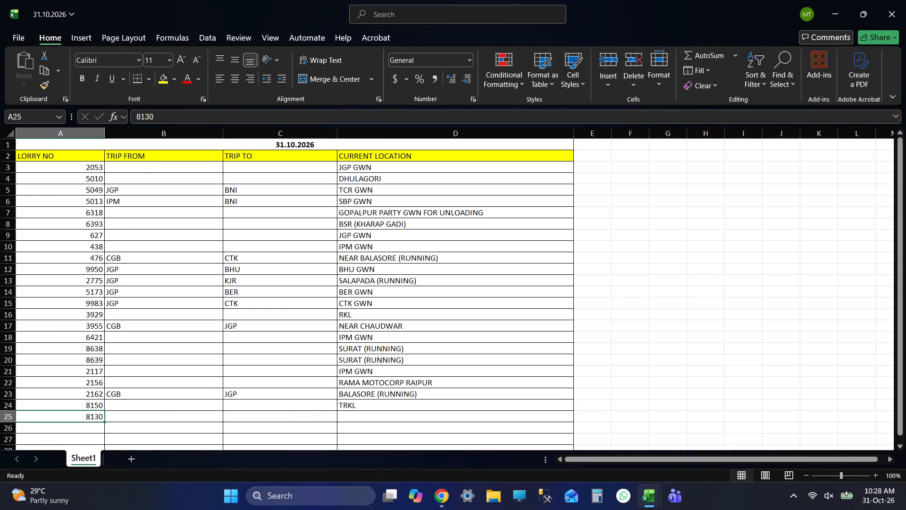
key(Right)
key(Right)
key(Right)
key(Up)
text(RKL)
key(Return)
key(ctrl+s)
key(shift+Tab)
key(shift+Tab)
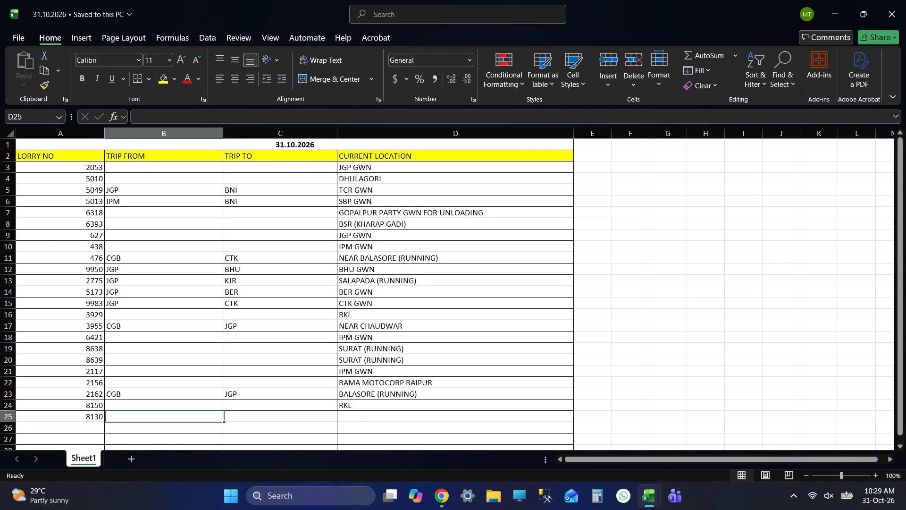
key(shift+Tab)
key(ctrl+c)
key(alt+Tab)
double_click(210, 88)
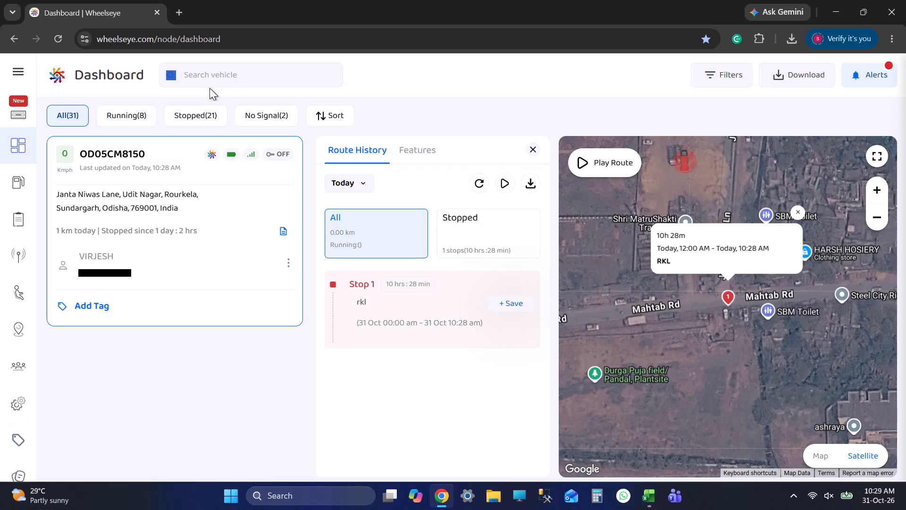
click(208, 84)
key(ctrl+v)
key(Return)
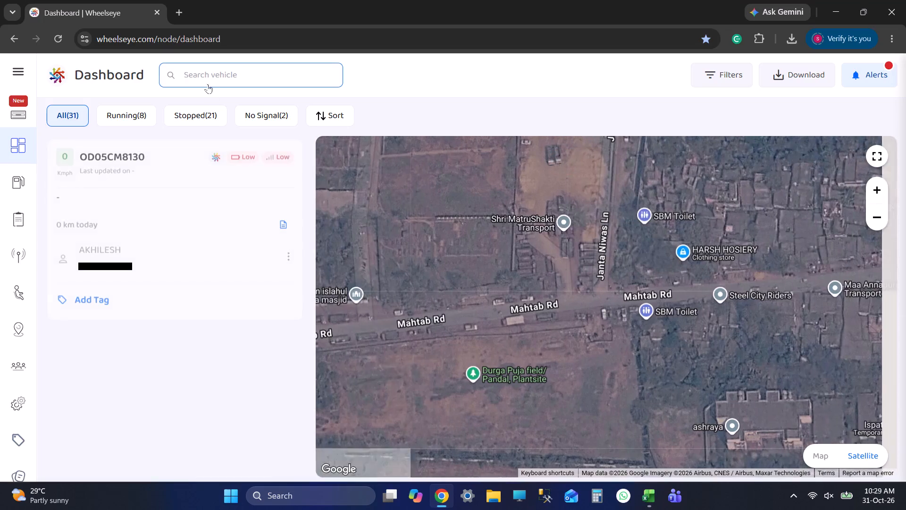
click(64, 291)
Examine lorry 8130's current position and latest stop on the map, along with the places around it.
scroll(590, 297, down, 3)
scroll(587, 280, up, 2)
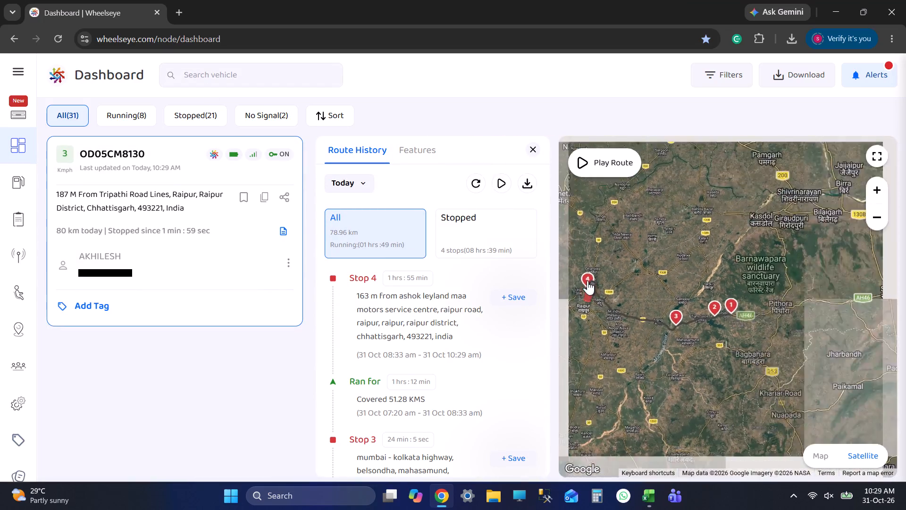
scroll(587, 280, up, 9)
drag(616, 296, 696, 303)
scroll(627, 308, up, 5)
scroll(713, 336, down, 1)
scroll(713, 336, up, 8)
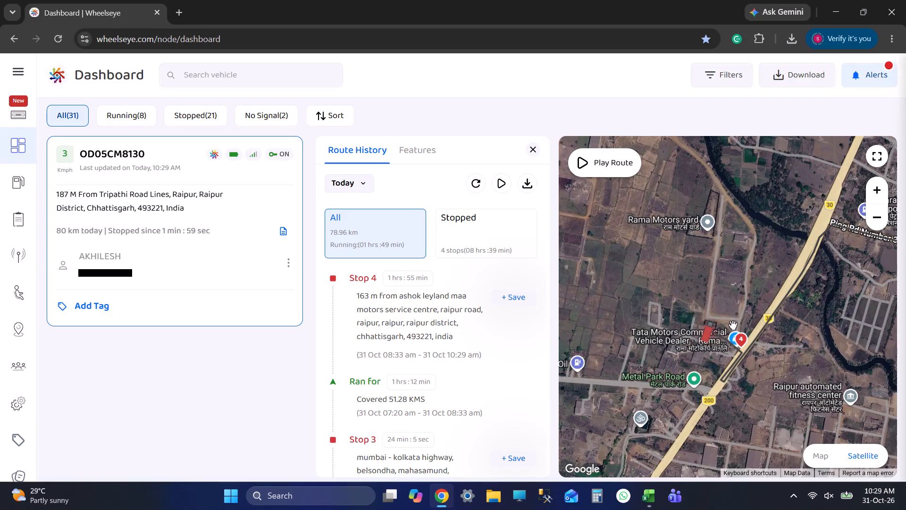
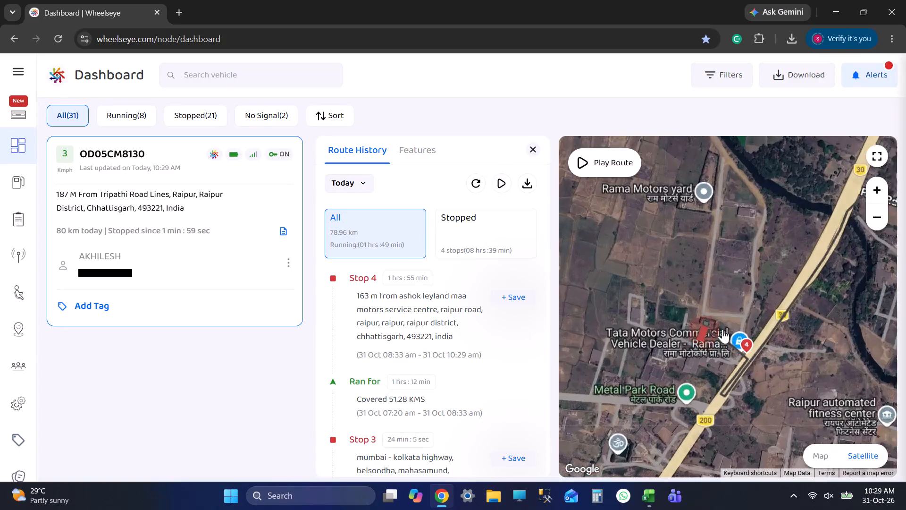
Examine the buildings, roads and businesses around lorry 8130's current position on the satellite map.
scroll(722, 329, up, 1)
scroll(722, 329, down, 5)
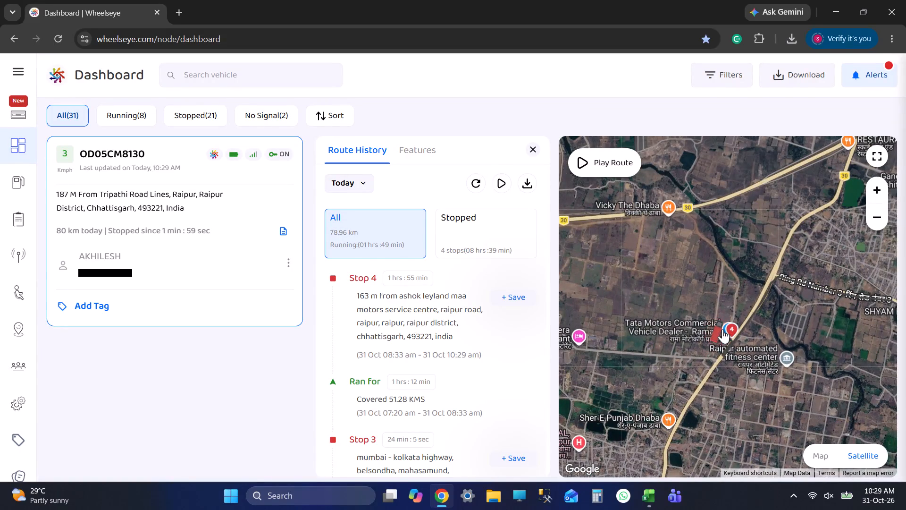
scroll(722, 329, up, 5)
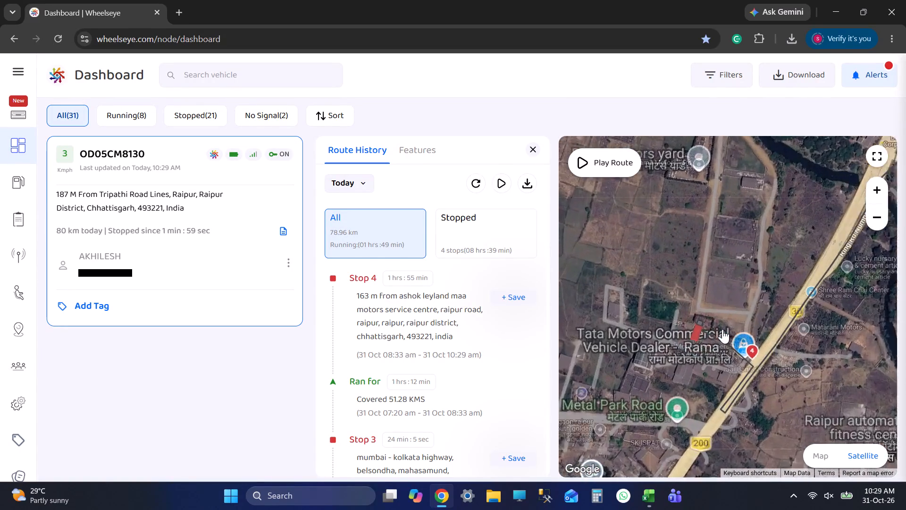
scroll(716, 329, up, 3)
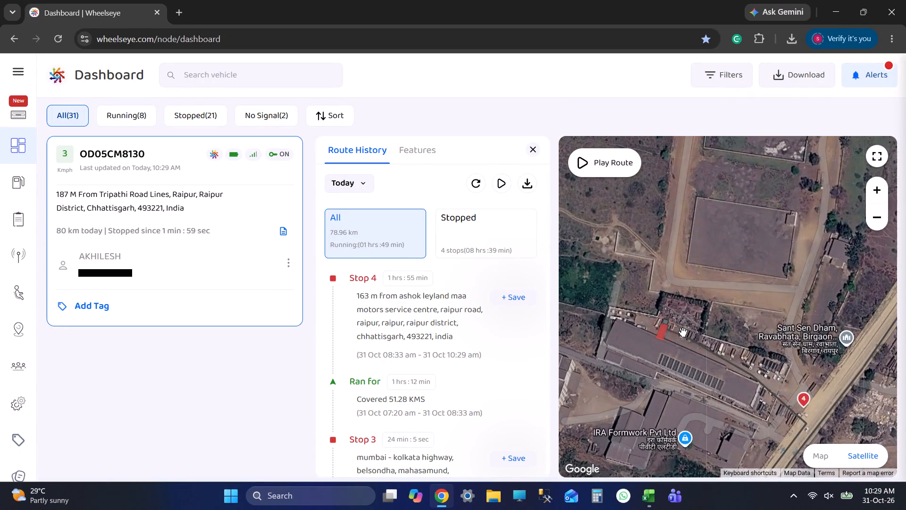
scroll(683, 332, down, 5)
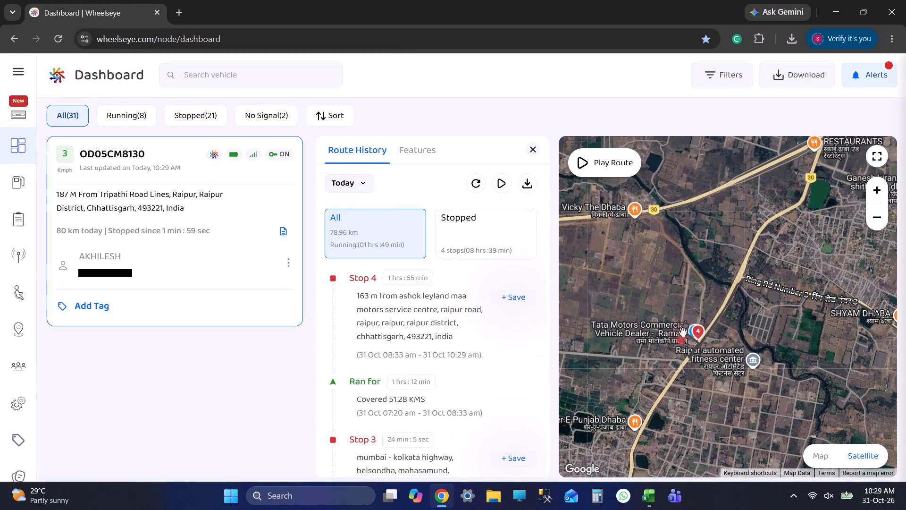
Open lorry 8130's Stop 4 details and examine where the stop and lorry lie relative to nearby businesses and roads.
click(398, 299)
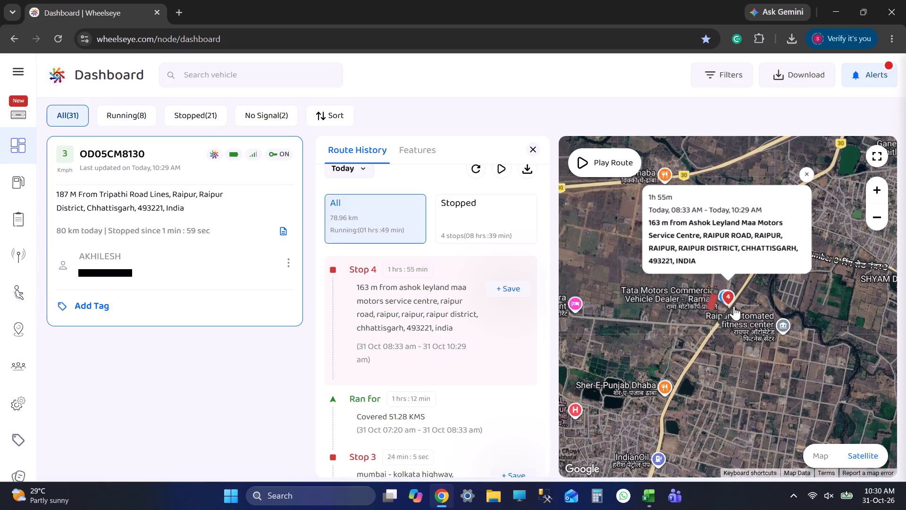
click(426, 298)
click(426, 298)
scroll(721, 348, up, 2)
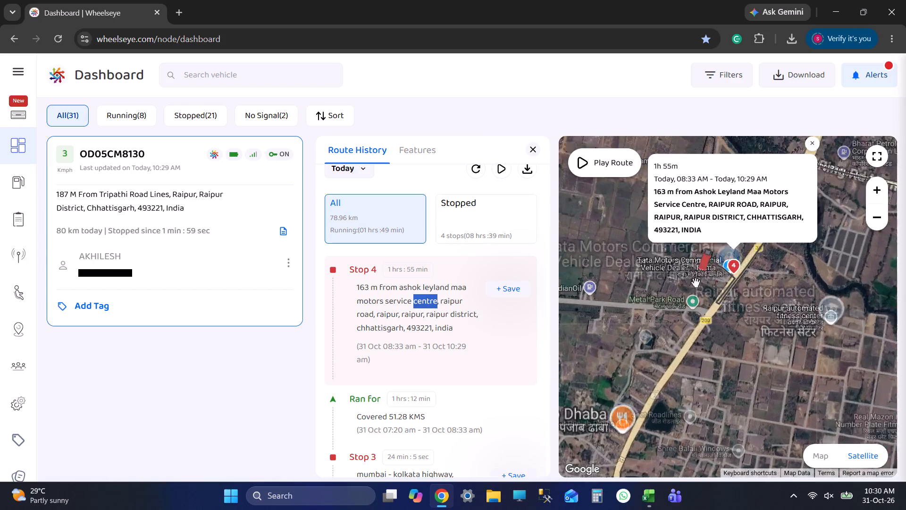
scroll(681, 264, up, 1)
drag(695, 250, 655, 323)
click(829, 213)
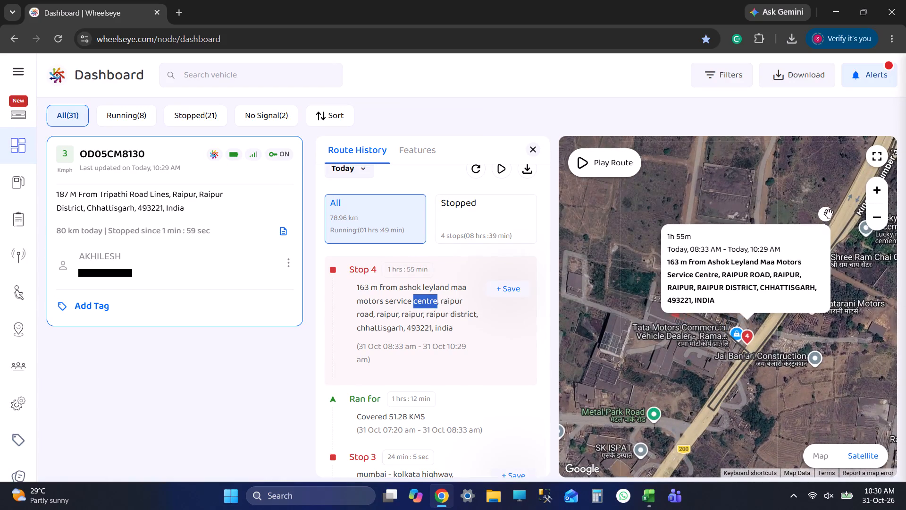
scroll(723, 294, up, 2)
scroll(710, 294, down, 3)
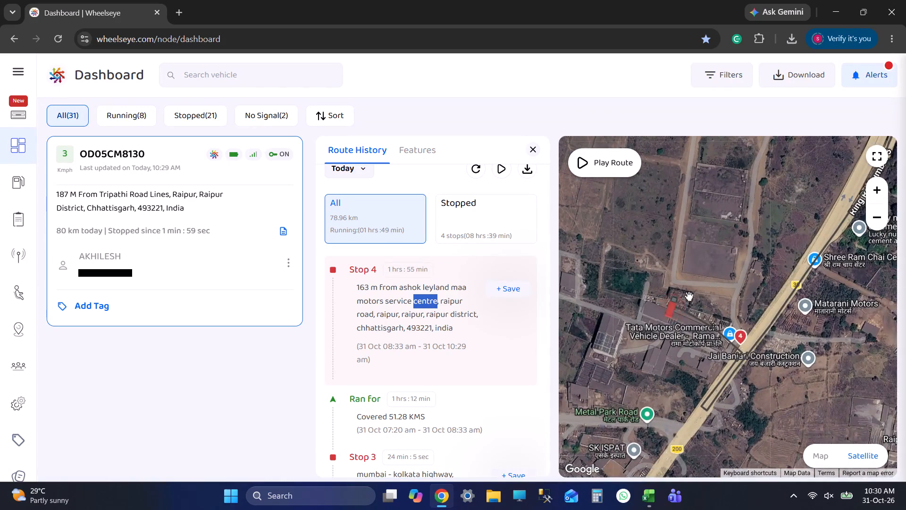
scroll(689, 296, down, 1)
scroll(688, 282, up, 2)
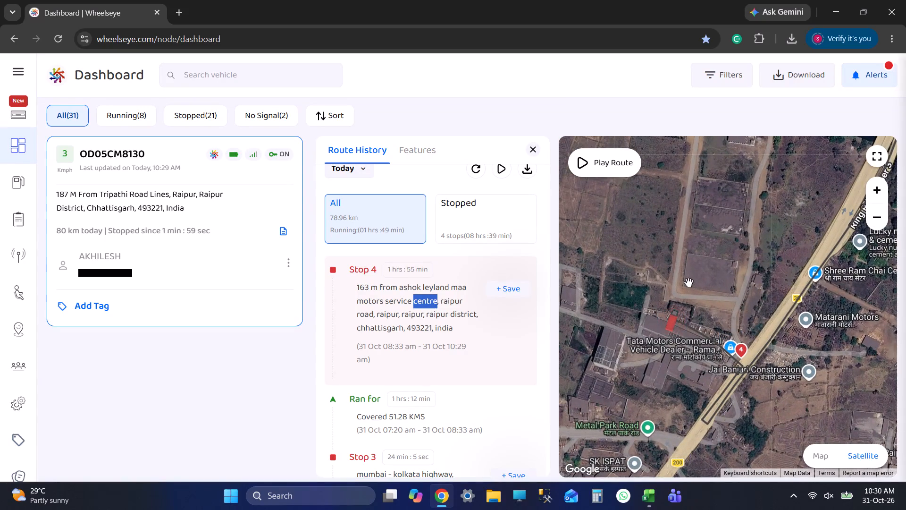
scroll(690, 285, up, 1)
scroll(690, 285, down, 5)
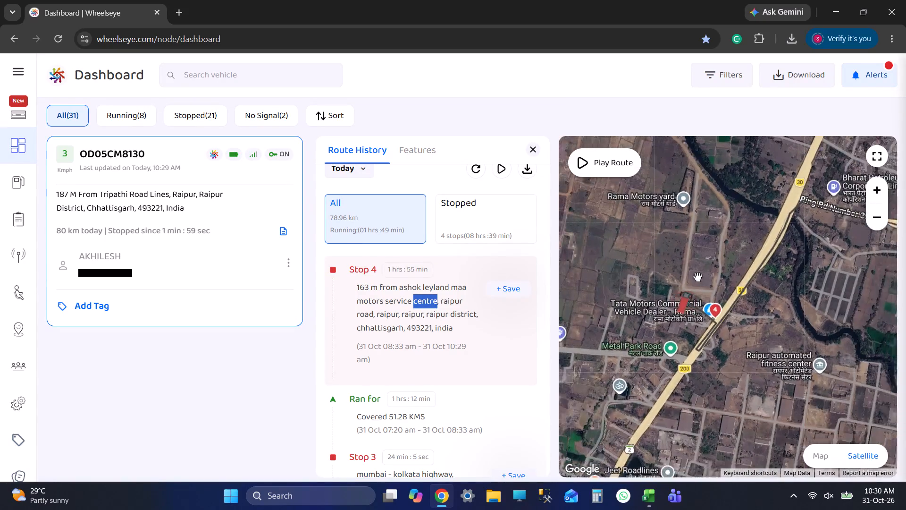
scroll(696, 272, up, 2)
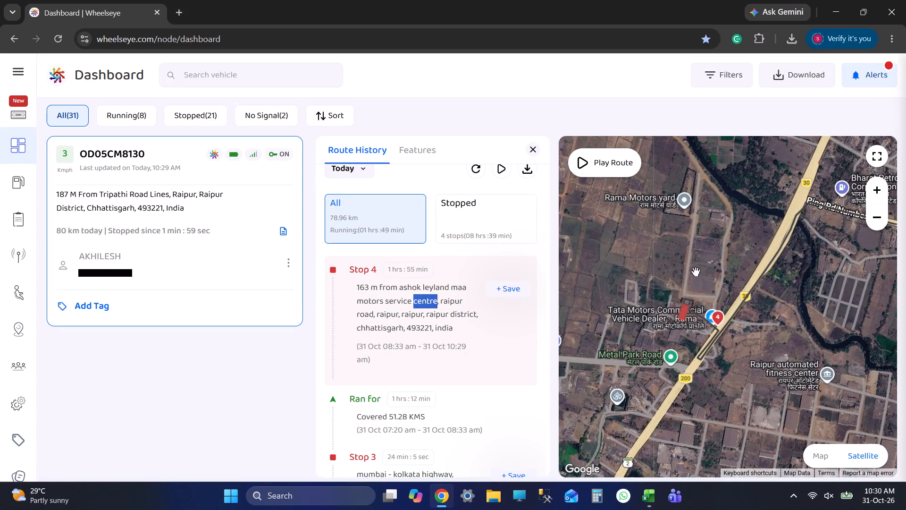
scroll(696, 272, down, 1)
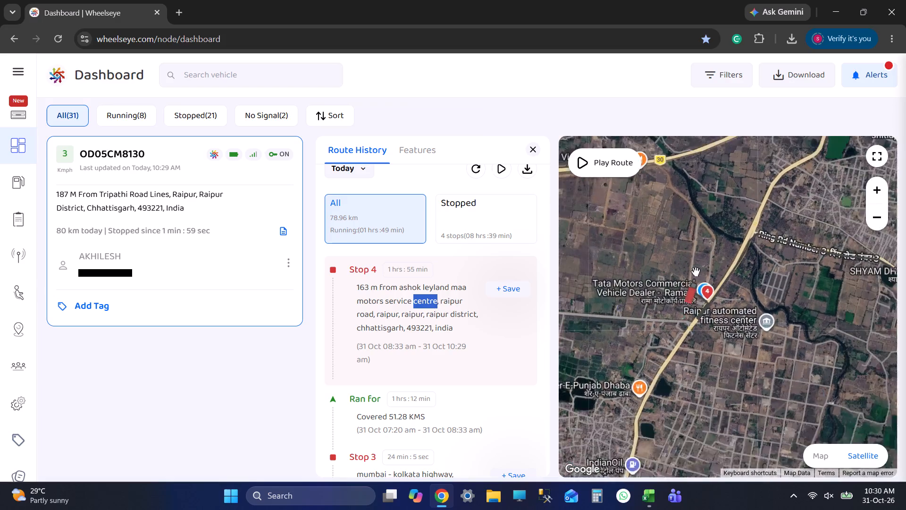
scroll(696, 272, up, 5)
scroll(696, 272, down, 3)
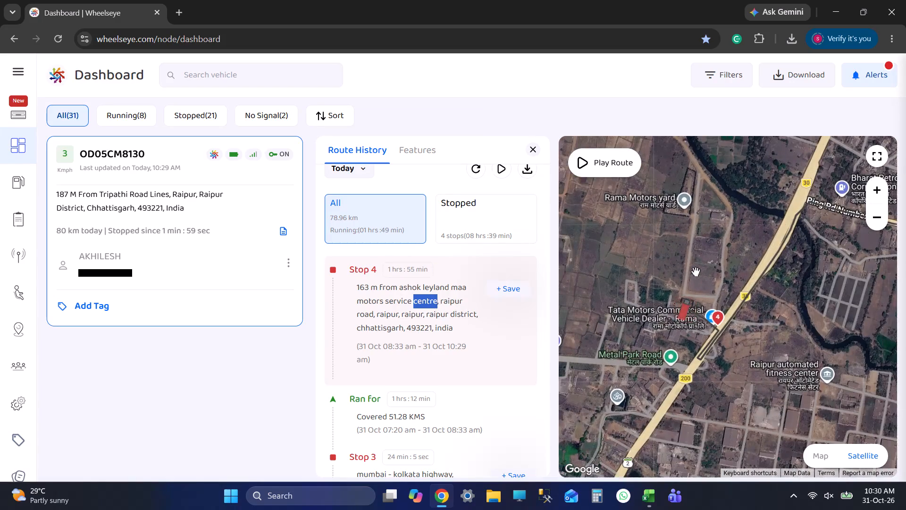
scroll(696, 272, up, 1)
scroll(696, 272, down, 3)
scroll(739, 254, down, 3)
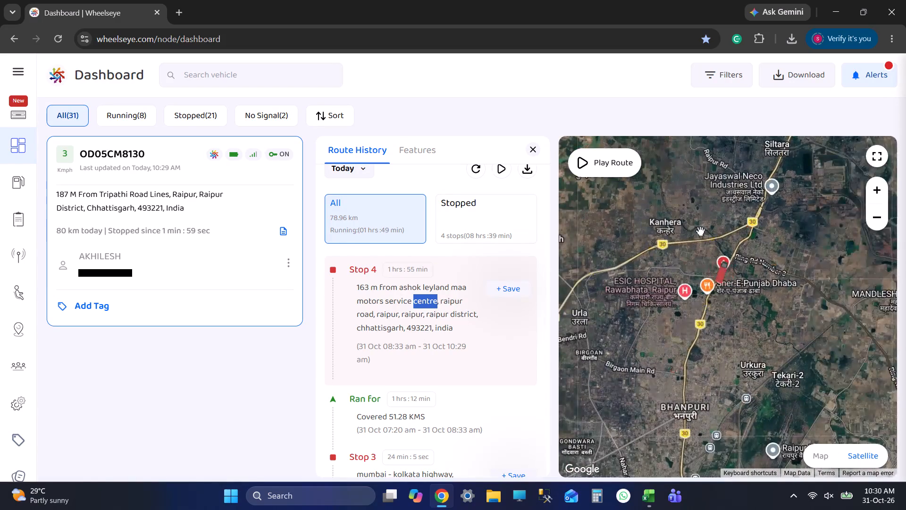
Return to the 31.10.2026 Excel sheet, save it, and copy lorry 2156's CURRENT LOCATION, RAMA MOTOCORP RAIPUR, into lorry 8130's row.
key(alt+Tab)
key(ctrl+s)
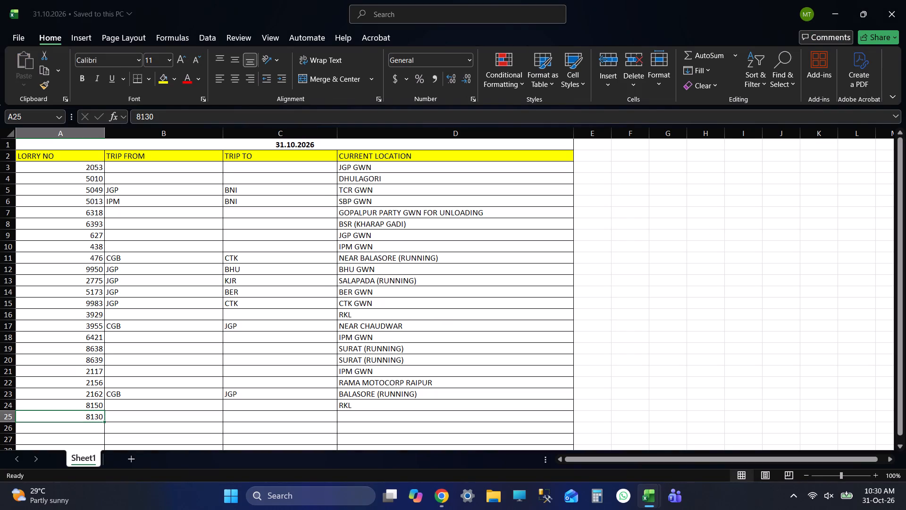
key(ctrl+s)
key(ctrl+s)
key(ctrl+s)
key(Tab)
key(Tab)
key(Tab)
click(370, 382)
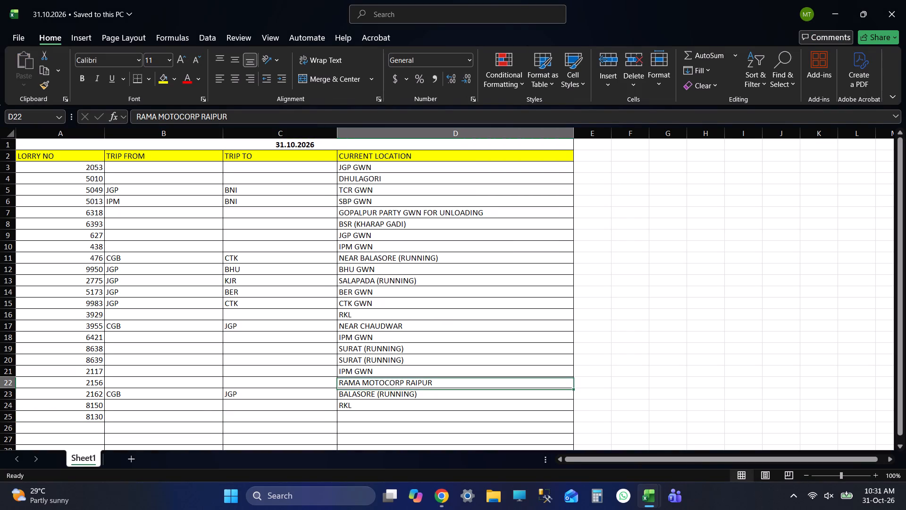
key(ctrl+c)
click(87, 415)
key(Tab)
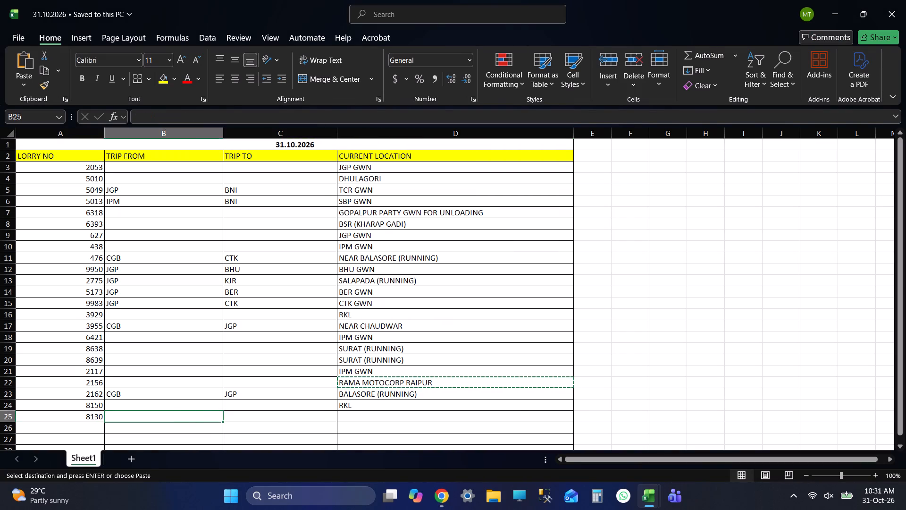
key(Tab)
key(Tab)
key(Tab)
key(shift+Tab)
key(ctrl+v)
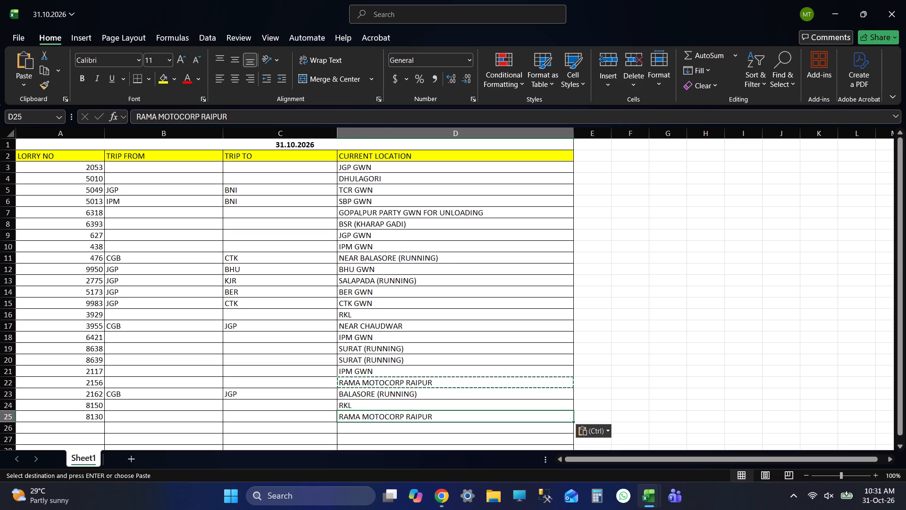
Save the 31.10.2026 workbook with lorry 8130's updated CURRENT LOCATION.
click(571, 332)
key(ctrl+s)
key(ctrl+s)
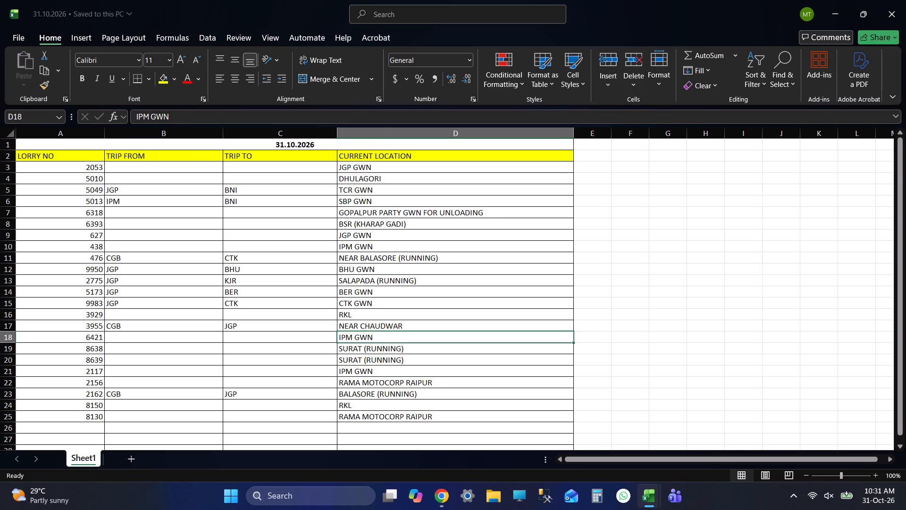
key(ctrl+s)
key(ctrl+s)
key(ctrl+s)
key(ctrl+s)
key(ctrl+s)
key(ctrl+s)
key(ctrl+s)
key(ctrl+s)
key(ctrl+s)
key(ctrl+s)
key(ctrl+s)
click(724, 283)
key(ctrl+s)
key(ctrl+s)
key(ctrl+s)
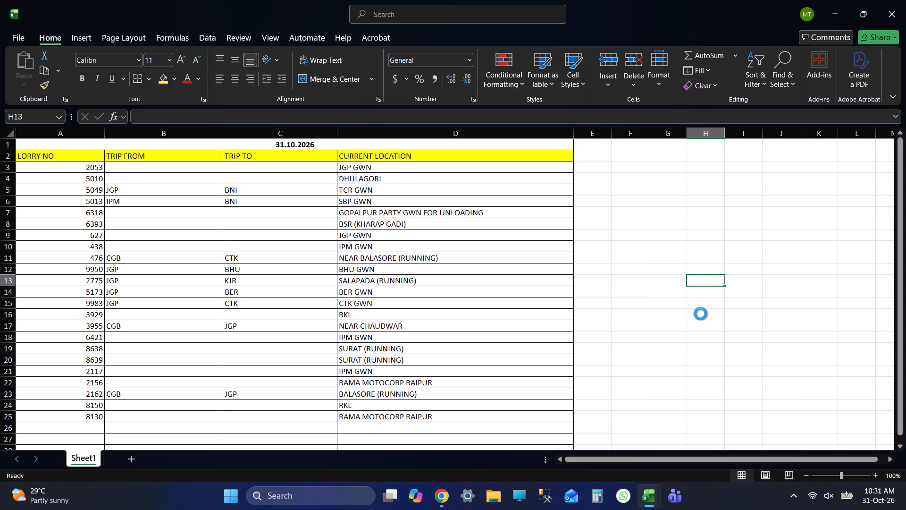
Copy the whole lorry location table, from the 31.10.2026 title through lorry 8130's row, and switch to the browser.
drag(258, 141, 308, 416)
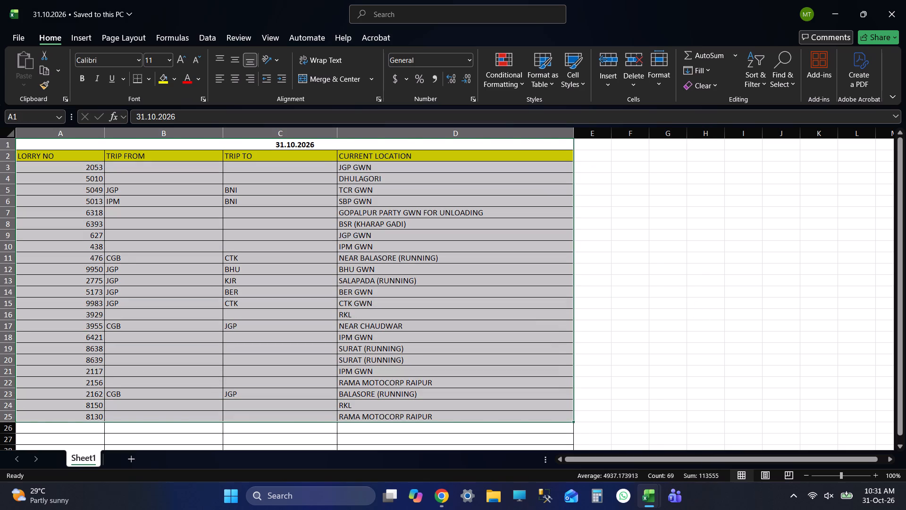
key(ctrl+c)
key(ctrl+c)
key(ctrl+c)
key(alt+Tab)
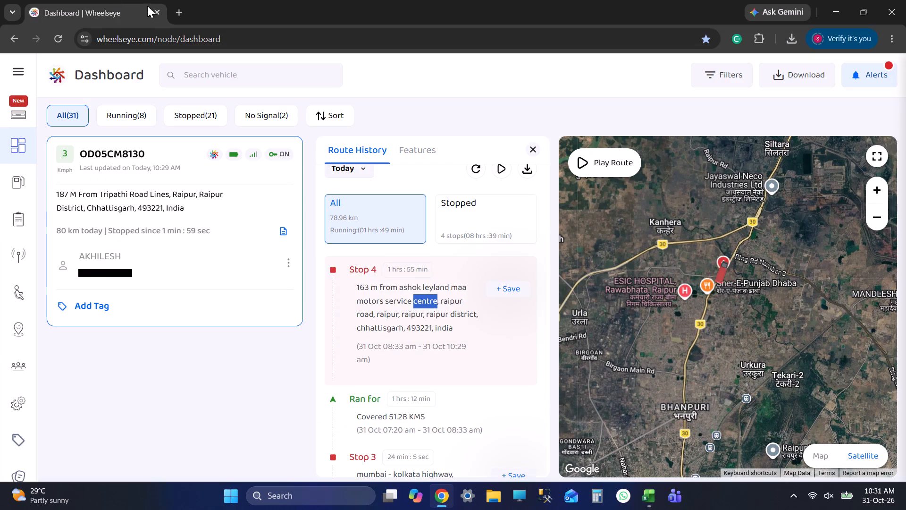
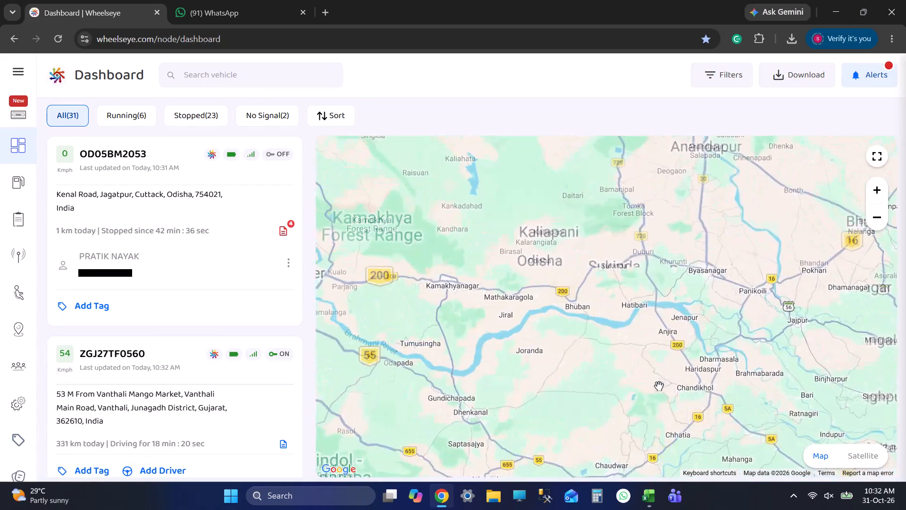
Examine the lorry markers on the fleet map around Chandikhol and up toward Anandapur, identifying the red lorry near Chandikhol.
drag(681, 374, 610, 334)
scroll(639, 346, up, 4)
scroll(618, 358, down, 4)
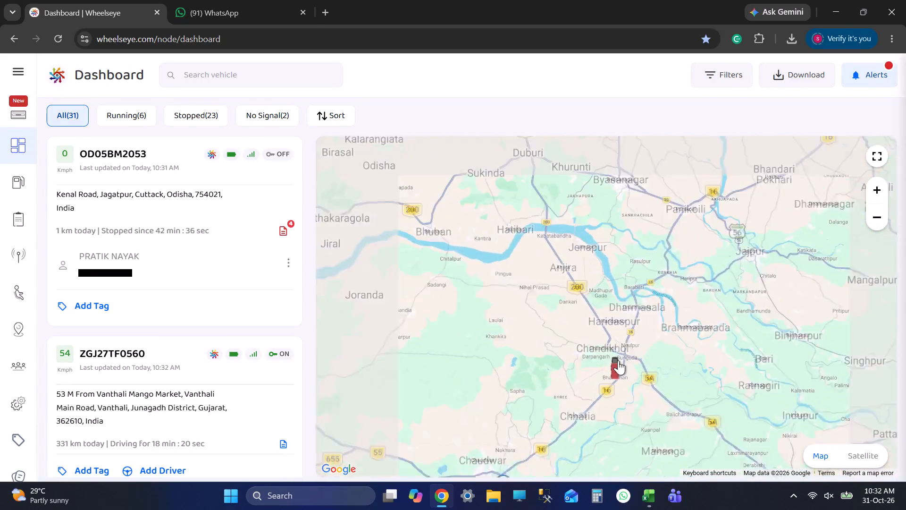
scroll(632, 364, down, 3)
scroll(609, 380, up, 6)
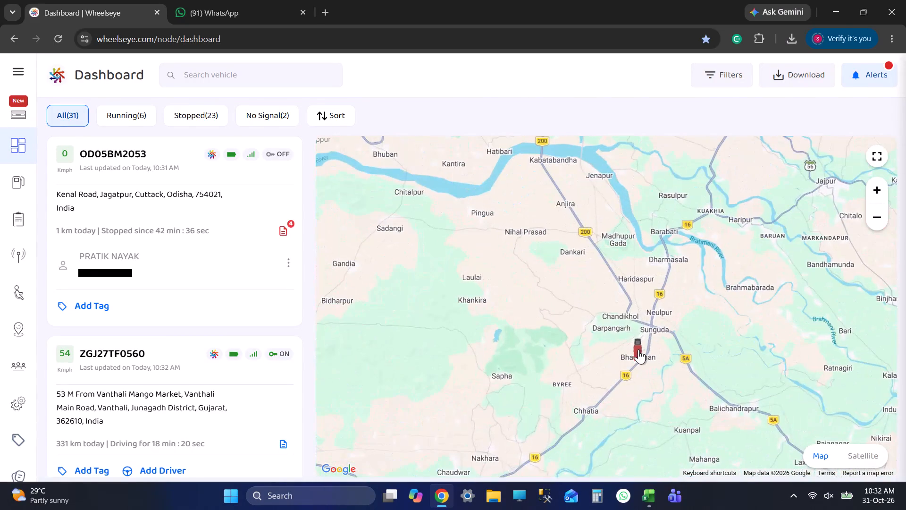
click(638, 349)
drag(757, 310, 672, 355)
scroll(669, 346, up, 1)
scroll(669, 346, down, 3)
drag(693, 308, 659, 382)
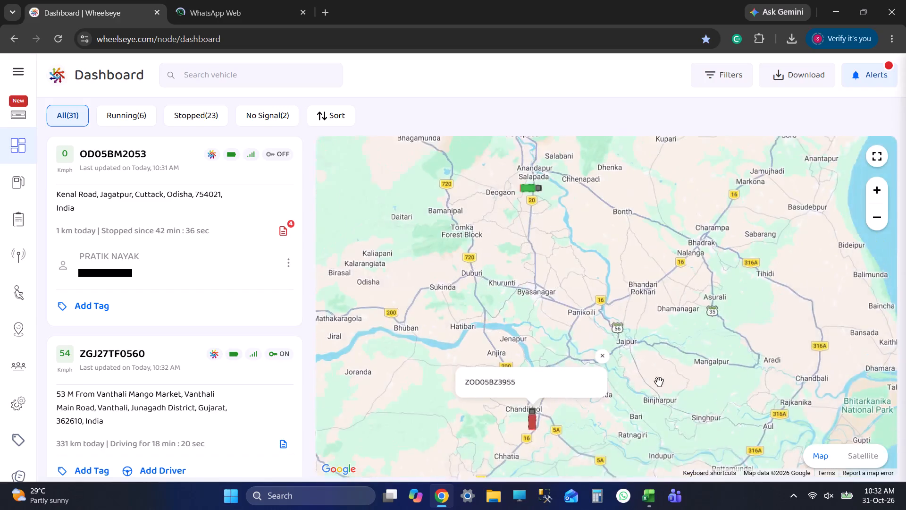
Examine the fleet map from Anandapur to Balasore and identify the green-marked lorry on highway 16 near Januganj.
drag(659, 382, 660, 381)
scroll(487, 308, up, 2)
scroll(475, 310, down, 3)
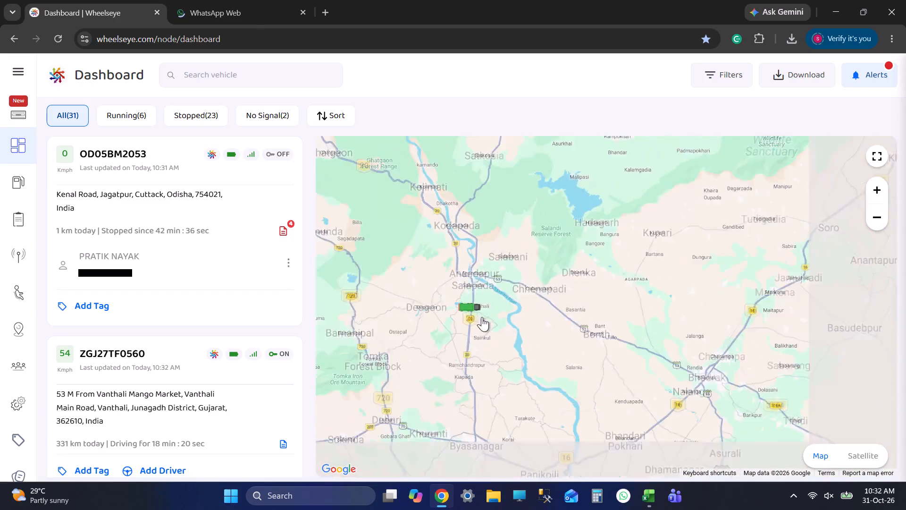
scroll(462, 305, up, 7)
scroll(484, 302, down, 5)
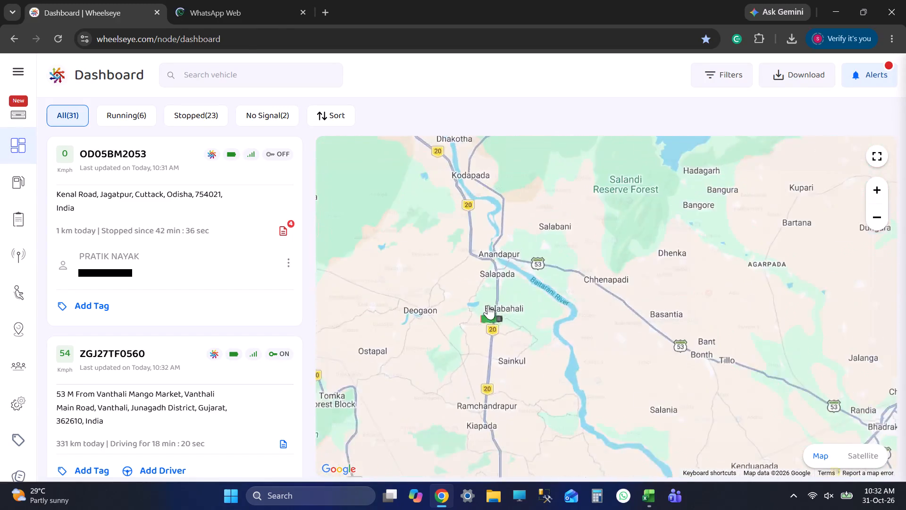
scroll(488, 305, down, 2)
drag(648, 321, 615, 356)
scroll(643, 327, down, 3)
drag(680, 289, 656, 316)
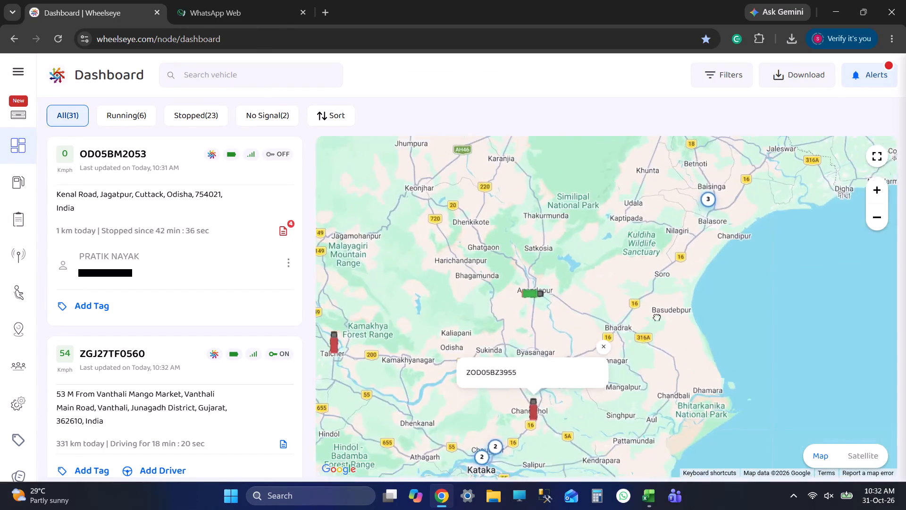
drag(656, 316, 621, 344)
scroll(630, 288, up, 9)
scroll(562, 376, up, 4)
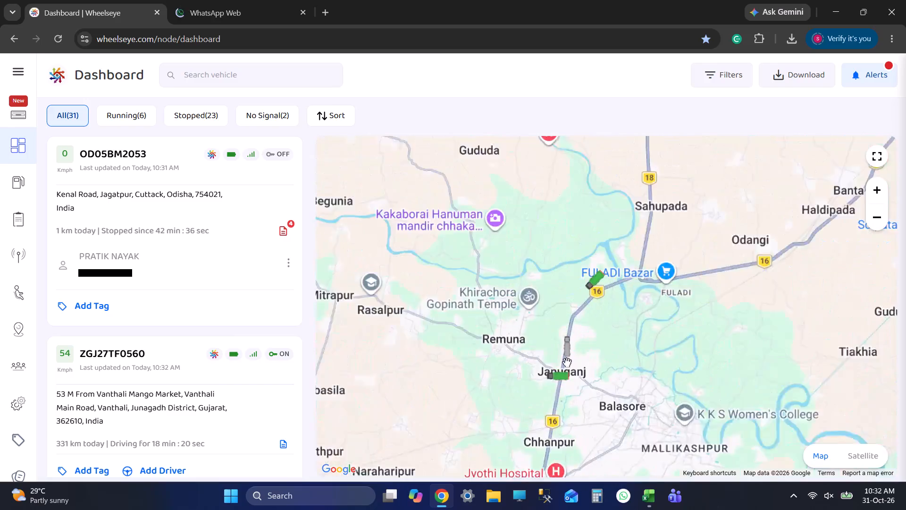
scroll(567, 359, up, 3)
drag(565, 396, 584, 376)
click(573, 394)
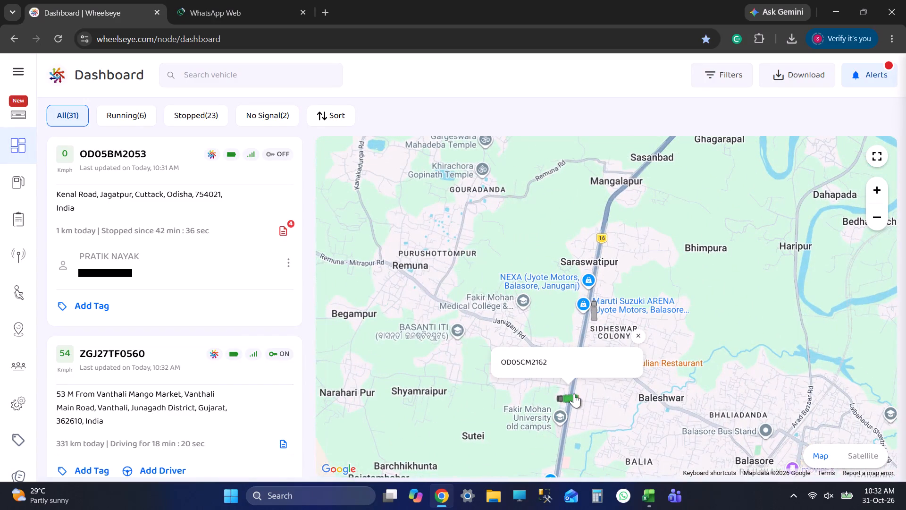
drag(676, 301, 648, 350)
key(alt+Tab)
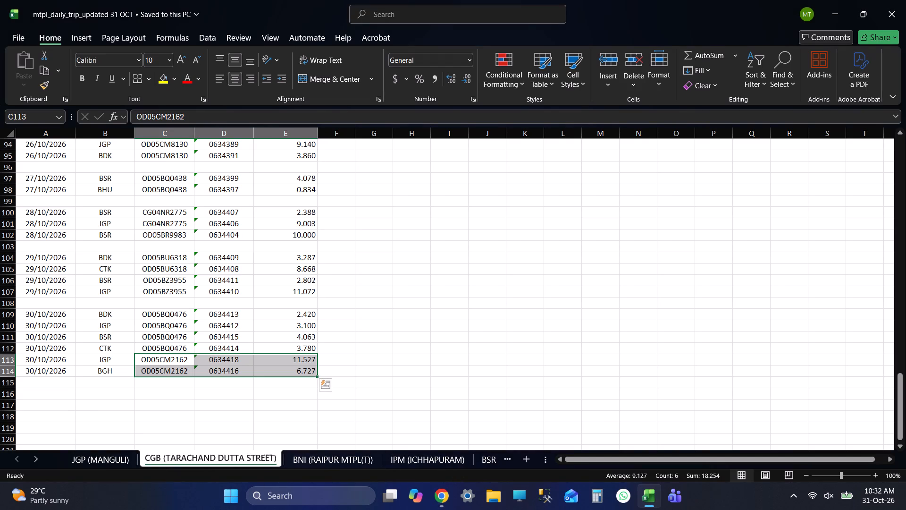
key(alt+Tab)
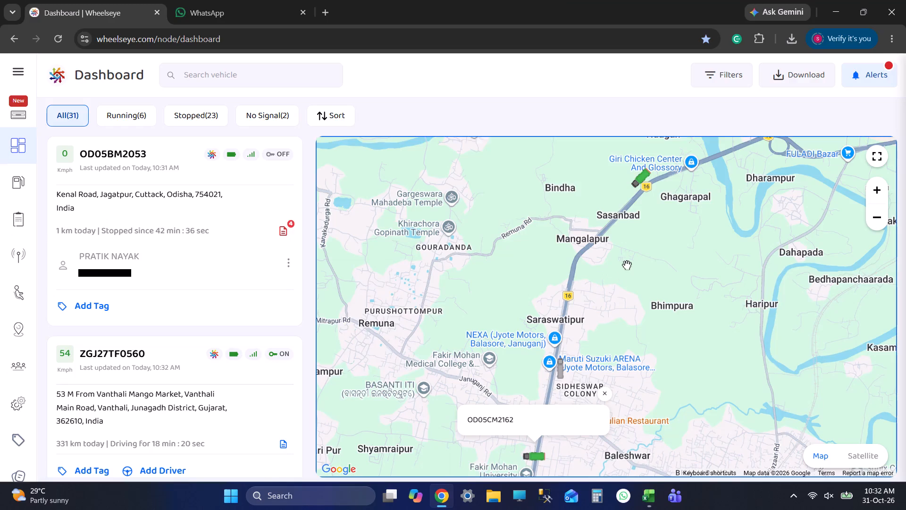
drag(589, 447, 571, 353)
key(alt+Tab)
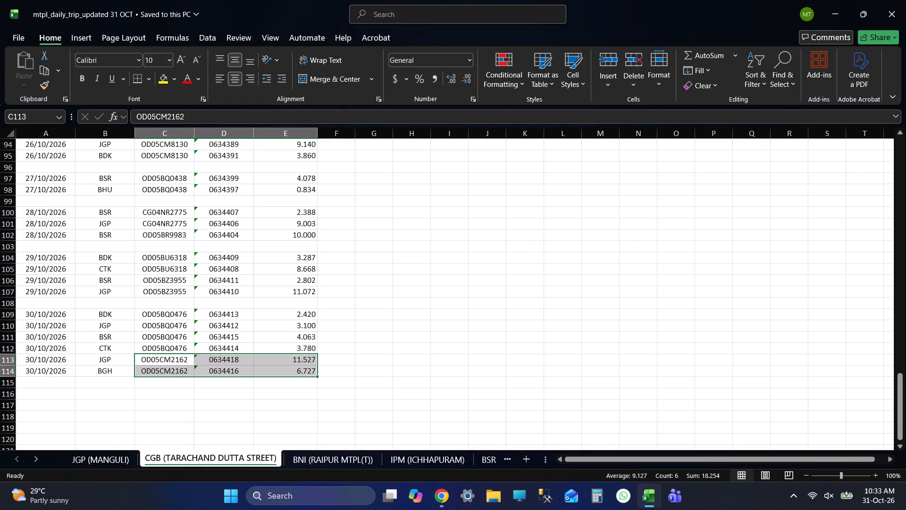
key(alt+Tab)
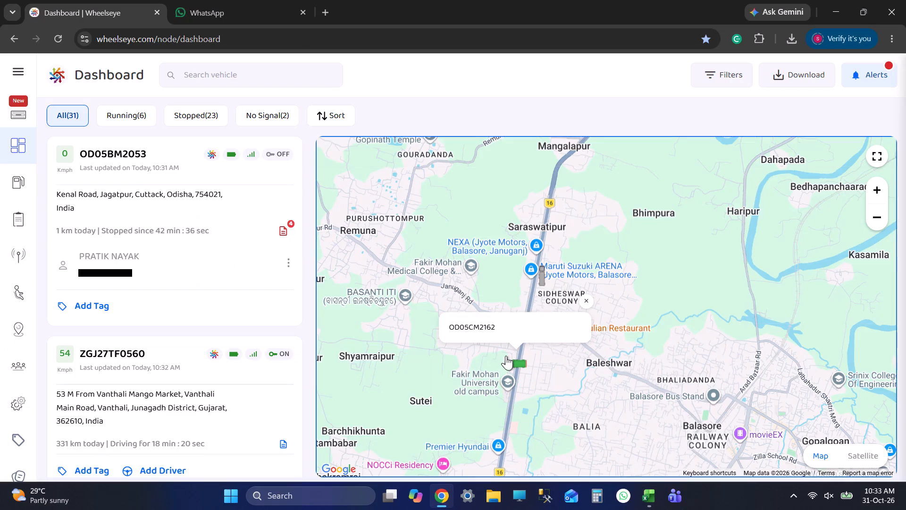
click(504, 357)
click(514, 366)
click(592, 302)
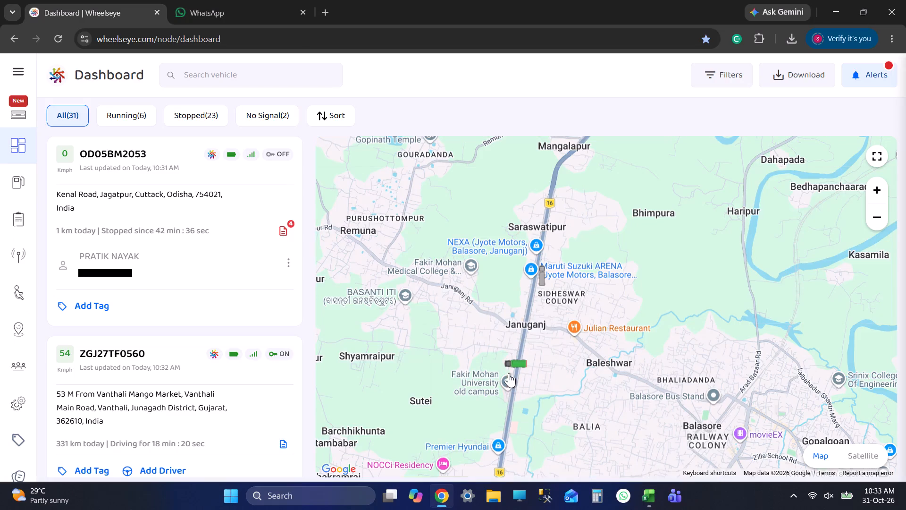
click(508, 363)
key(alt+Tab)
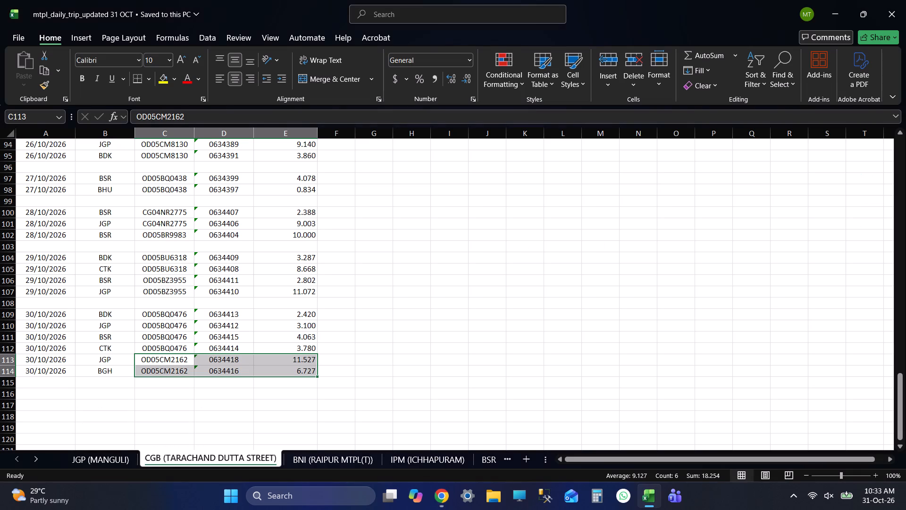
key(alt+Tab)
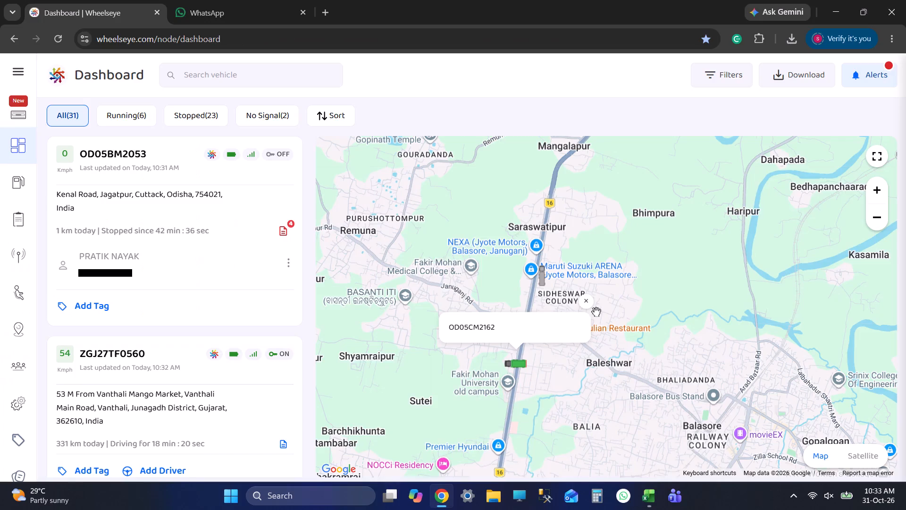
key(alt+Tab)
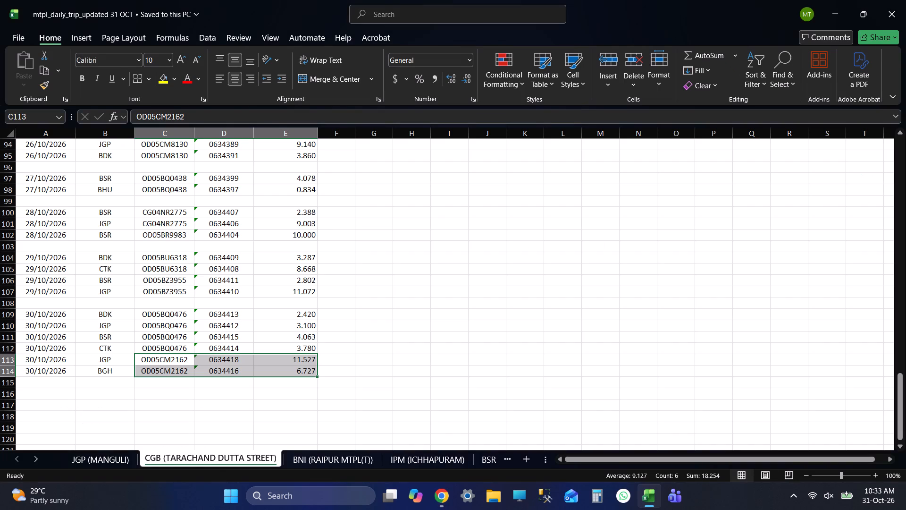
key(alt+Tab)
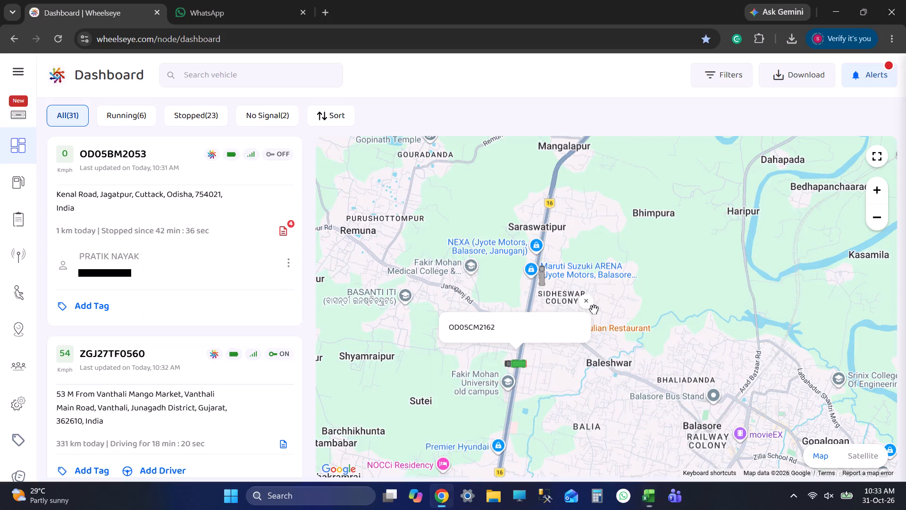
Identify the green-marked lorry on highway 16 near Ghagarapal and check its 30/10/2026 trip entries in the CGB (TARACHAND DUTTA STREET) sheet.
drag(628, 247, 627, 308)
drag(597, 208, 582, 304)
click(601, 253)
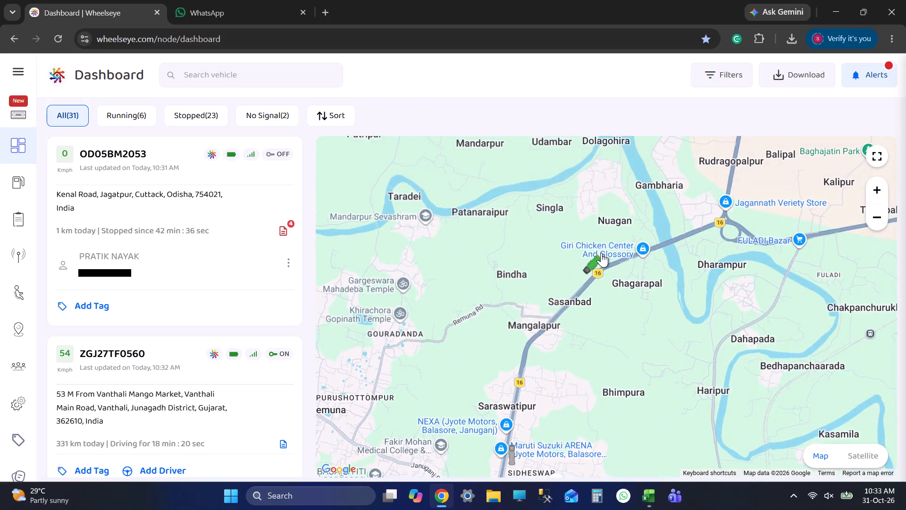
click(595, 259)
click(593, 297)
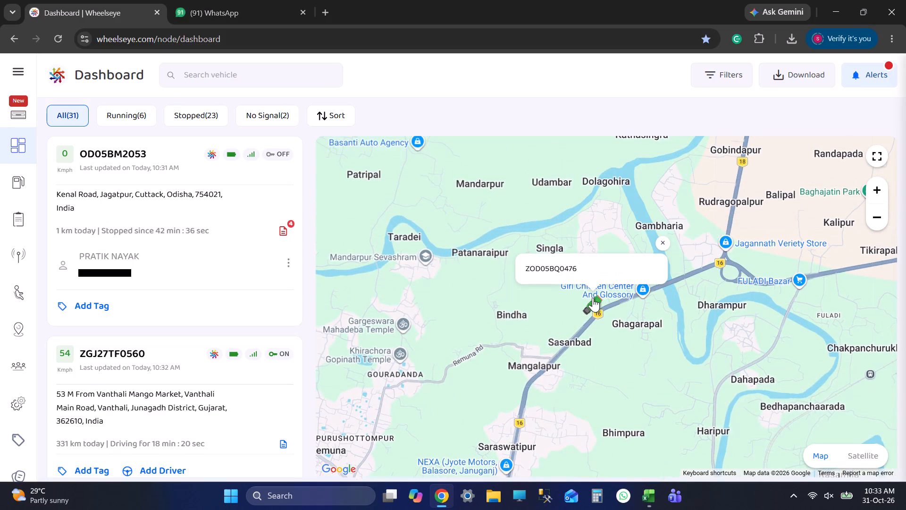
key(alt+Tab)
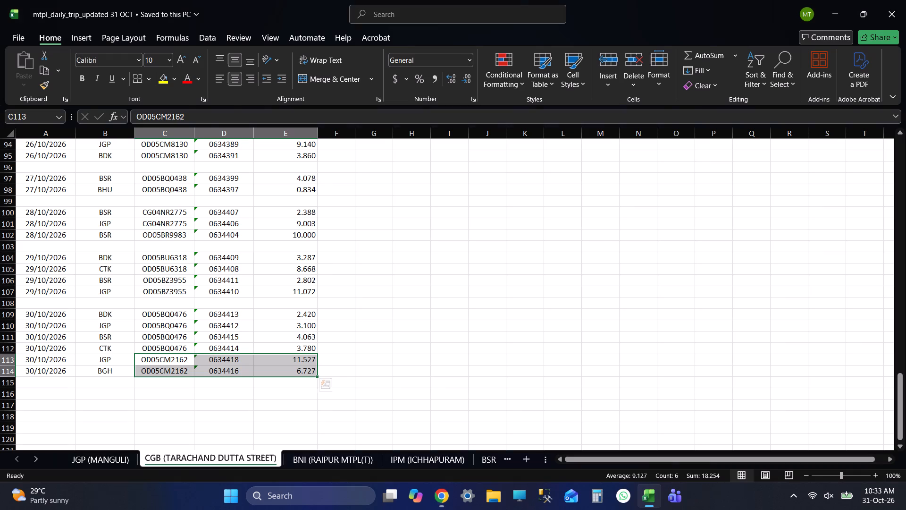
click(175, 316)
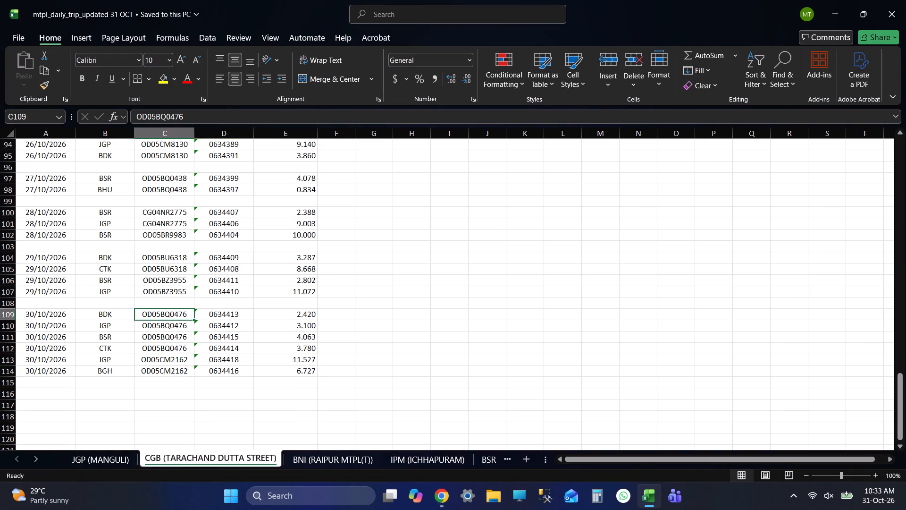
key(alt+Tab)
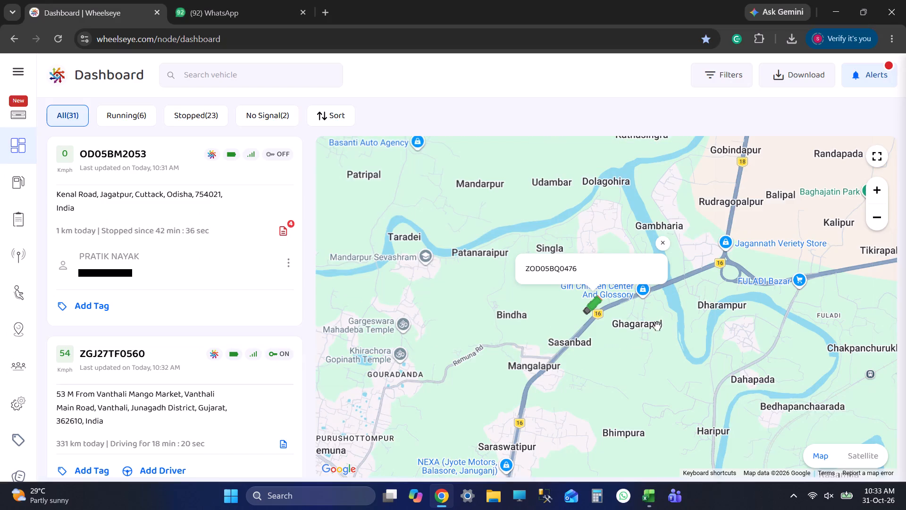
click(664, 241)
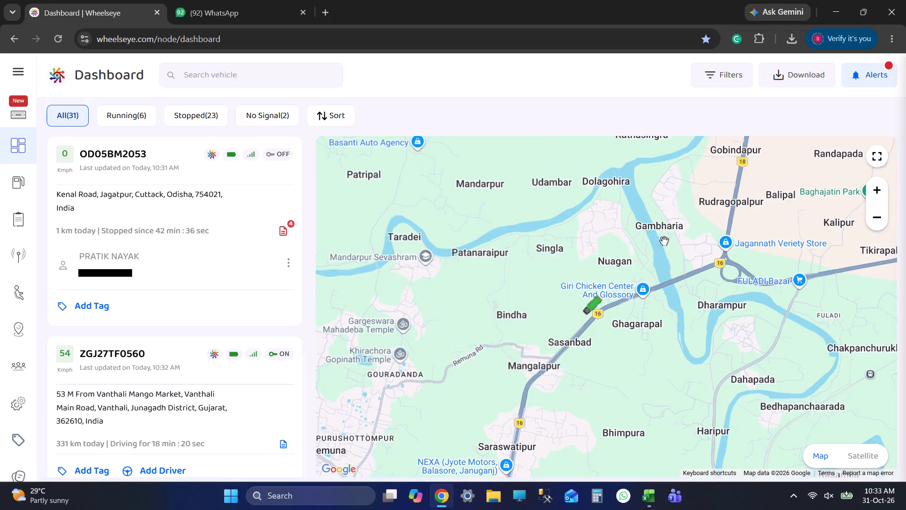
key(alt+Tab)
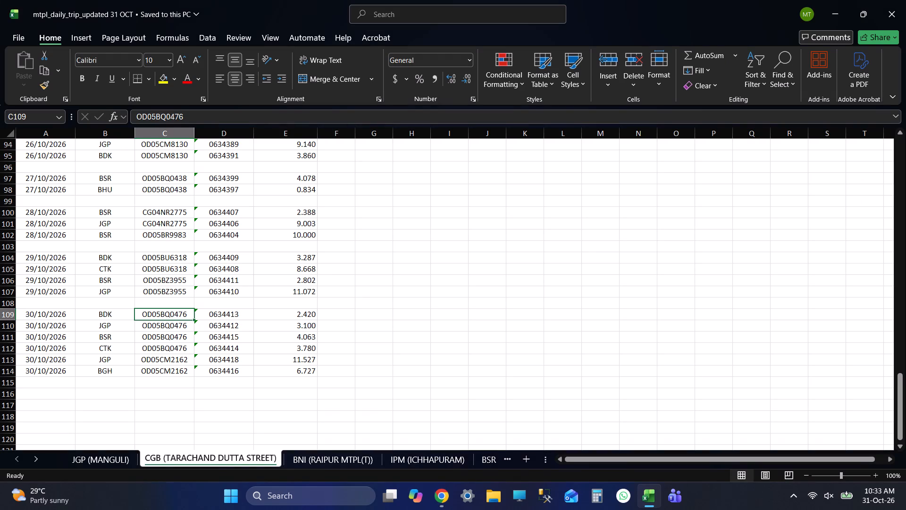
drag(175, 315, 235, 348)
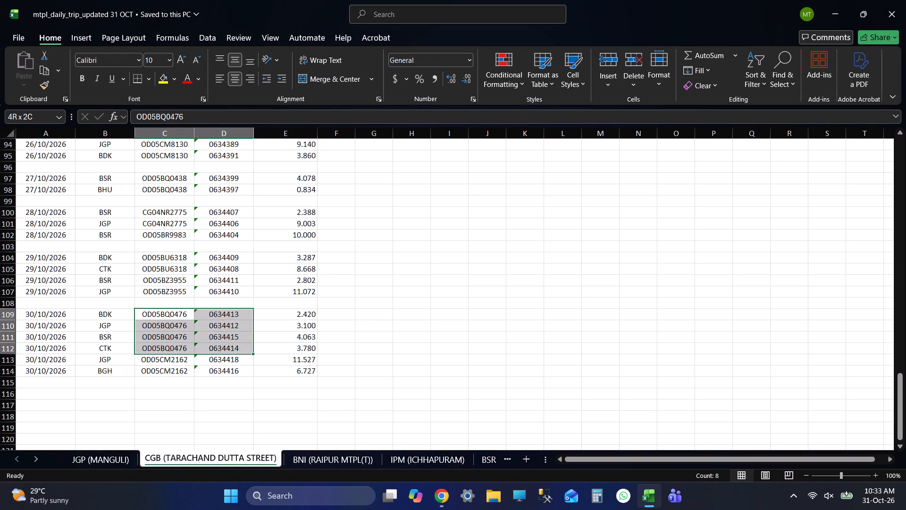
drag(235, 348, 290, 349)
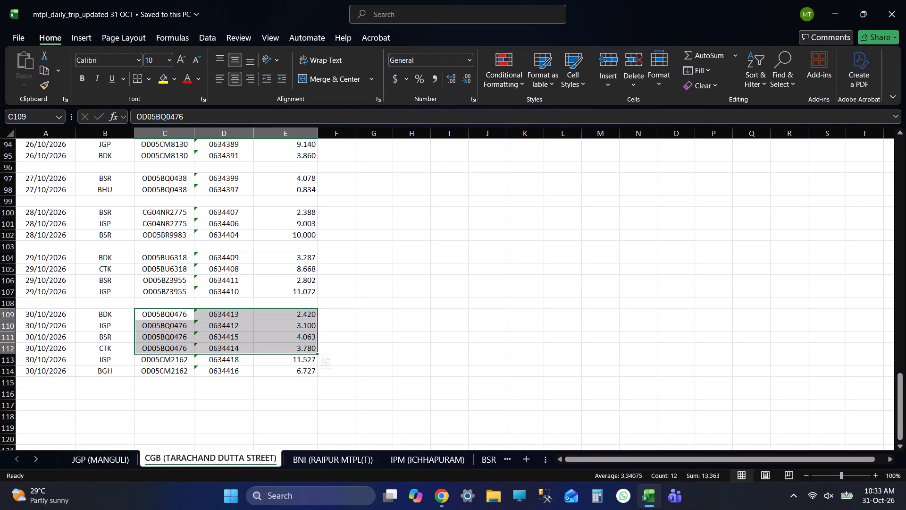
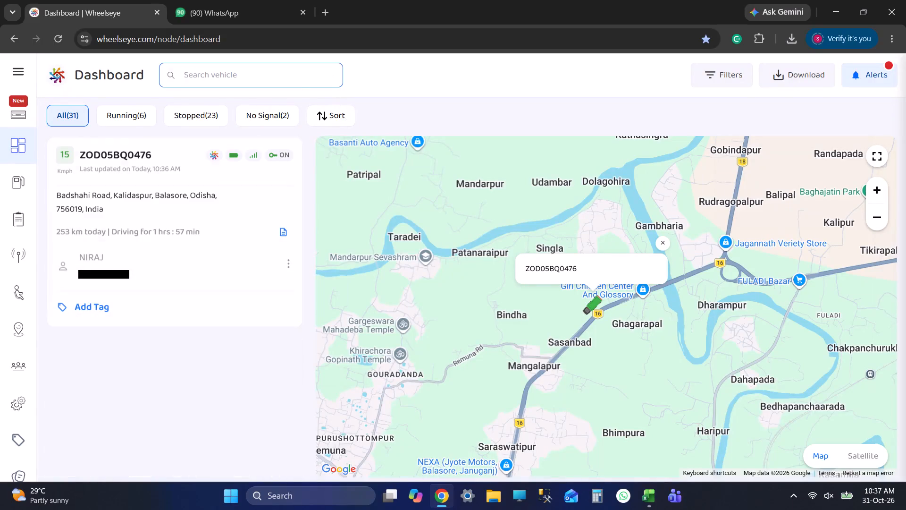
Open lorry 0476's route history for today and examine its current position along highway 16 near Januganj in satellite view.
click(185, 306)
scroll(645, 379, up, 3)
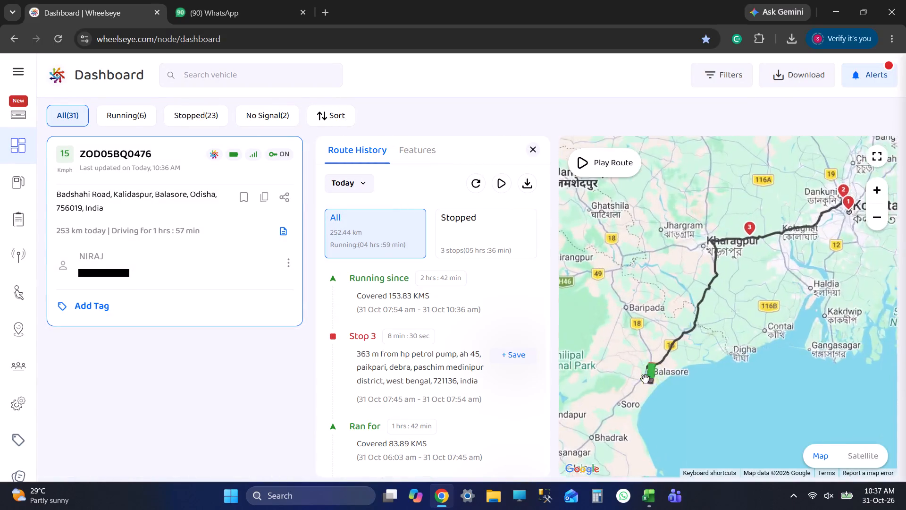
scroll(645, 379, up, 18)
scroll(670, 319, down, 1)
scroll(670, 319, up, 10)
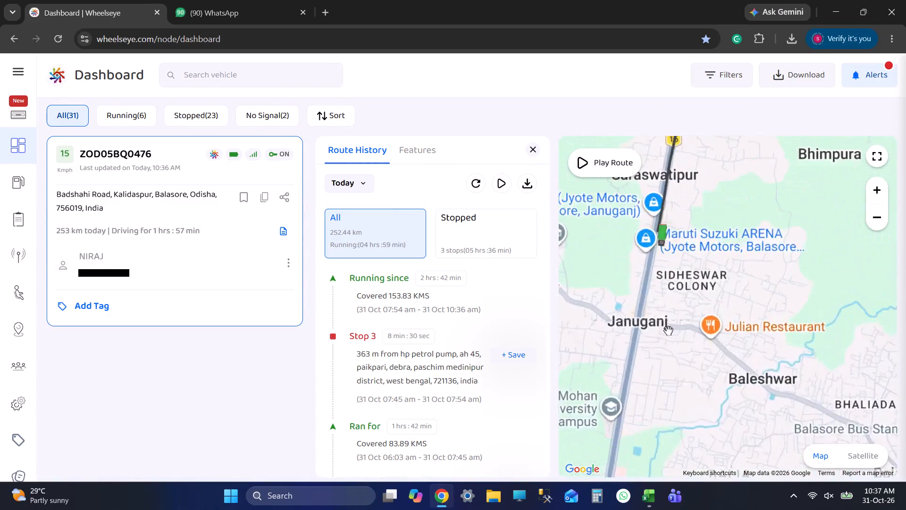
drag(667, 331, 699, 304)
click(851, 451)
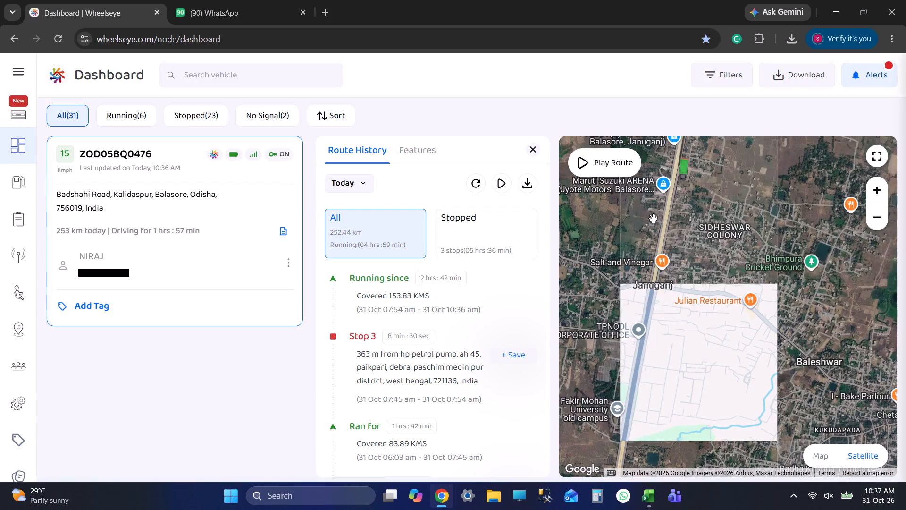
scroll(676, 206, up, 3)
drag(670, 336, 731, 203)
scroll(729, 248, down, 2)
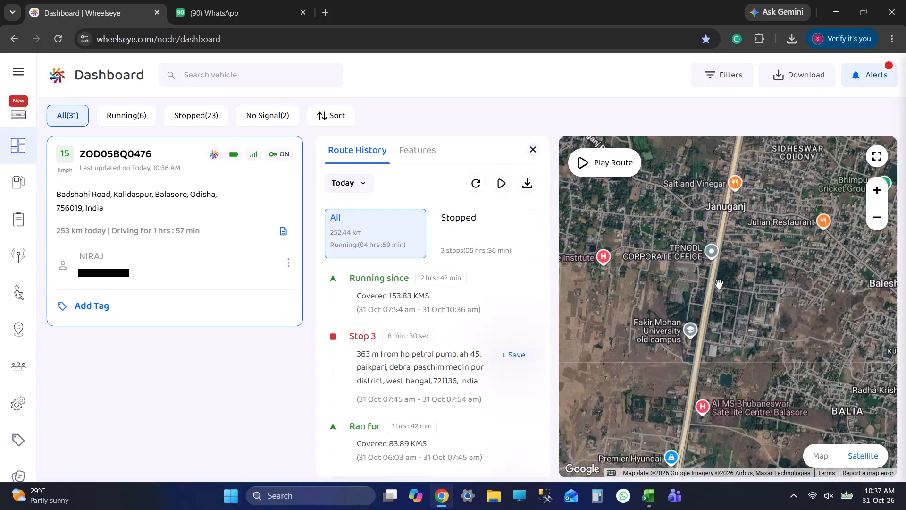
scroll(713, 332, up, 1)
drag(743, 202, 720, 291)
drag(695, 245, 692, 274)
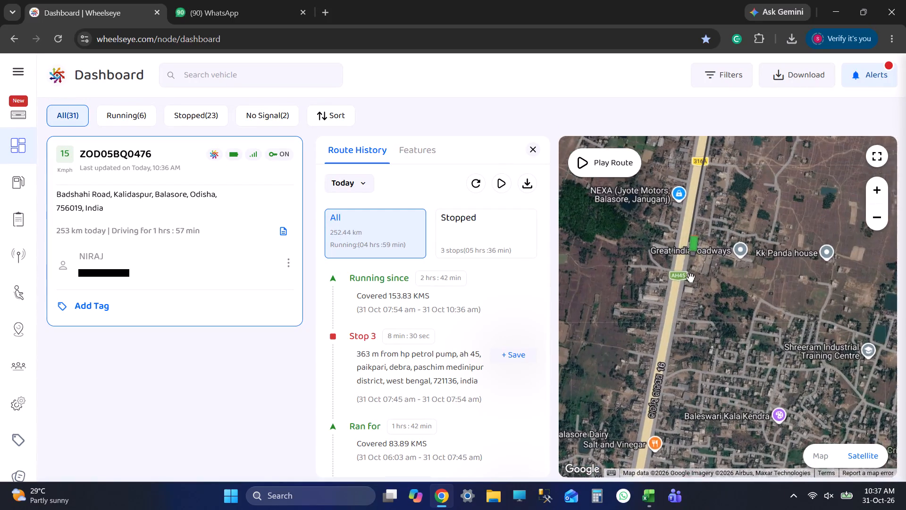
scroll(692, 277, up, 3)
scroll(690, 278, down, 4)
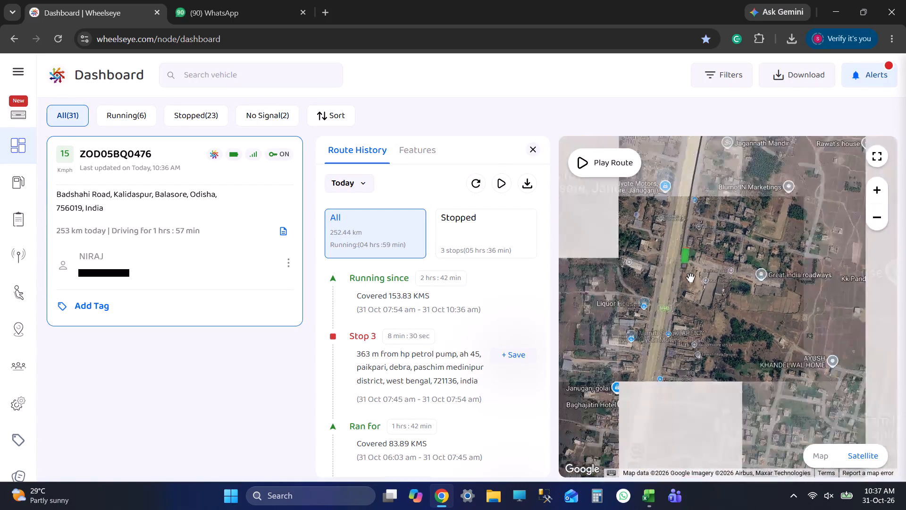
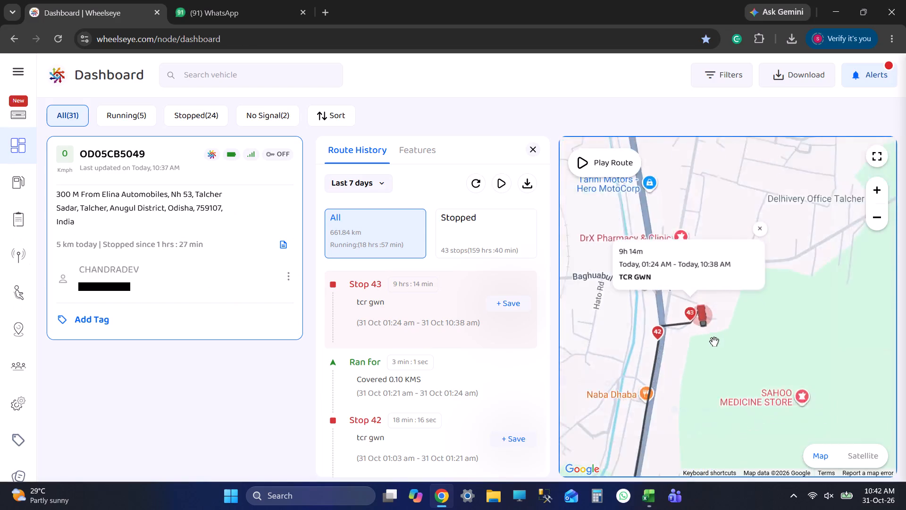
scroll(714, 341, down, 2)
click(778, 239)
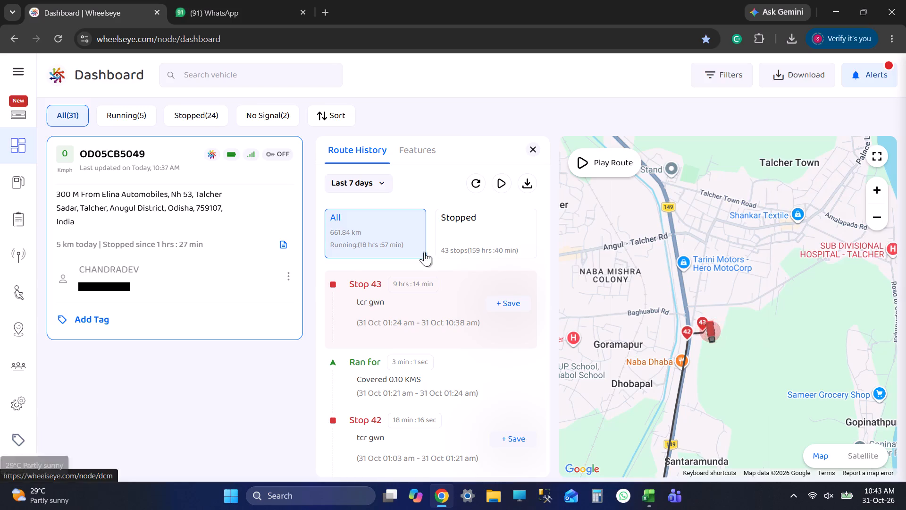
Save the mtpl_daily_trip_updated 31 OCT workbook in Excel.
key(alt+Tab)
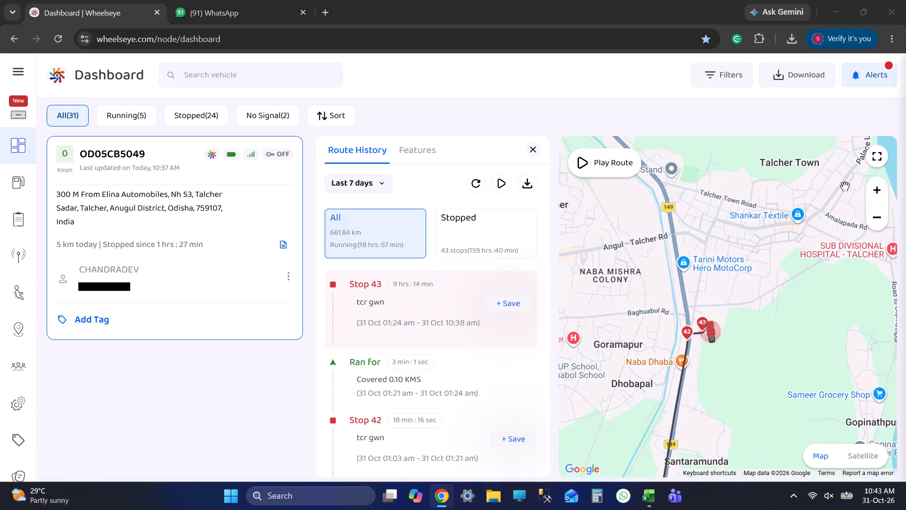
key(ctrl+s)
key(ctrl+s)
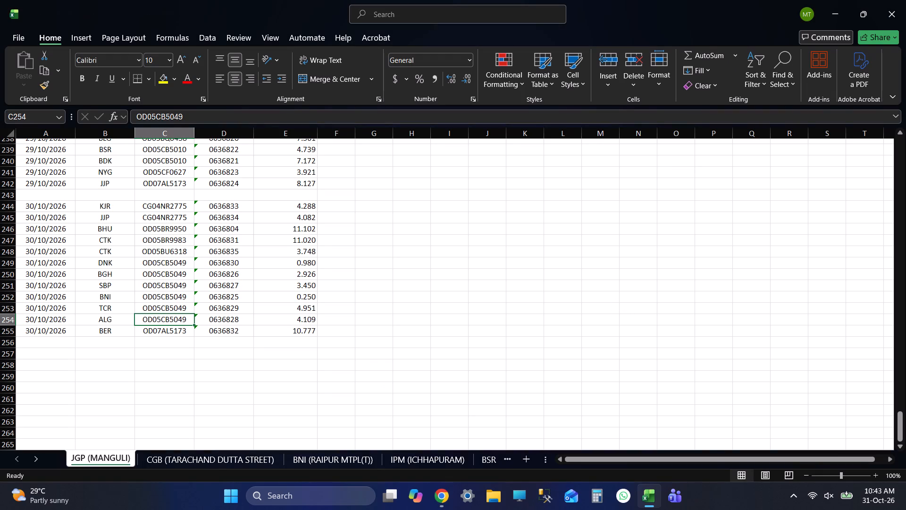
key(ctrl+s)
key(ctrl+s)
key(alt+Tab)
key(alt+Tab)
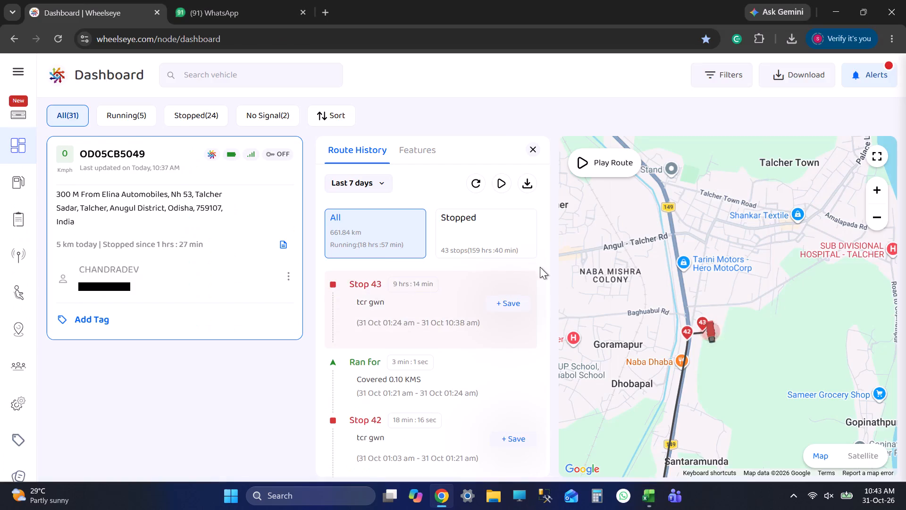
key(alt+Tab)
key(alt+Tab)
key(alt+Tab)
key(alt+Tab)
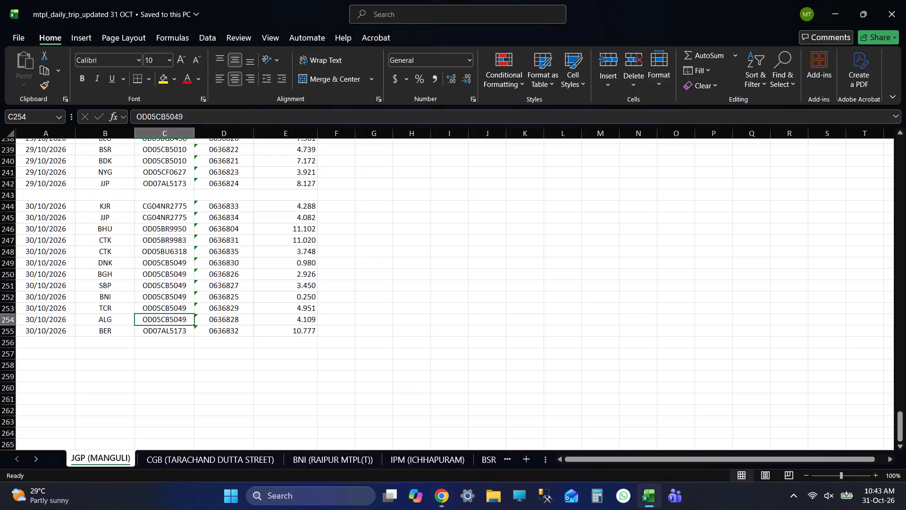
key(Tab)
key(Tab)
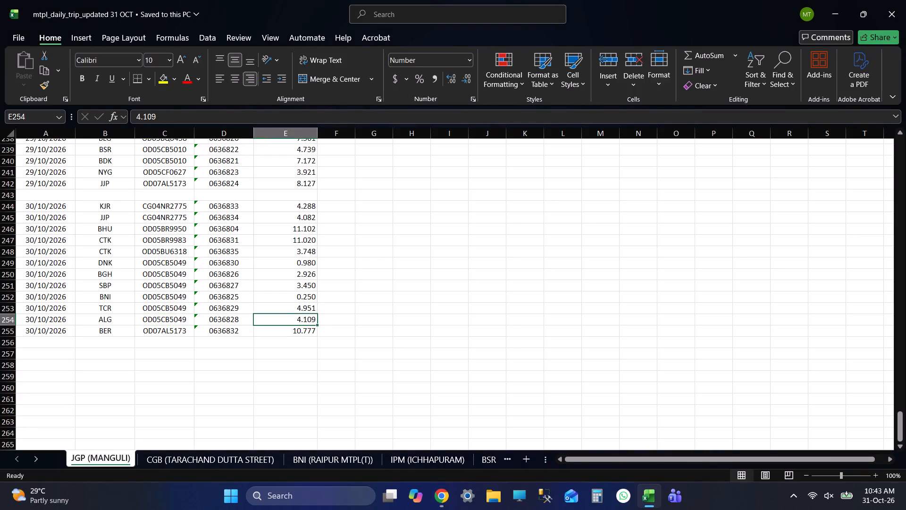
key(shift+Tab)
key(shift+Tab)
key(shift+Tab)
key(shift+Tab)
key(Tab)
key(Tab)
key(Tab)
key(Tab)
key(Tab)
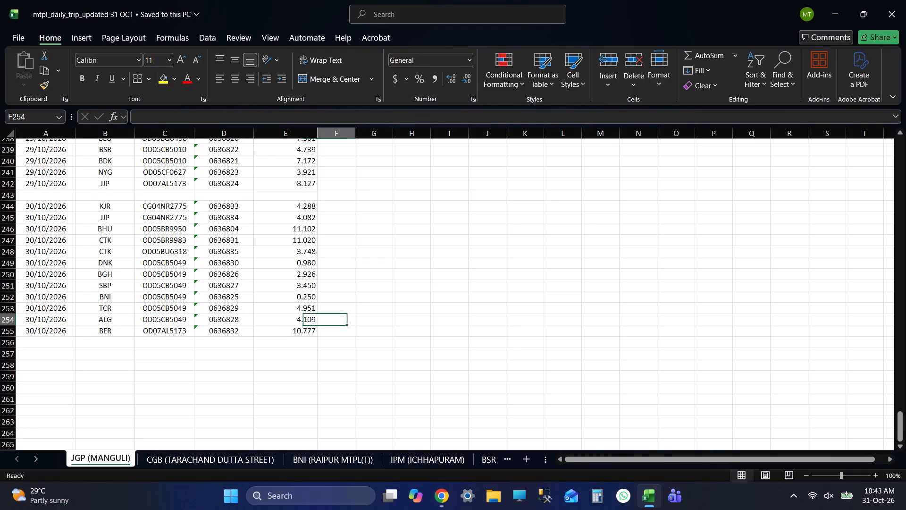
Switch to Wheelseye in Chrome, refresh the dashboard and load the fleet map.
key(alt+Tab)
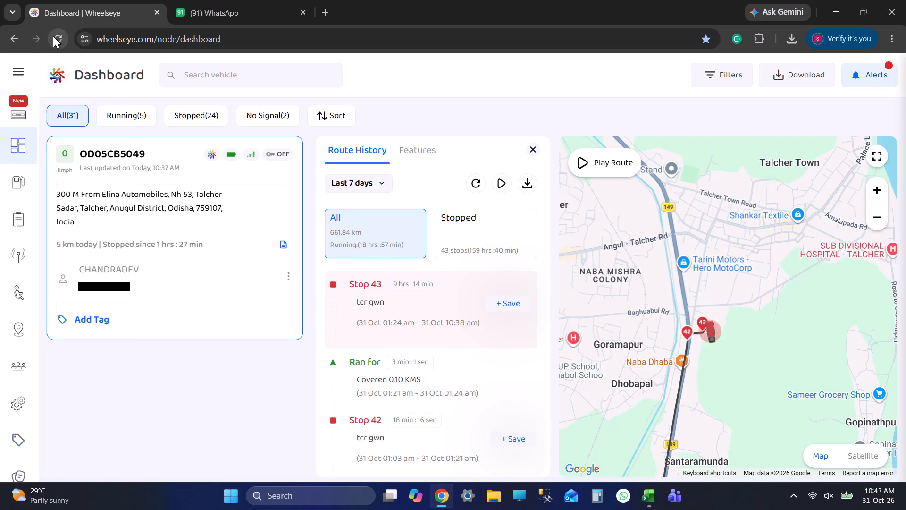
click(53, 36)
click(639, 311)
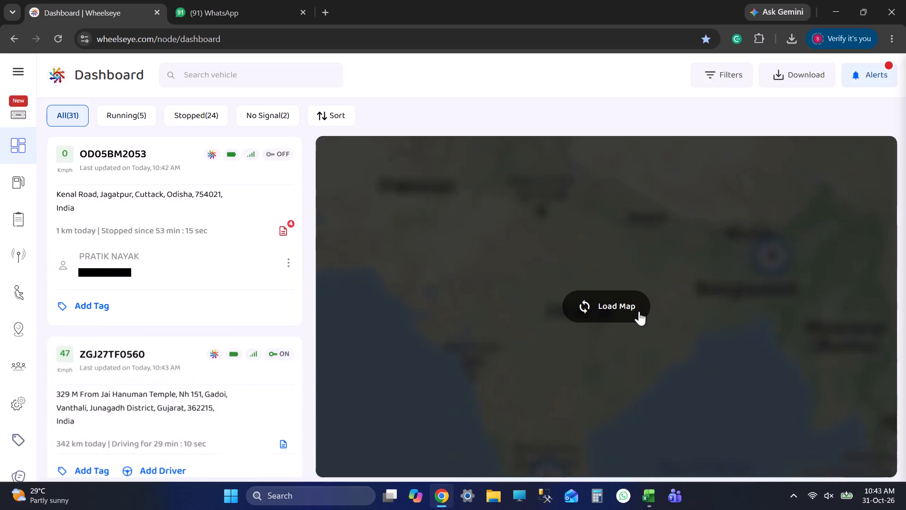
Save the mtpl_daily_trip_updated 31 OCT workbook in Excel again.
key(alt+Tab)
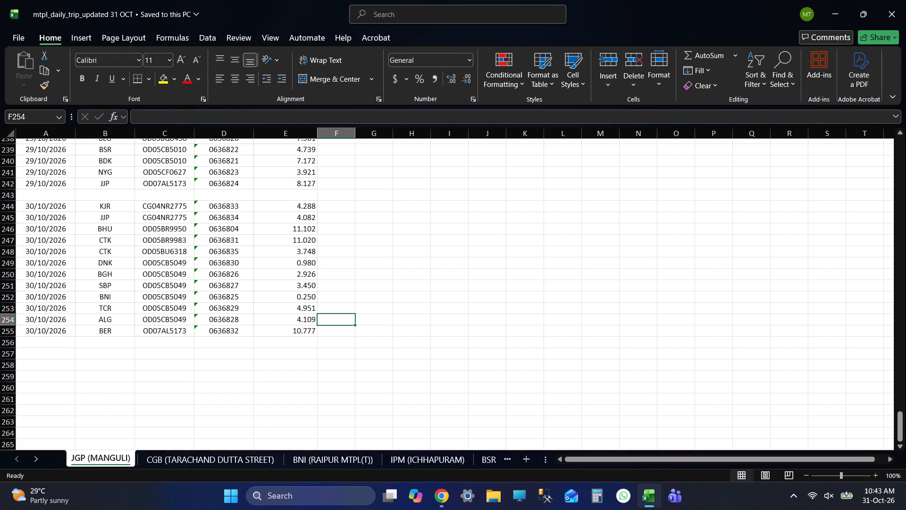
key(ctrl+s)
key(ctrl+s)
Return to the Wheelseye map and examine lorry positions from the Purushothapuram border area through Brahmapur to Bhubaneswar.
key(alt+Tab)
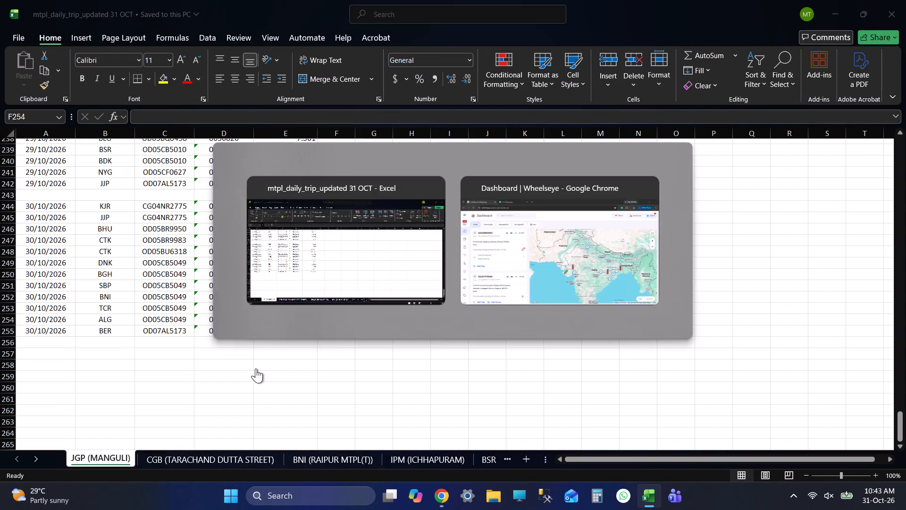
scroll(668, 342, up, 11)
drag(677, 419, 673, 341)
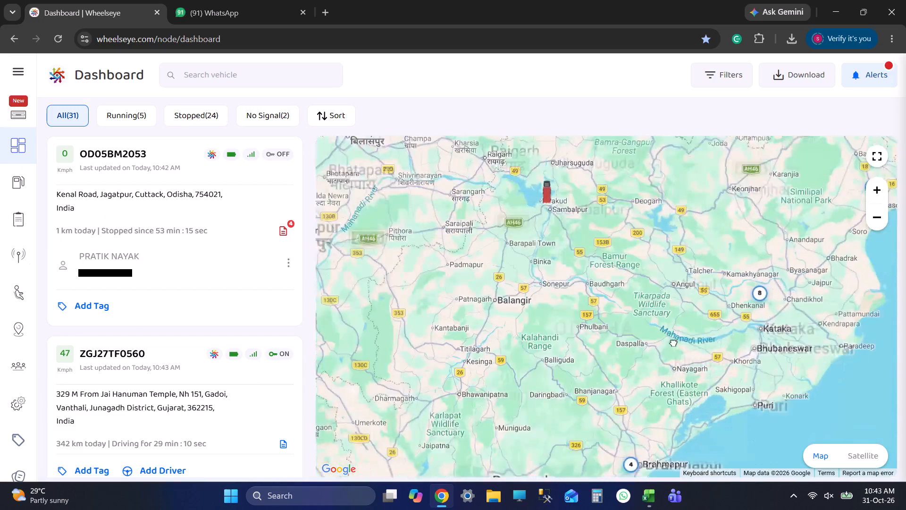
drag(673, 341, 671, 280)
scroll(645, 310, up, 12)
scroll(555, 398, up, 3)
drag(555, 399, 602, 264)
scroll(575, 359, up, 10)
scroll(573, 363, down, 1)
scroll(573, 364, up, 2)
scroll(594, 390, down, 6)
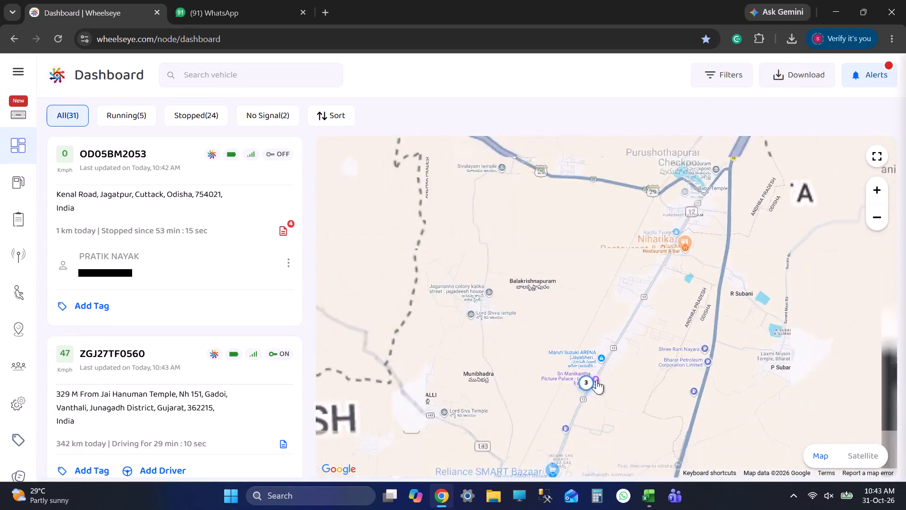
scroll(596, 380, down, 11)
drag(699, 291, 621, 356)
drag(678, 272, 638, 341)
scroll(651, 318, down, 4)
drag(696, 263, 642, 322)
scroll(668, 289, down, 4)
drag(685, 250, 637, 314)
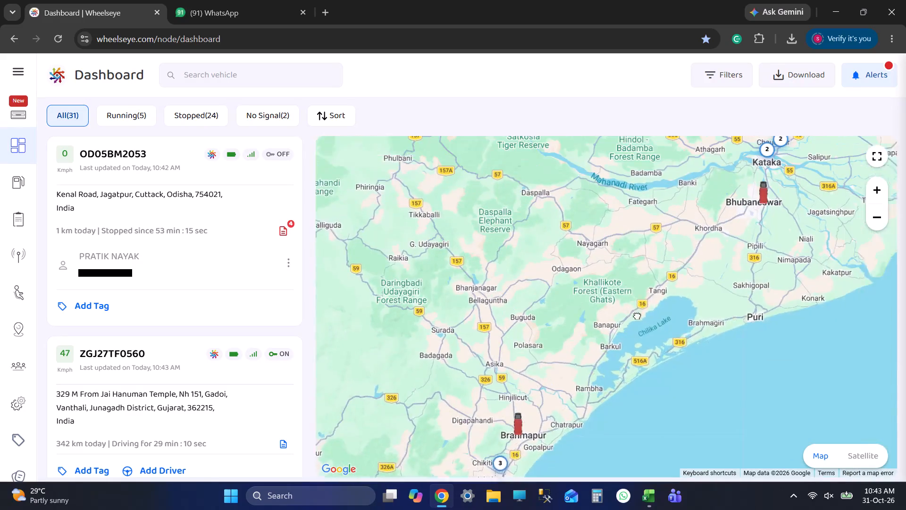
Examine the lorry cluster around Kataka on the fleet map and identify the lorry in the city centre.
drag(637, 314, 635, 318)
scroll(765, 208, up, 9)
scroll(655, 259, up, 1)
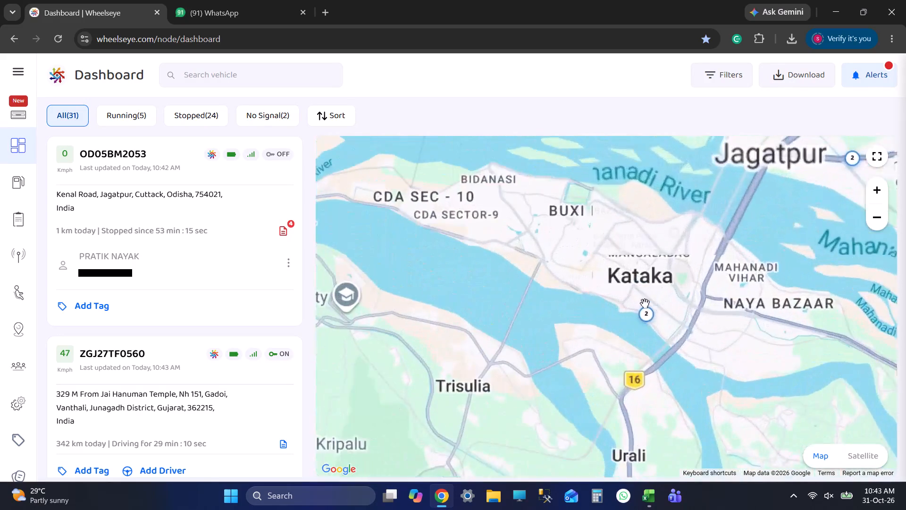
scroll(650, 318, up, 1)
drag(662, 311, 601, 385)
drag(643, 320, 625, 328)
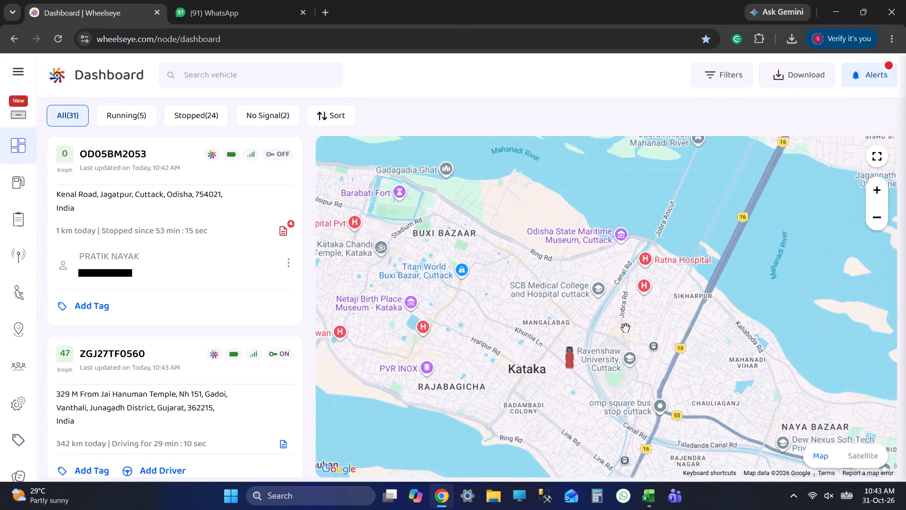
scroll(643, 321, down, 2)
click(616, 335)
drag(697, 300, 659, 328)
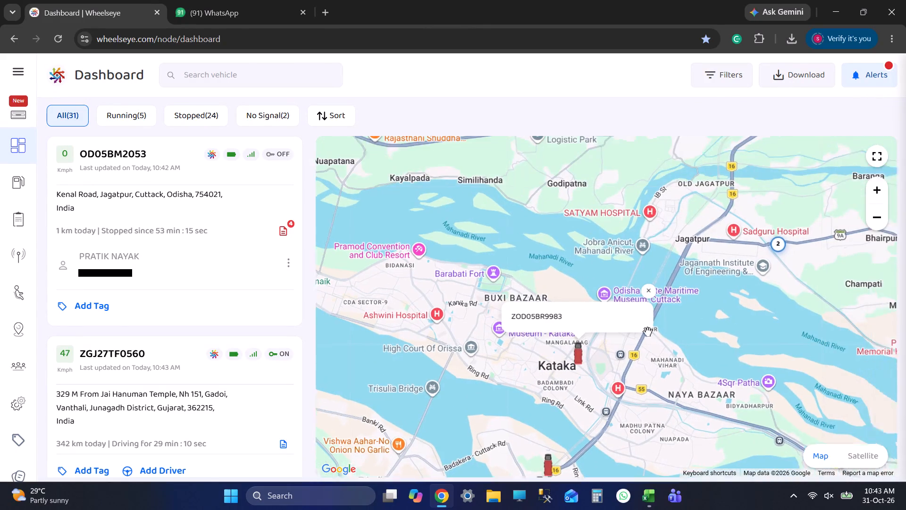
Examine the fleet map around Jagatpur and along highway 16 to the lorry near Chandikhol.
scroll(711, 285, down, 3)
scroll(713, 277, up, 7)
drag(723, 288, 593, 337)
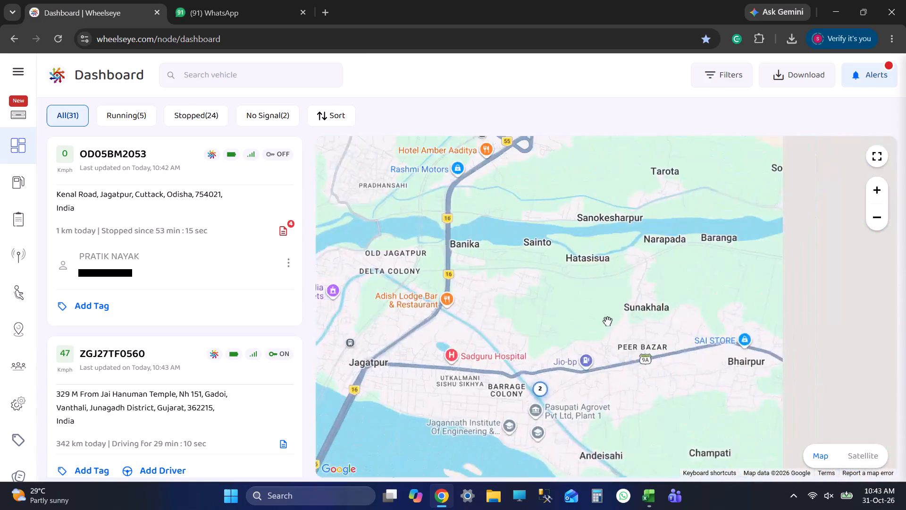
scroll(675, 302, down, 9)
drag(756, 315, 694, 318)
scroll(712, 295, down, 1)
scroll(712, 296, up, 1)
scroll(712, 297, down, 2)
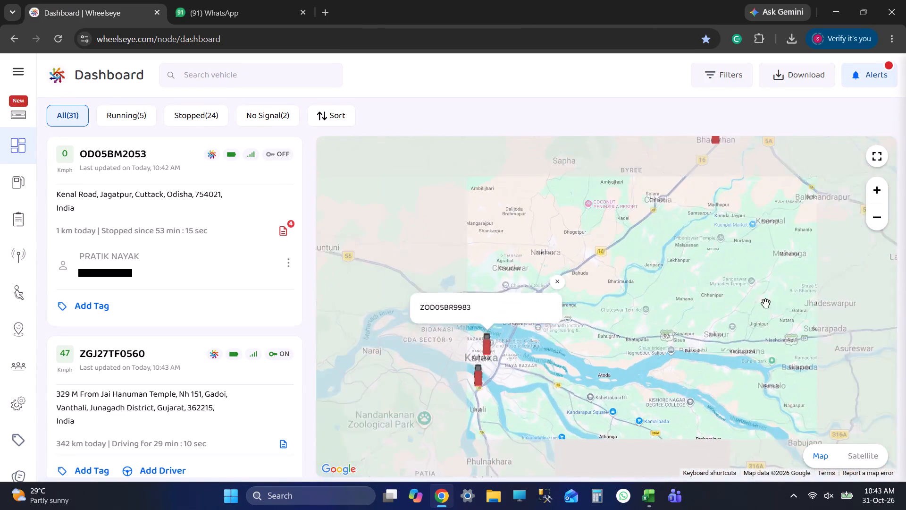
drag(769, 305, 683, 315)
drag(672, 259, 705, 366)
scroll(594, 341, up, 3)
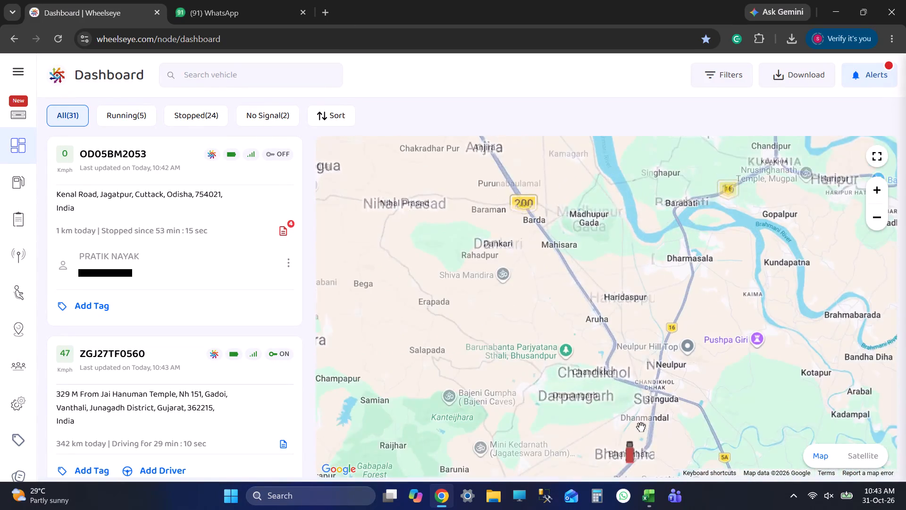
drag(641, 427, 637, 314)
scroll(637, 314, down, 9)
drag(708, 390, 604, 334)
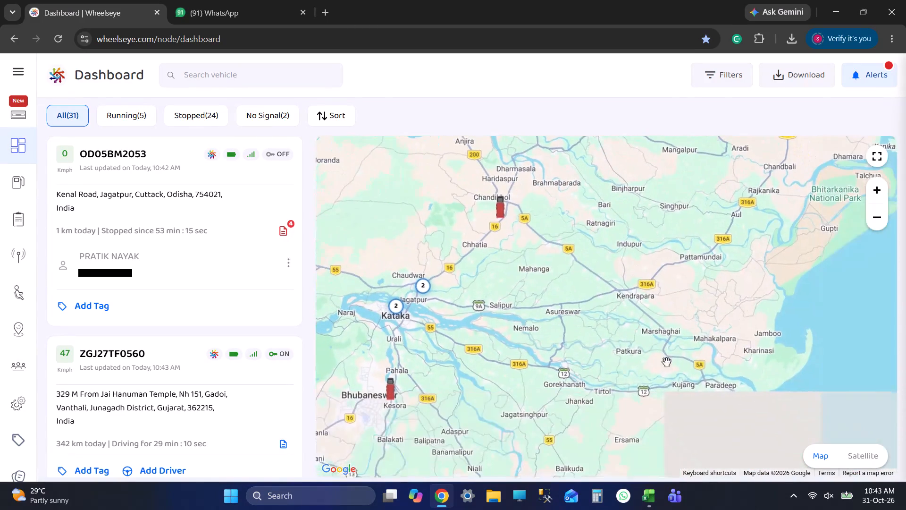
Examine the fleet map from Chandikhol past Anandapur and Bhadrak to Balasore for lorry positions.
drag(664, 294, 627, 343)
drag(617, 316, 647, 416)
drag(642, 199, 601, 291)
drag(650, 249, 618, 293)
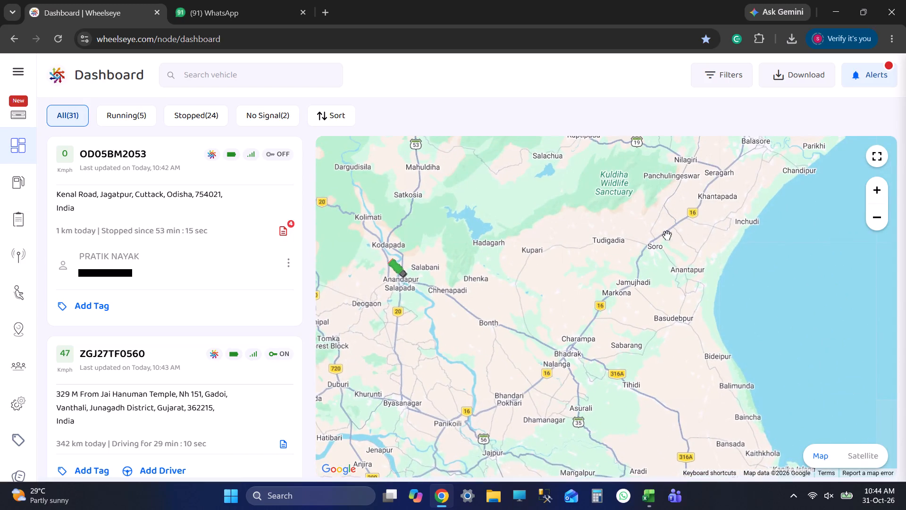
scroll(573, 323, up, 1)
drag(570, 361, 659, 255)
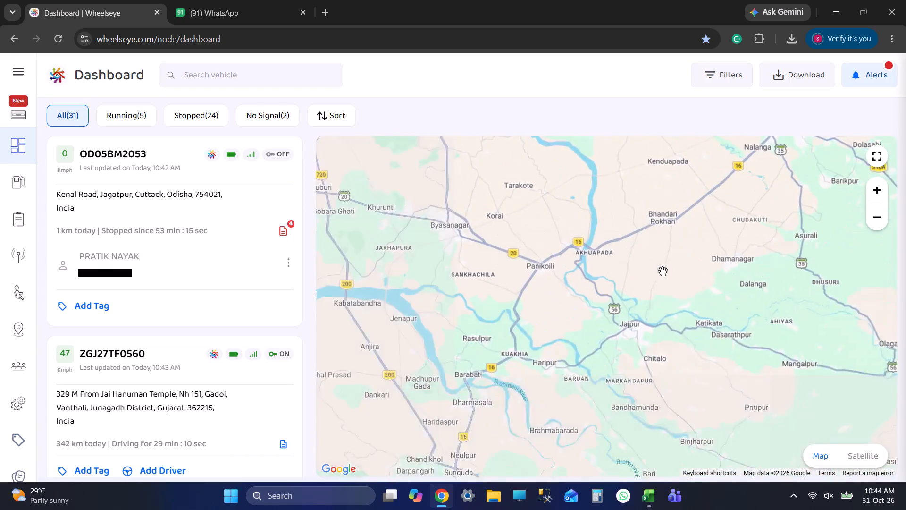
scroll(654, 278, down, 4)
click(552, 381)
drag(700, 366, 646, 397)
scroll(633, 256, up, 6)
drag(635, 268, 584, 392)
scroll(598, 380, down, 4)
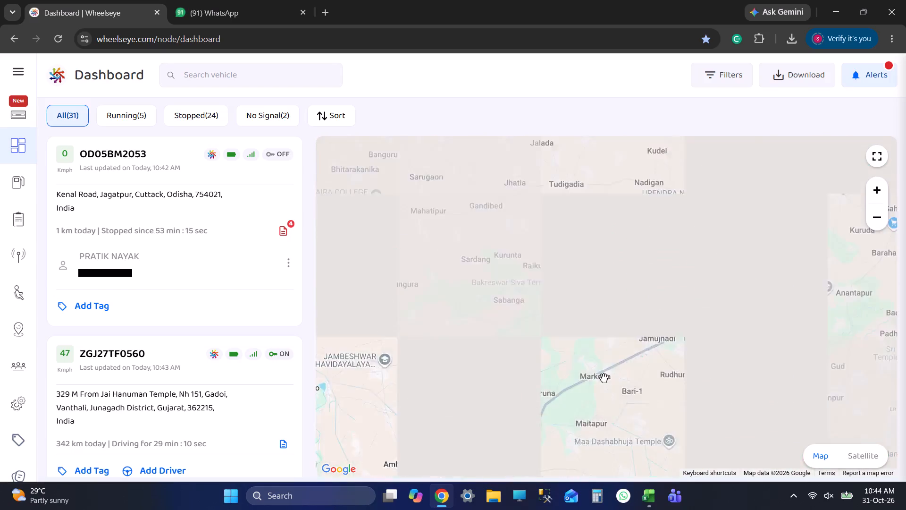
scroll(604, 378, down, 1)
drag(675, 326, 615, 389)
scroll(641, 349, down, 5)
drag(713, 303, 663, 361)
Identify the clustered lorries and the green-marked lorry on highway 16 near Januganj.
scroll(672, 268, up, 2)
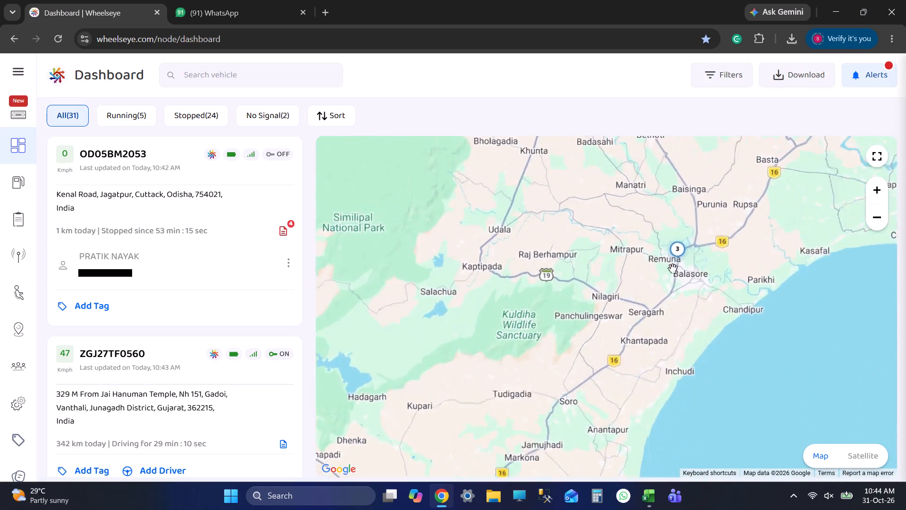
scroll(672, 268, up, 5)
click(682, 262)
drag(712, 299, 657, 384)
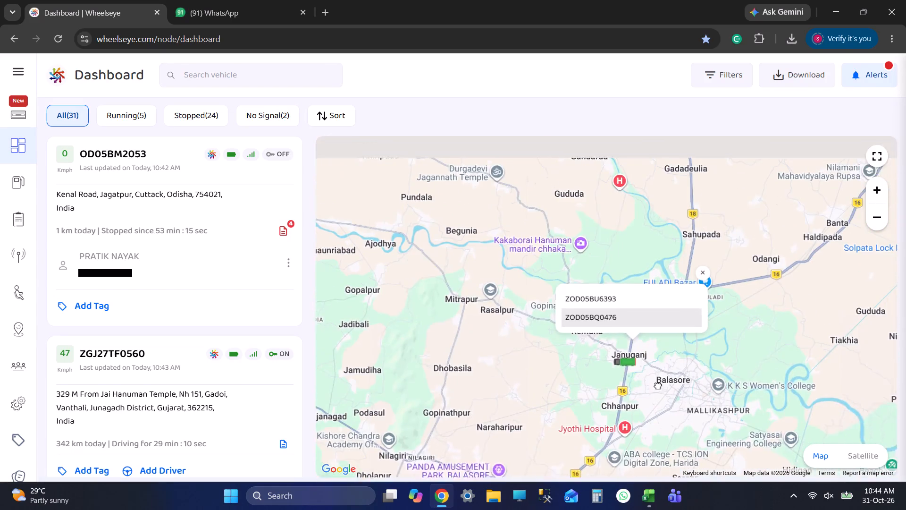
drag(657, 384, 656, 386)
click(696, 289)
scroll(655, 338, up, 7)
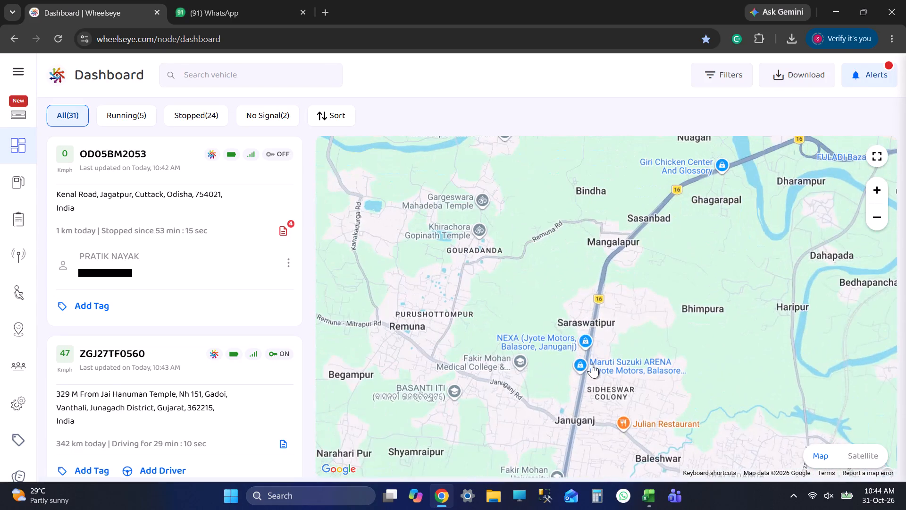
click(592, 364)
click(684, 363)
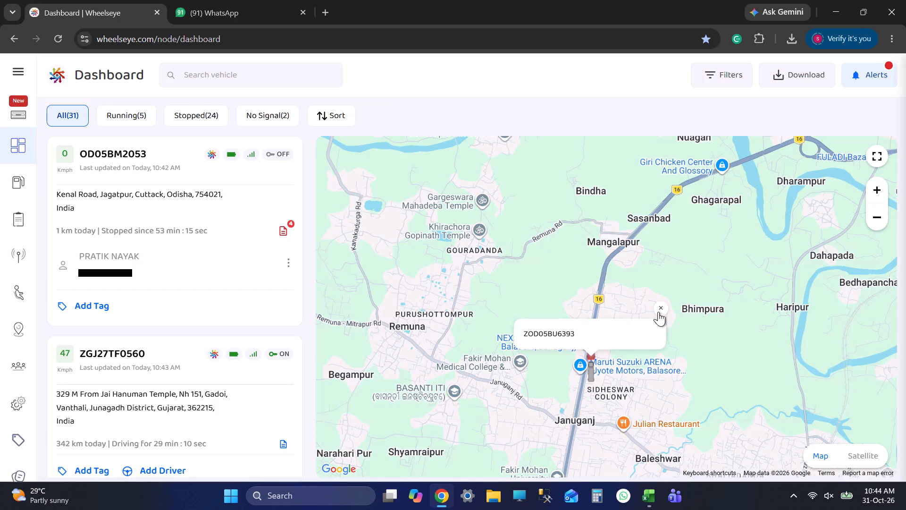
click(658, 312)
click(590, 345)
drag(633, 390, 650, 268)
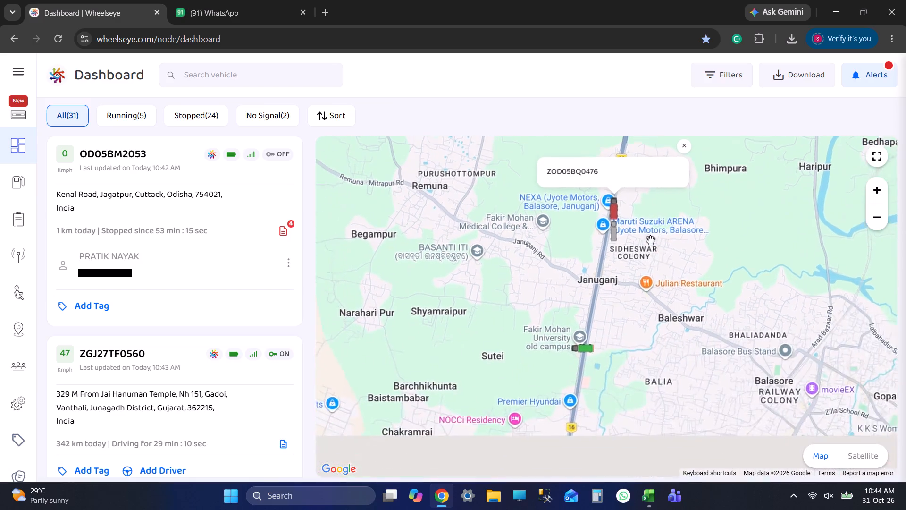
scroll(603, 299, down, 1)
click(594, 311)
scroll(660, 330, down, 3)
scroll(635, 322, up, 2)
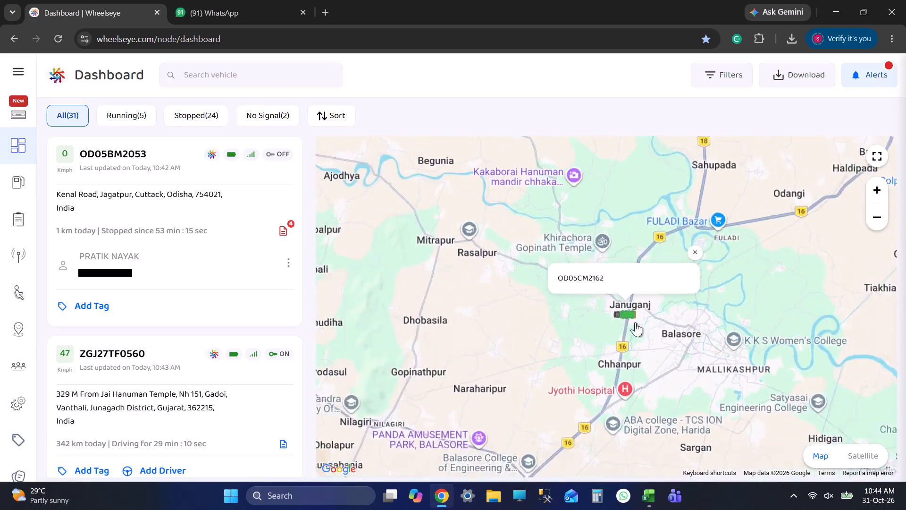
scroll(636, 329, down, 6)
click(711, 254)
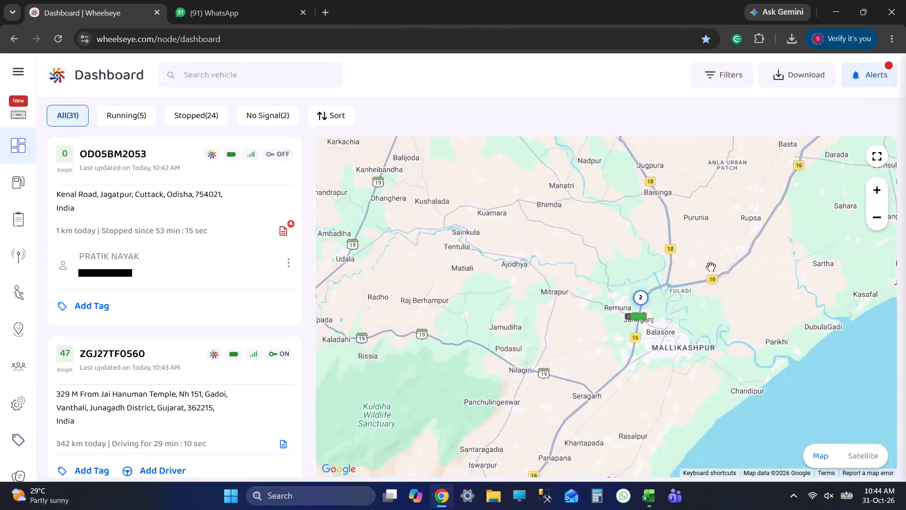
Examine the fleet map along highway 16 from Balasore to the Subarnarekha river crossing at Rajghat for lorry positions.
drag(719, 265, 683, 323)
scroll(682, 308, down, 4)
drag(705, 276, 644, 316)
scroll(688, 288, up, 5)
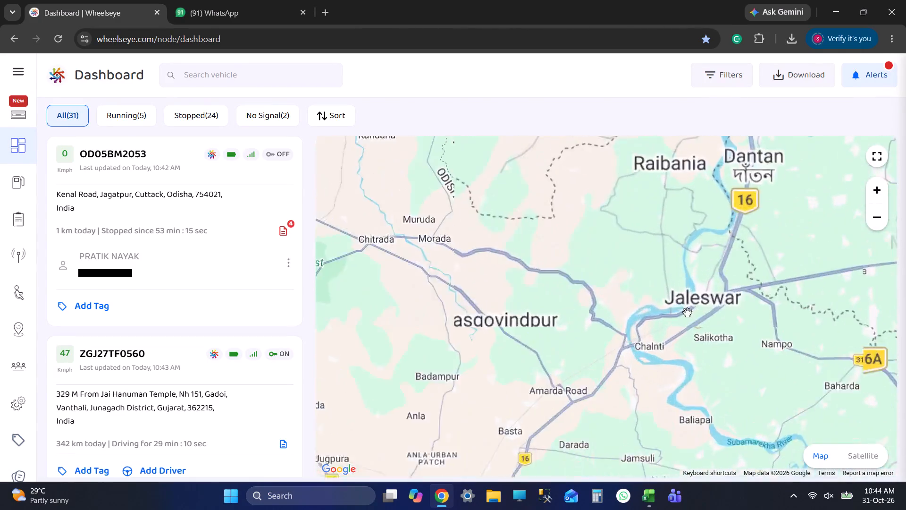
drag(696, 283, 634, 351)
drag(667, 280, 718, 190)
drag(546, 374, 605, 326)
scroll(597, 334, up, 3)
scroll(638, 305, up, 2)
scroll(605, 327, up, 2)
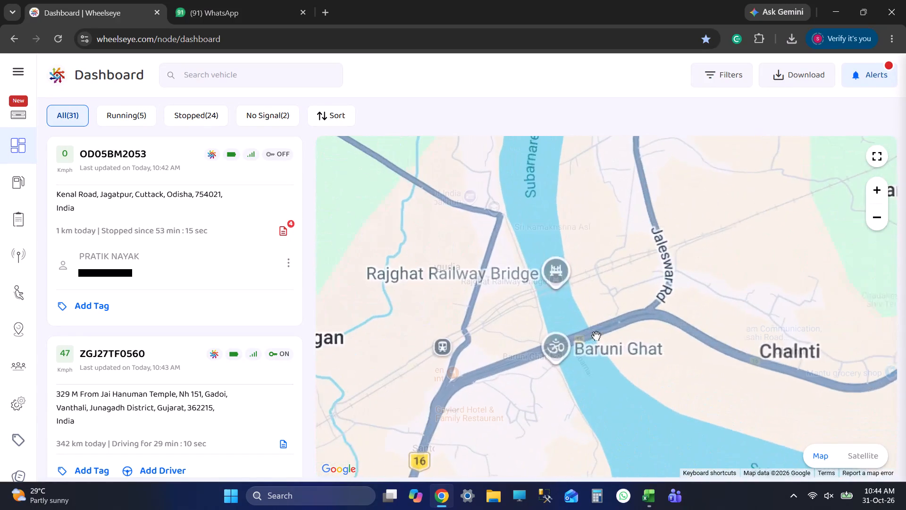
scroll(548, 327, up, 2)
drag(539, 306, 648, 306)
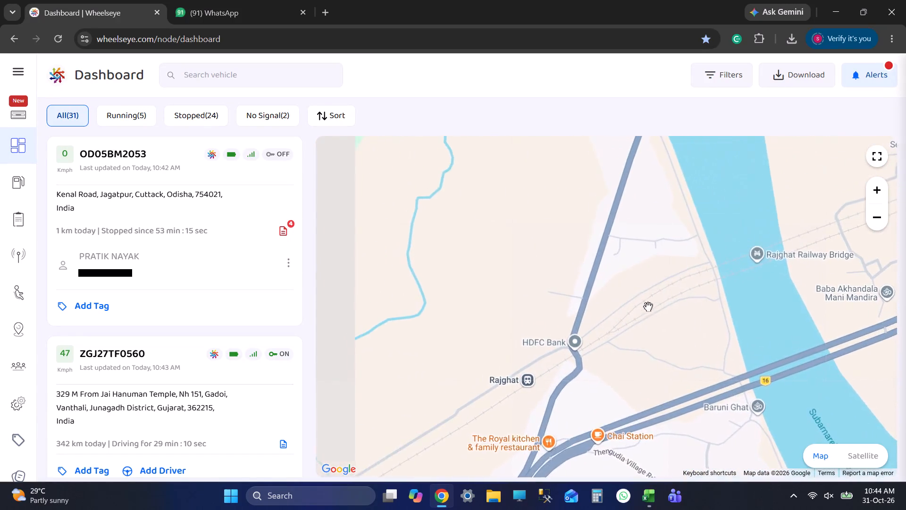
Examine the fleet map along highway 16 from Rajghat through Jaleswar and Belda to Kharagpur for lorry positions.
scroll(649, 314, down, 3)
drag(723, 297, 662, 323)
scroll(665, 300, down, 3)
drag(696, 256, 630, 296)
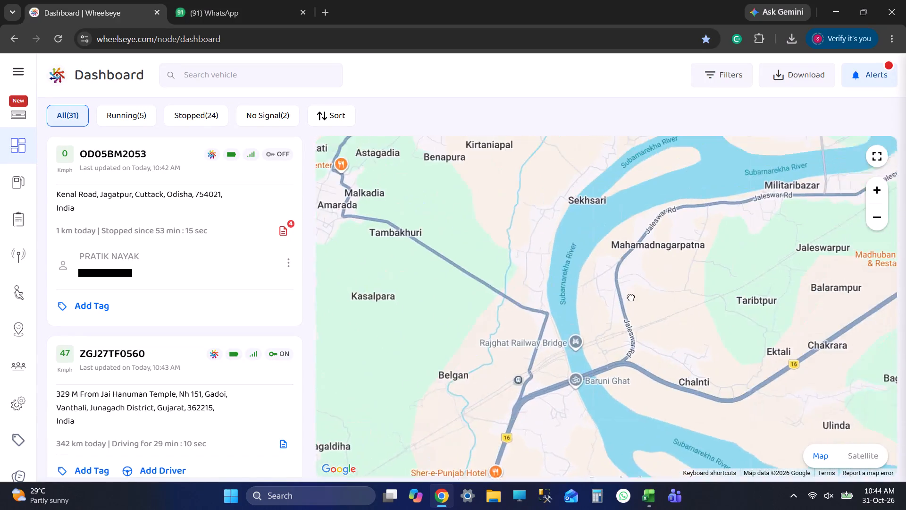
drag(630, 296, 626, 298)
scroll(647, 277, down, 4)
drag(697, 259, 634, 325)
drag(679, 287, 652, 348)
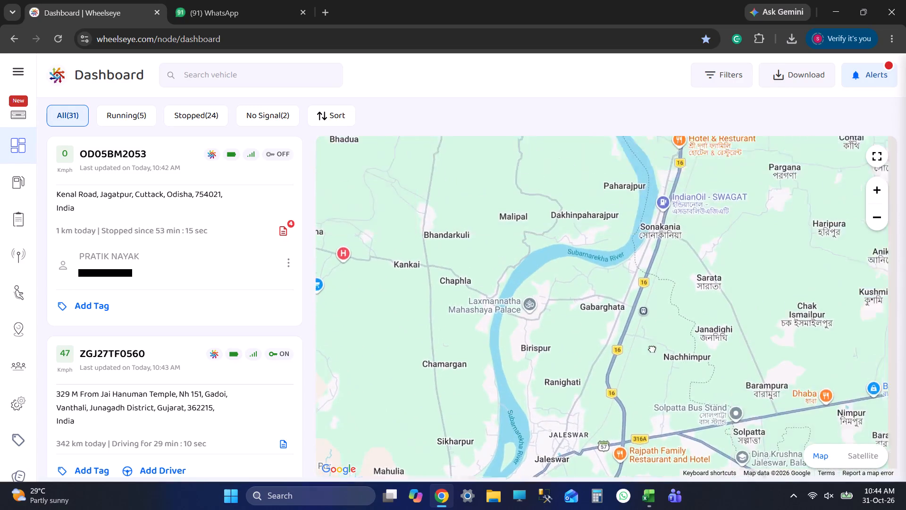
drag(652, 348, 653, 347)
scroll(656, 348, down, 5)
drag(676, 289, 657, 332)
scroll(683, 312, down, 4)
drag(680, 282, 626, 333)
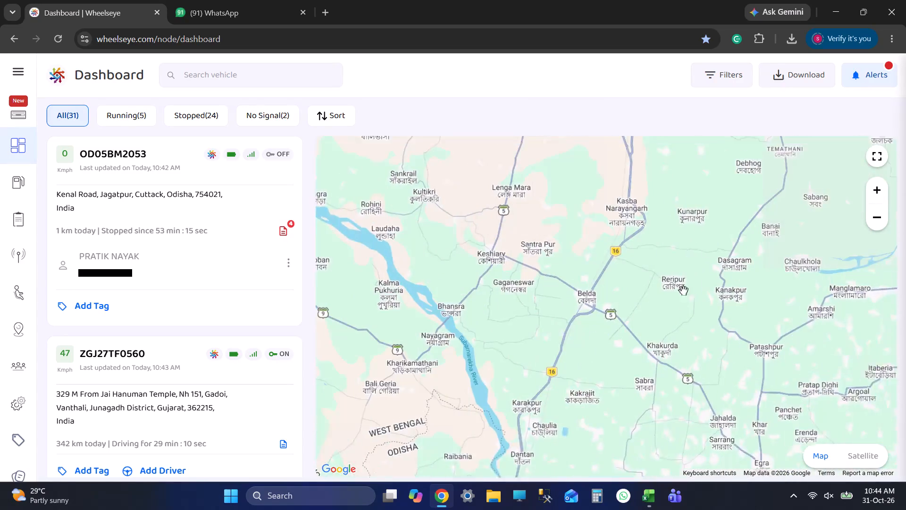
drag(683, 289, 654, 337)
scroll(650, 309, down, 2)
drag(662, 279, 651, 329)
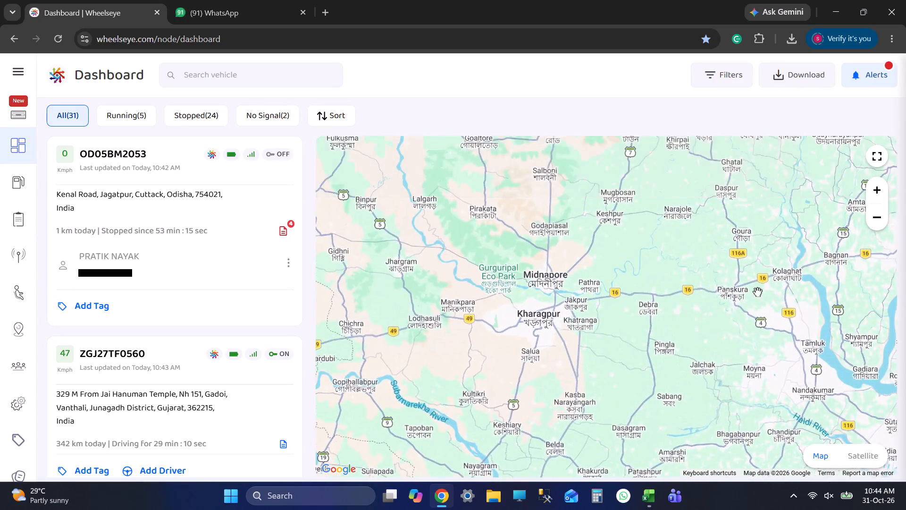
Examine the fleet map along highway 16 from Kharagpur through Panskura and Kolaghat to Kolkata for lorry positions.
drag(757, 292, 688, 283)
drag(640, 258, 796, 399)
drag(780, 447, 639, 289)
drag(636, 272, 705, 306)
scroll(633, 318, down, 1)
scroll(632, 324, up, 1)
scroll(631, 325, down, 2)
drag(585, 347, 637, 304)
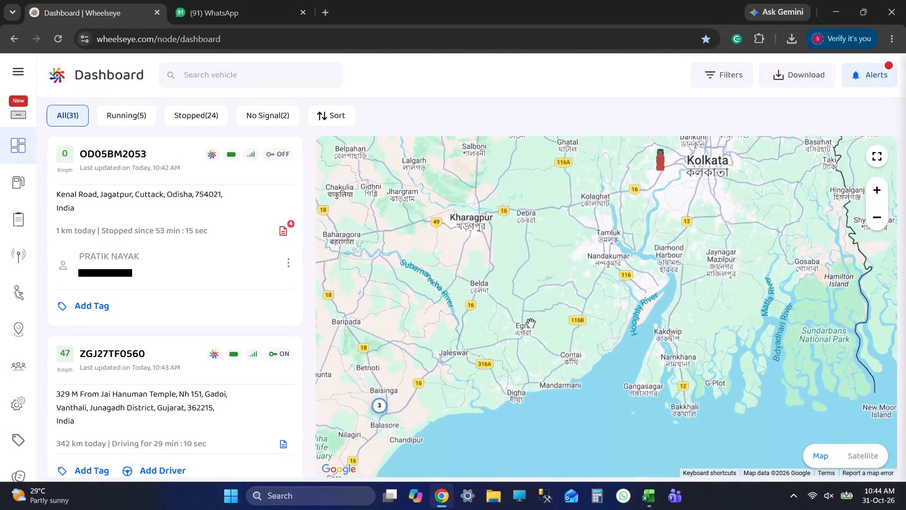
Examine the lorry positions between Balasore, Anandapur, Chandikhol, Kataka and Bhubaneswar on the fleet map.
drag(524, 322, 665, 228)
click(666, 232)
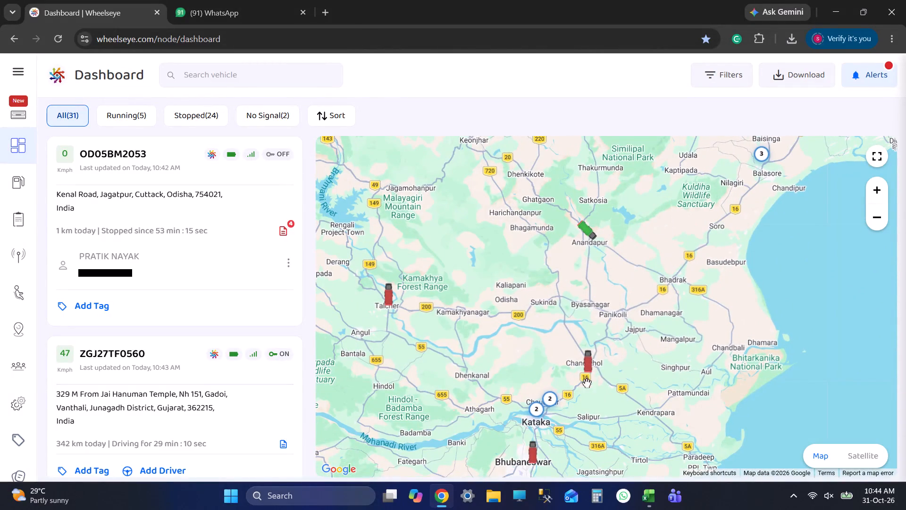
drag(562, 421, 659, 246)
click(525, 295)
drag(541, 346, 671, 256)
drag(512, 255, 463, 74)
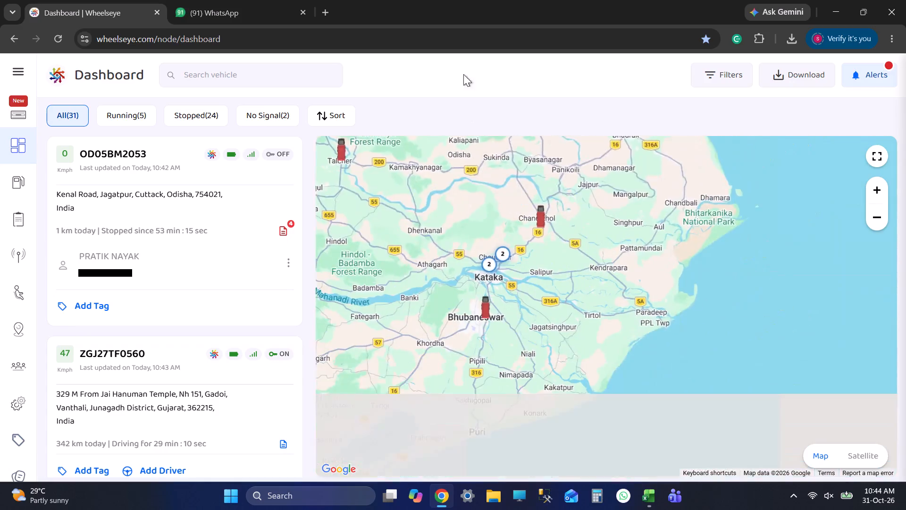
drag(463, 74, 594, 227)
Examine the lorry's position at Talcher near highway 149 on the fleet map.
scroll(437, 286, up, 4)
scroll(504, 312, up, 2)
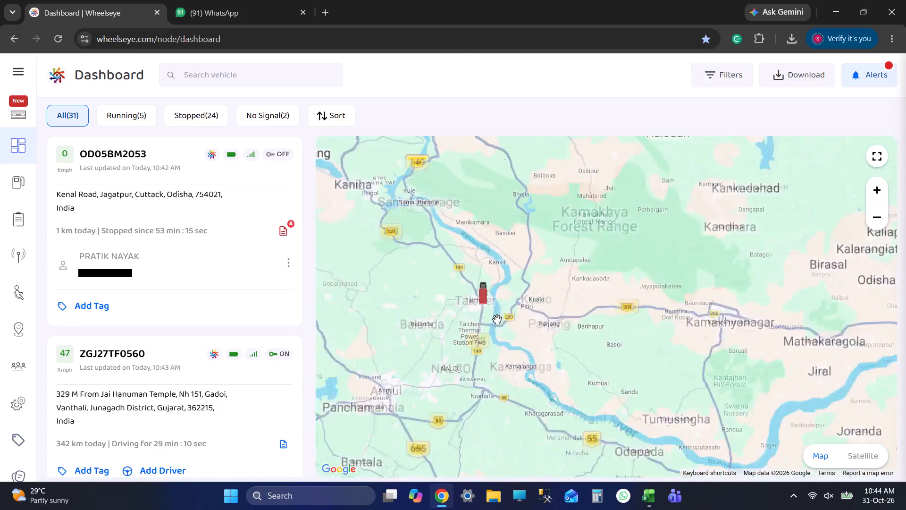
scroll(497, 319, up, 1)
scroll(446, 289, up, 4)
scroll(469, 309, down, 4)
scroll(511, 297, up, 1)
scroll(513, 297, down, 4)
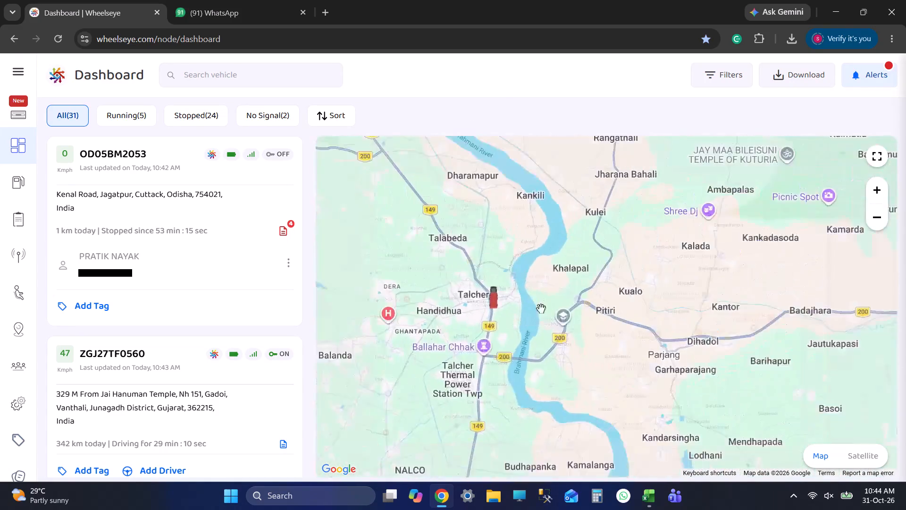
scroll(541, 308, down, 1)
scroll(541, 308, up, 1)
scroll(541, 322, down, 1)
Examine the lorries around Brahmapur and the lorry cluster near Ichchapuram on the fleet map.
drag(428, 374, 683, 201)
scroll(685, 226, down, 6)
scroll(631, 280, up, 1)
scroll(631, 280, down, 6)
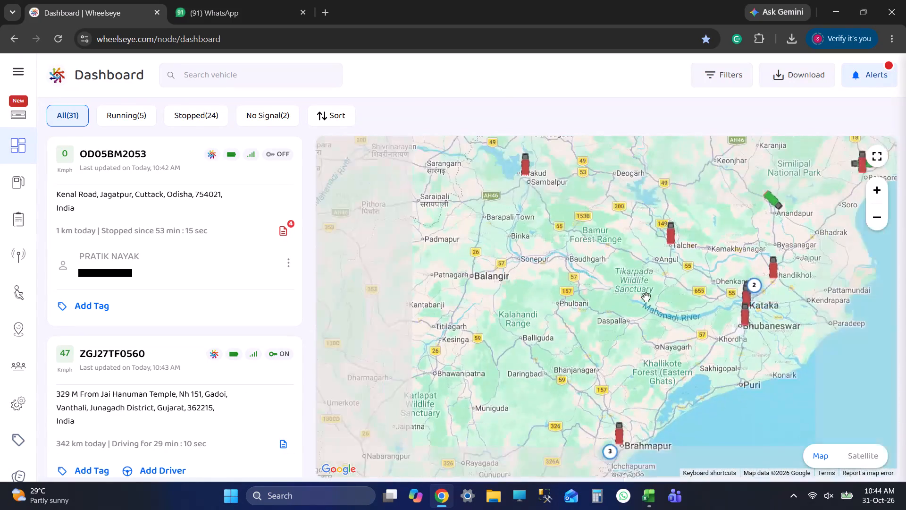
scroll(621, 438, up, 8)
drag(621, 436, 639, 237)
scroll(584, 371, up, 3)
scroll(499, 323, down, 1)
scroll(499, 323, up, 3)
scroll(508, 325, down, 2)
scroll(546, 219, down, 6)
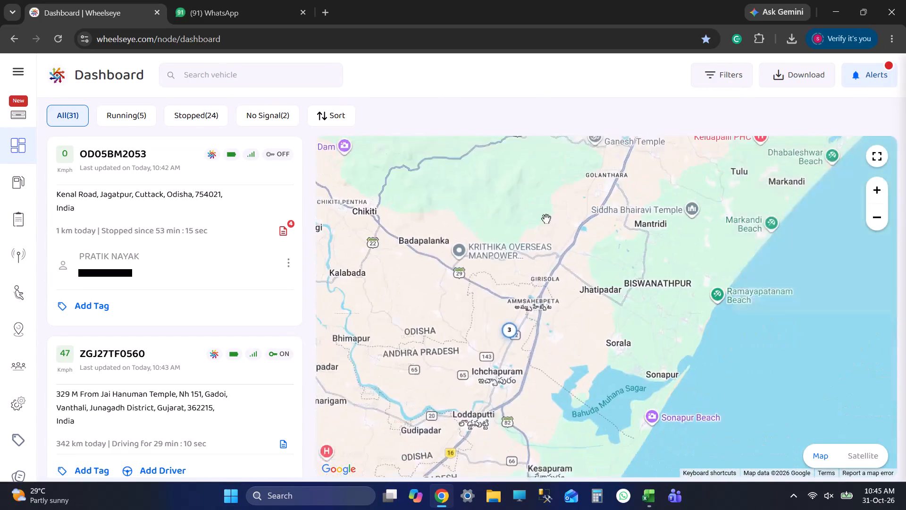
Examine the lorry near Sambalpur and the lorry cluster north of Raipur on the fleet map.
drag(509, 151, 581, 314)
scroll(585, 317, down, 15)
scroll(585, 317, up, 1)
scroll(585, 317, down, 2)
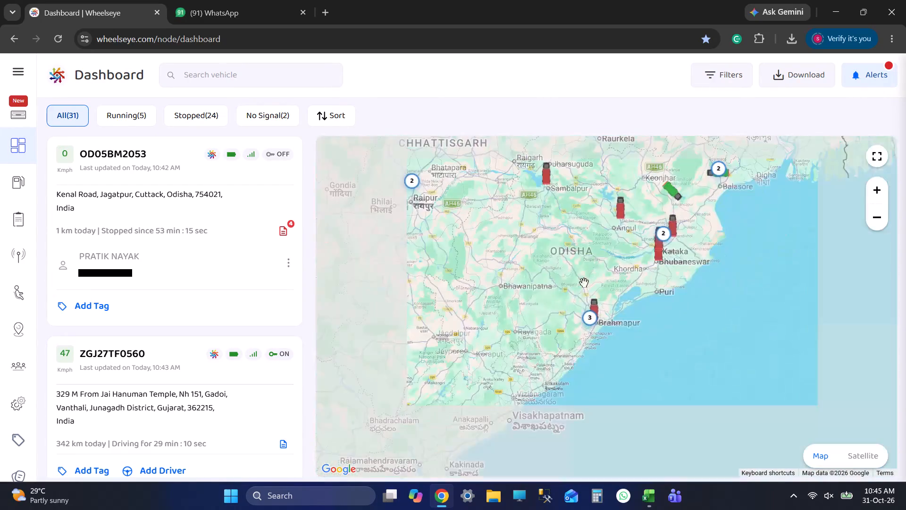
drag(563, 243, 566, 315)
scroll(546, 285, up, 4)
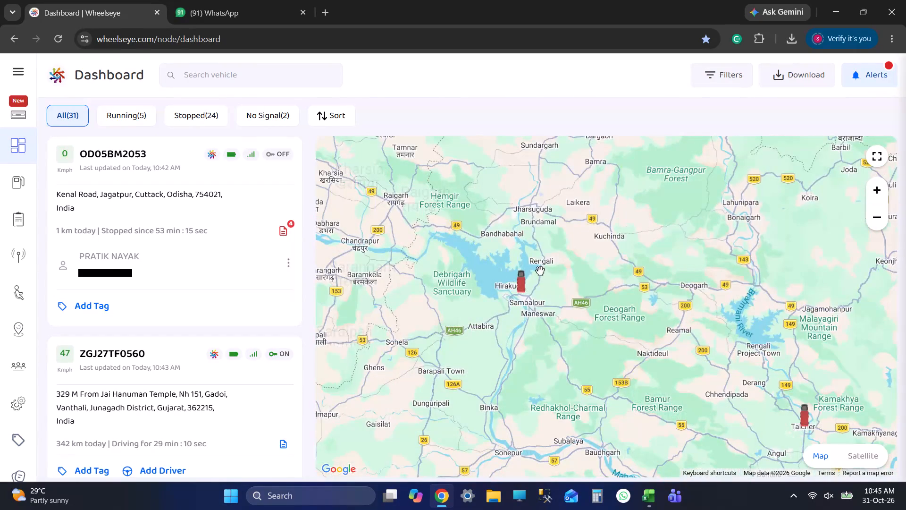
drag(496, 305, 619, 271)
drag(382, 263, 473, 280)
scroll(507, 306, up, 2)
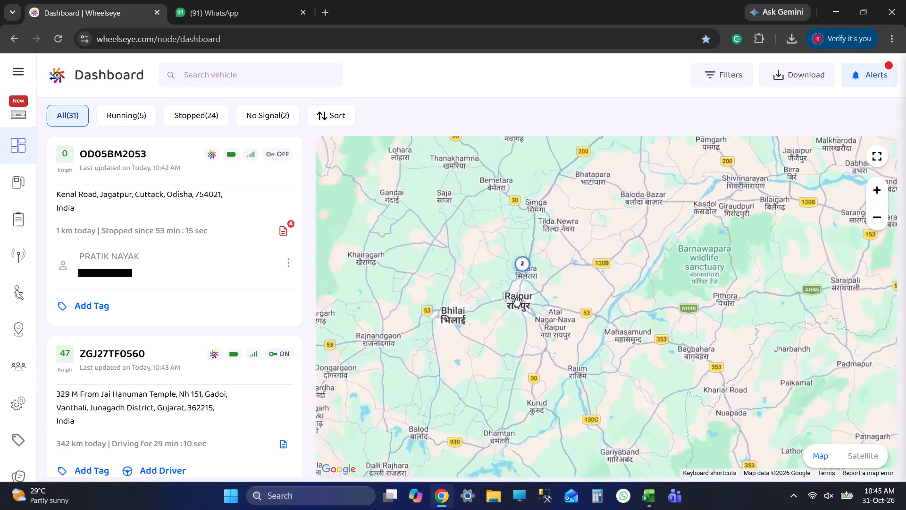
scroll(517, 302, up, 4)
scroll(615, 329, down, 6)
drag(730, 422, 607, 375)
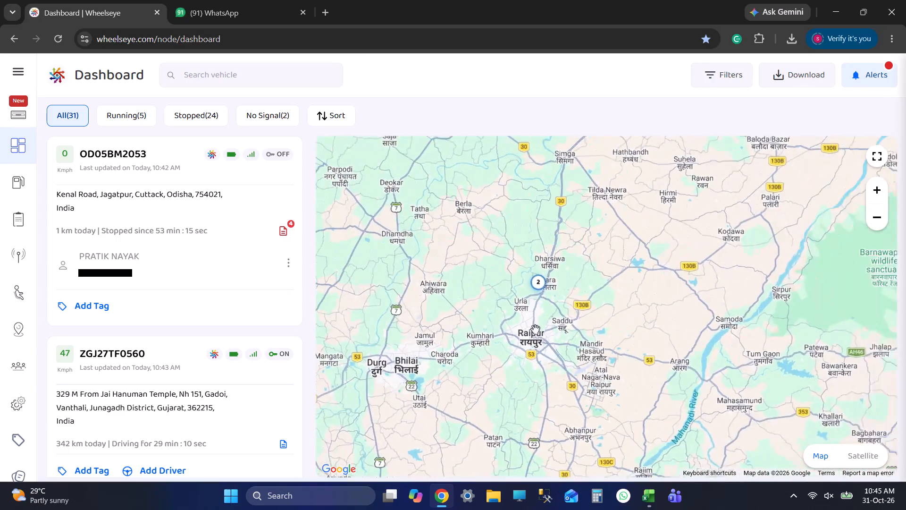
scroll(555, 321, down, 1)
scroll(555, 321, up, 1)
scroll(555, 321, down, 12)
drag(658, 362, 570, 362)
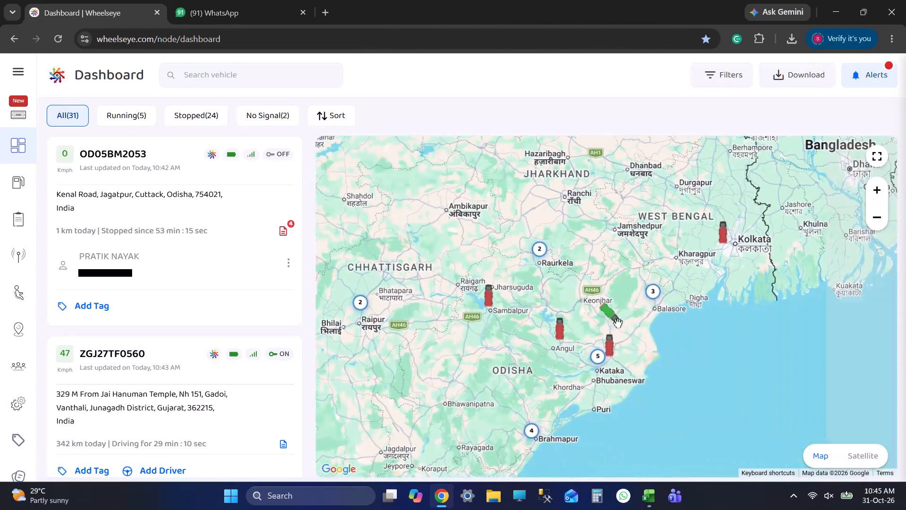
Examine the fleet map from Chandikhol through Bhadrak to the lorry cluster at Balasore.
scroll(643, 297, up, 3)
scroll(654, 338, up, 2)
drag(595, 380, 634, 284)
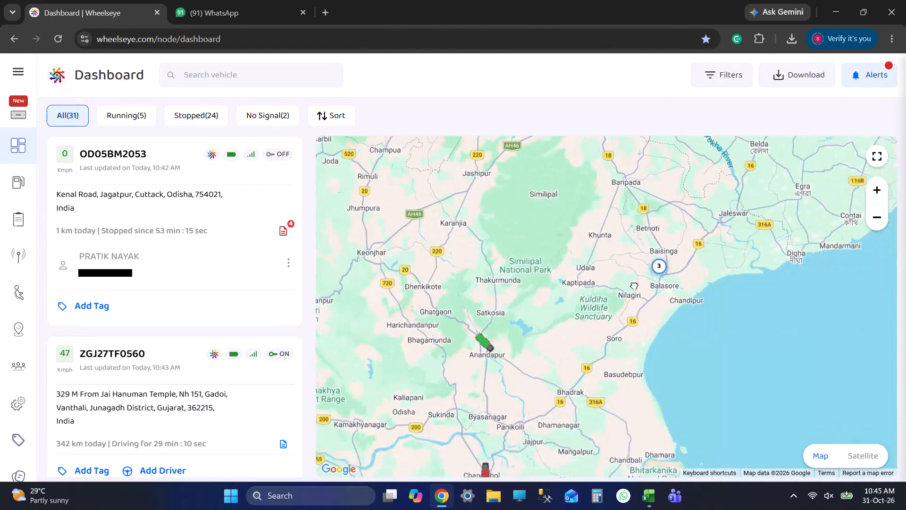
drag(634, 284, 652, 242)
drag(675, 243, 650, 251)
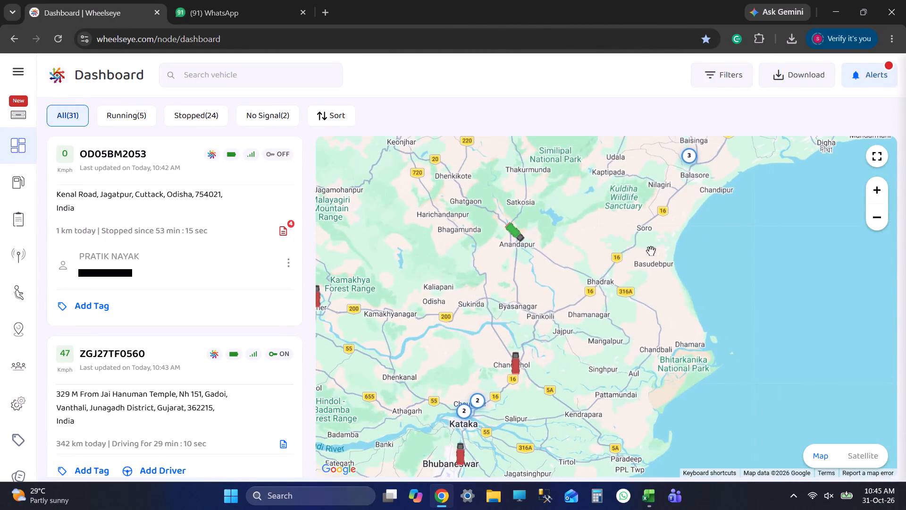
scroll(631, 296, up, 1)
drag(601, 314, 600, 268)
drag(587, 293, 587, 291)
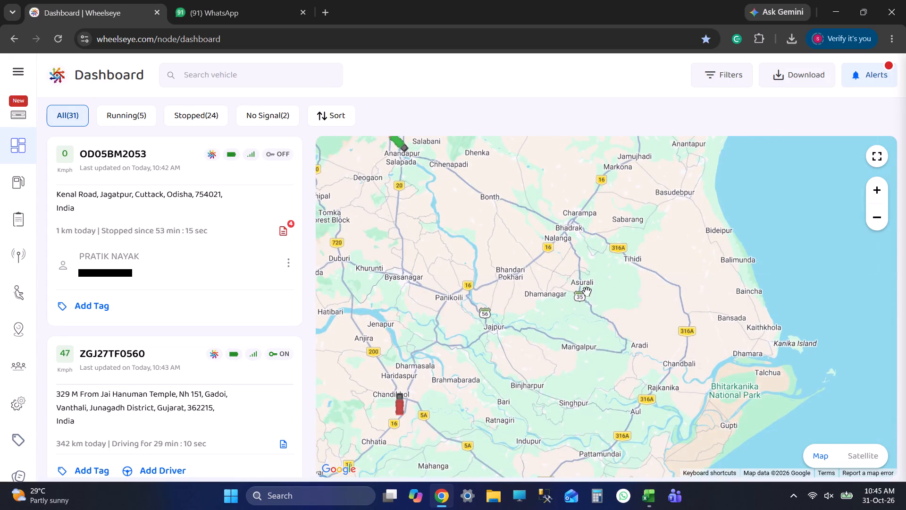
drag(587, 291, 513, 378)
drag(566, 246, 542, 351)
scroll(576, 295, down, 3)
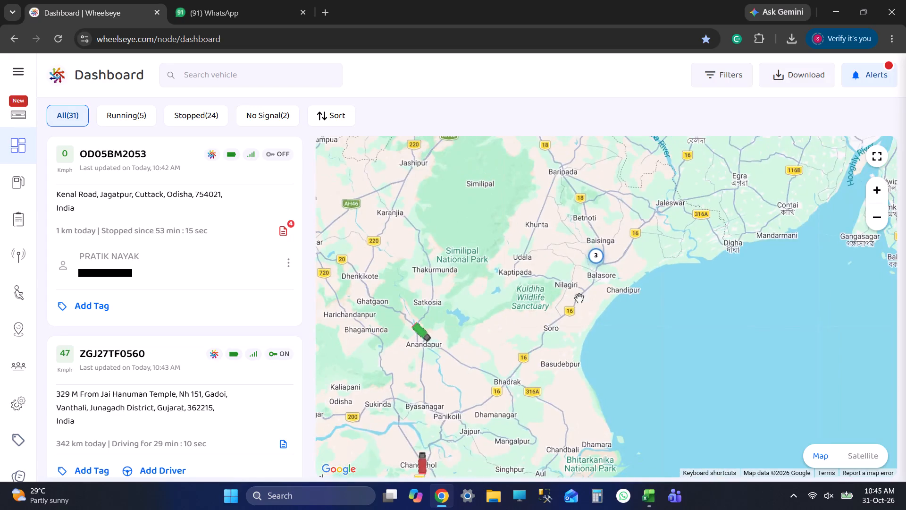
scroll(579, 302, down, 4)
drag(644, 210, 601, 278)
scroll(685, 205, up, 4)
scroll(684, 268, down, 3)
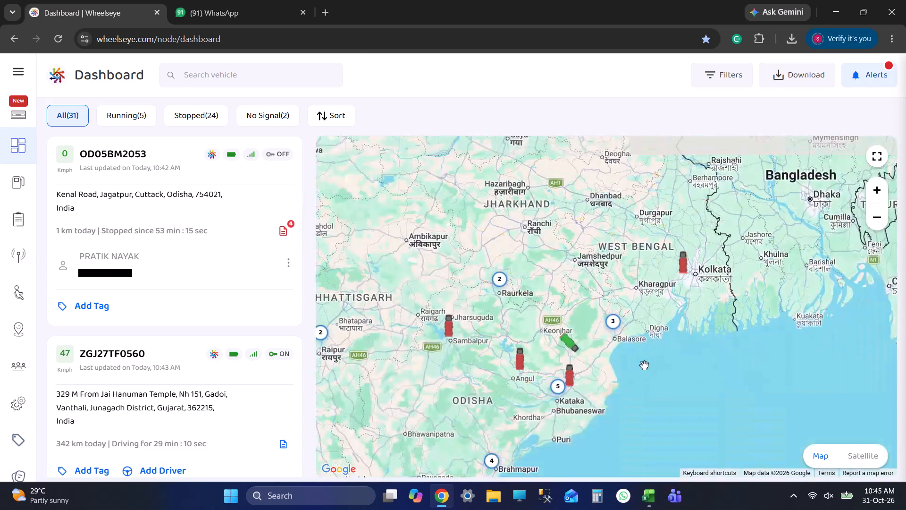
Examine the fleet map from the Balasore cluster past Anandapur and Chandikhol to Kataka for lorry positions.
drag(567, 403, 589, 365)
scroll(608, 341, up, 3)
scroll(632, 299, up, 3)
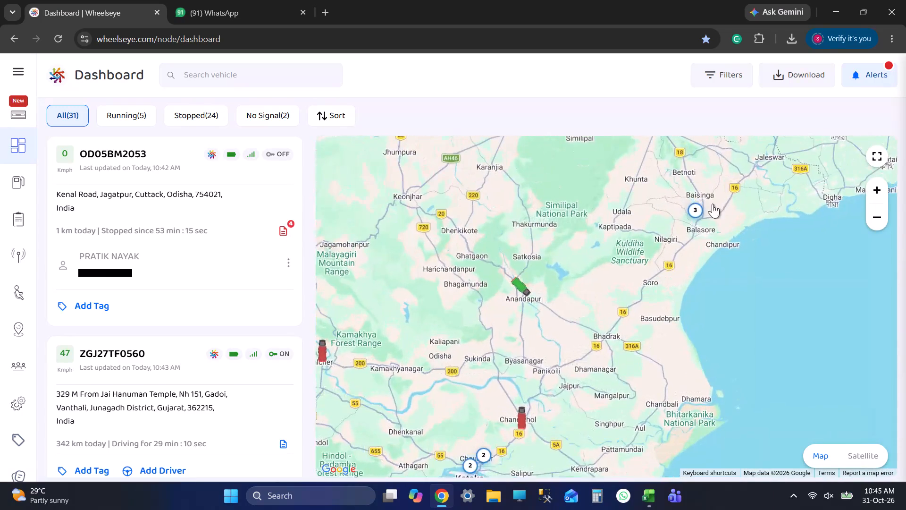
scroll(719, 198, up, 1)
scroll(692, 237, up, 1)
scroll(690, 254, down, 4)
drag(617, 348, 676, 220)
scroll(580, 319, down, 3)
drag(505, 441, 575, 349)
scroll(515, 359, up, 3)
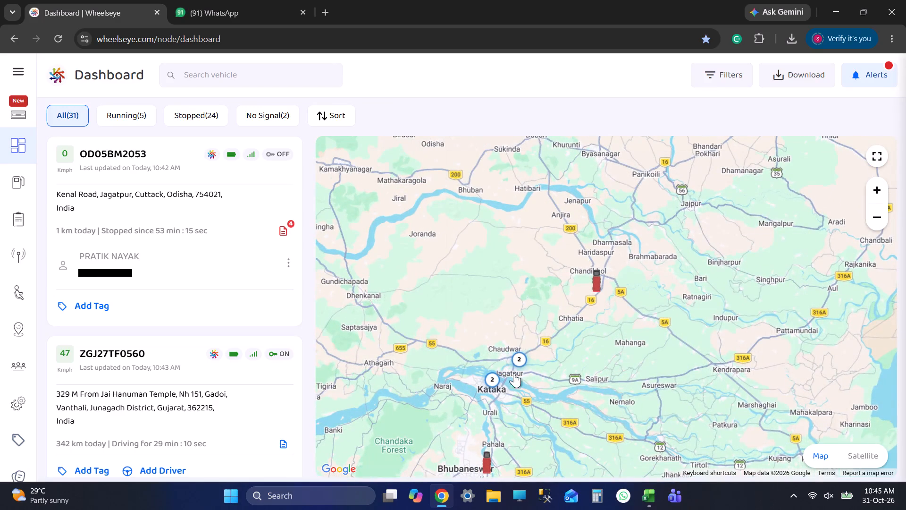
Identify the two clustered lorries near Jagatpur on the fleet map.
scroll(483, 373, up, 7)
drag(527, 386, 495, 370)
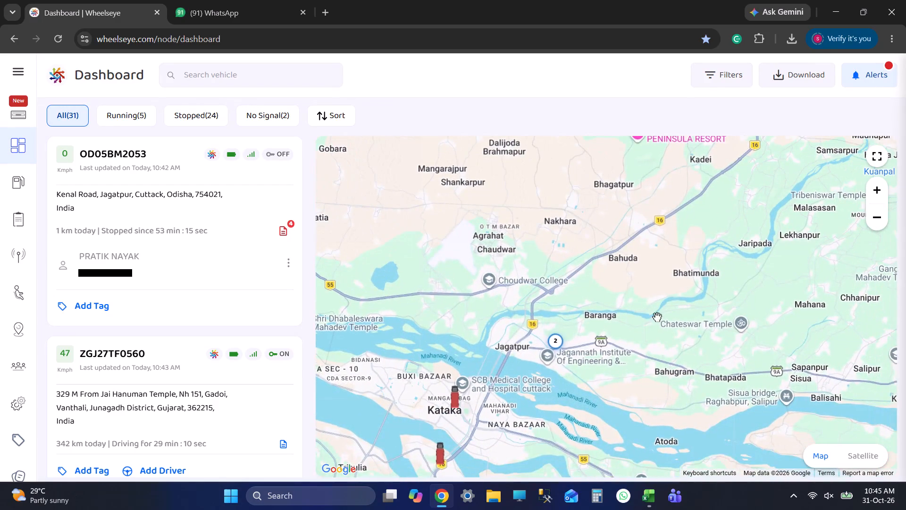
drag(659, 309, 605, 330)
scroll(603, 329, down, 3)
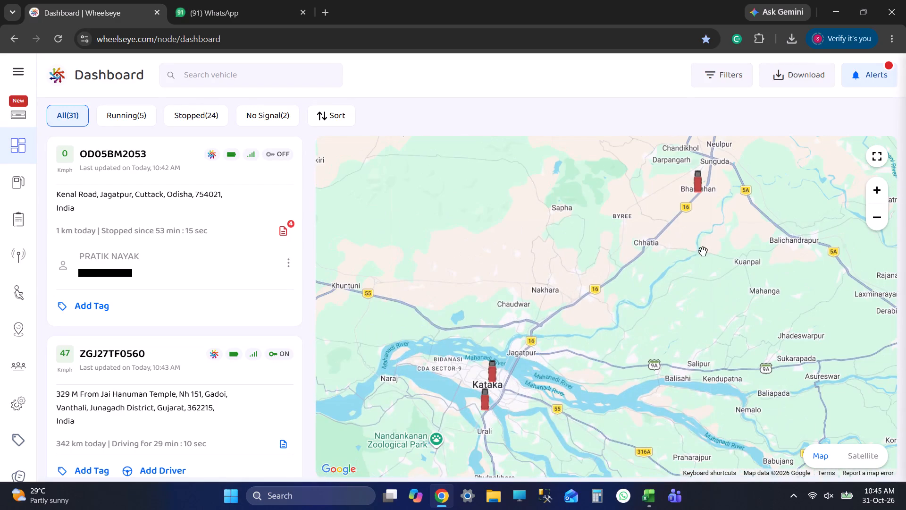
drag(703, 251, 676, 292)
scroll(488, 427, up, 3)
click(485, 444)
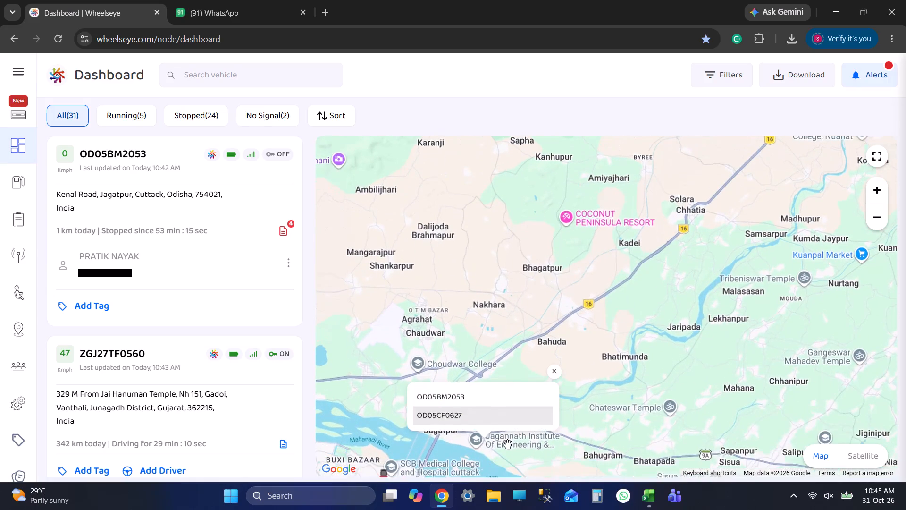
click(658, 394)
Examine the fleet map from Jagatpur past Chandikhol and Bhadrak to Balasore for lorry positions.
scroll(666, 361, down, 8)
drag(794, 341, 681, 345)
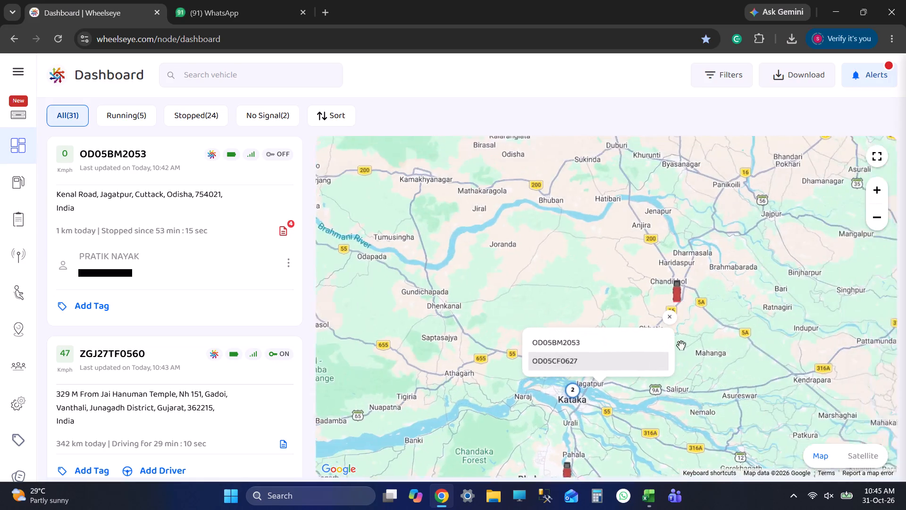
drag(681, 345, 709, 348)
scroll(644, 320, down, 4)
drag(714, 292, 700, 401)
drag(728, 353, 702, 412)
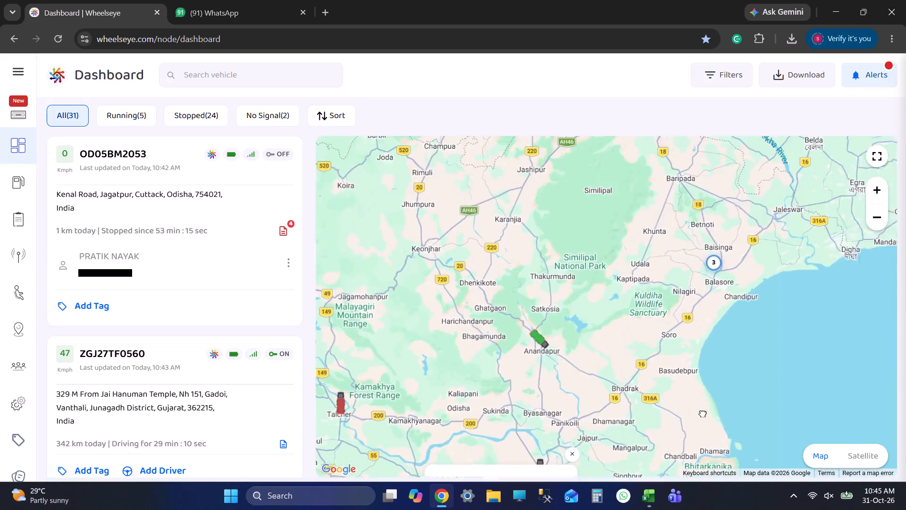
drag(702, 412, 698, 420)
Locate the lorry near Panchla, west of Kolkata, on the fleet map.
scroll(686, 336, up, 1)
scroll(683, 347, down, 5)
scroll(681, 351, up, 1)
scroll(681, 351, down, 5)
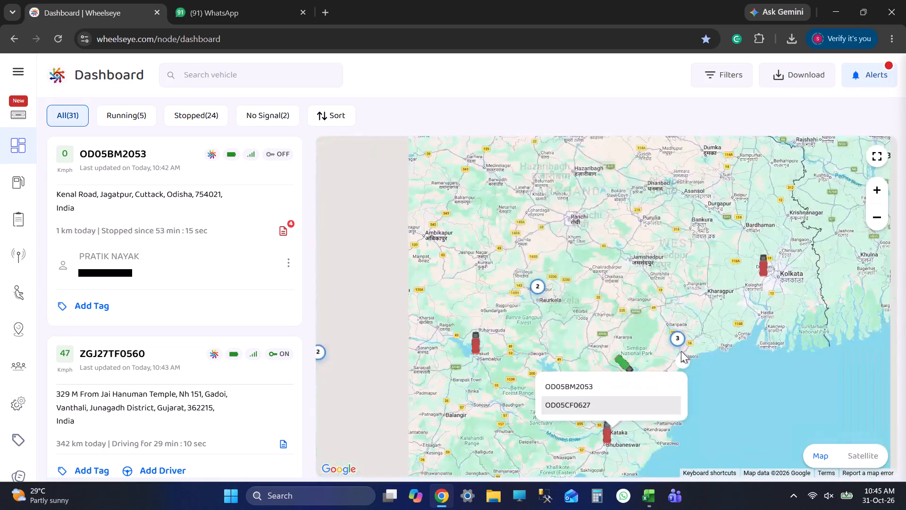
scroll(757, 279, up, 10)
scroll(716, 341, down, 4)
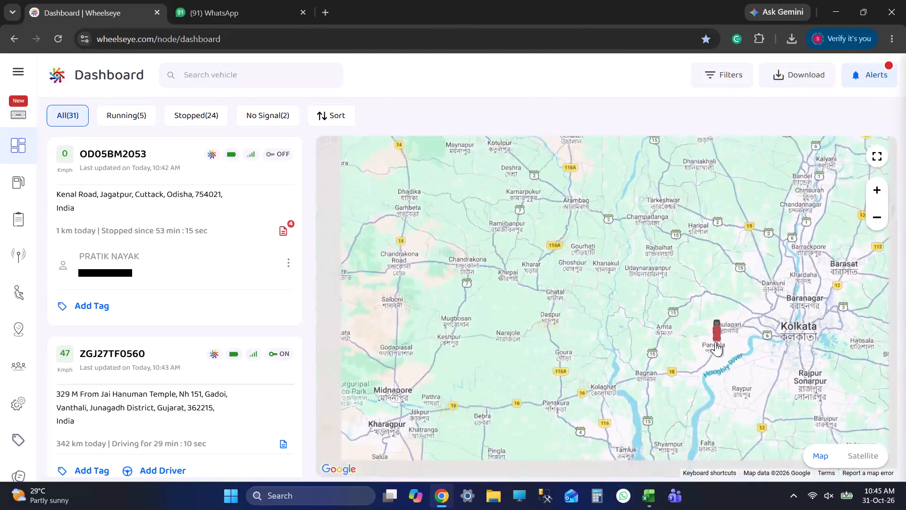
Identify the lorry standing near Bhubaneswar, south of Kataka, on the fleet map.
scroll(697, 348, down, 3)
drag(594, 382, 636, 327)
scroll(643, 314, down, 6)
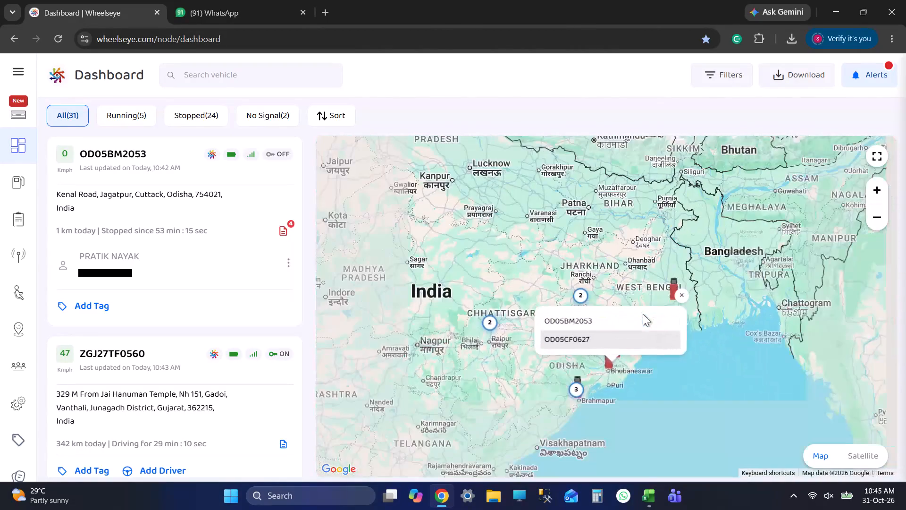
click(679, 297)
scroll(627, 356, up, 3)
scroll(530, 402, up, 3)
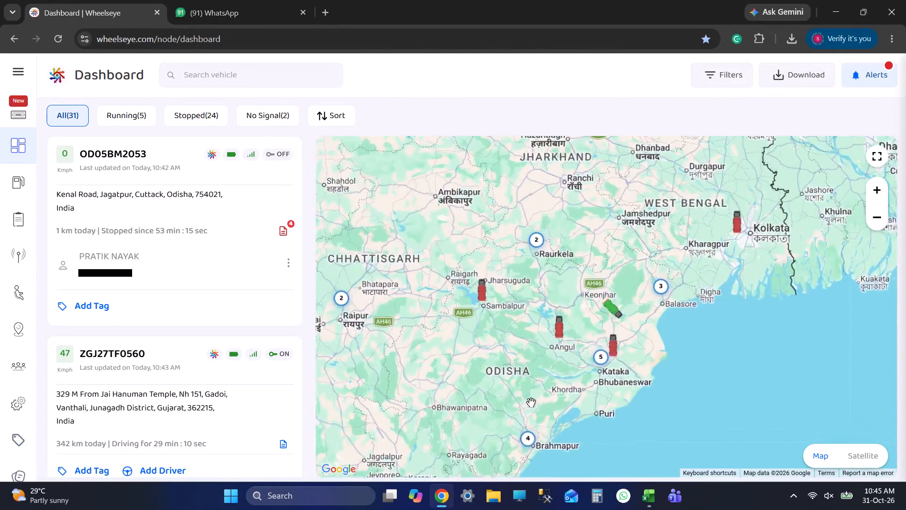
drag(538, 430, 516, 434)
scroll(617, 351, up, 11)
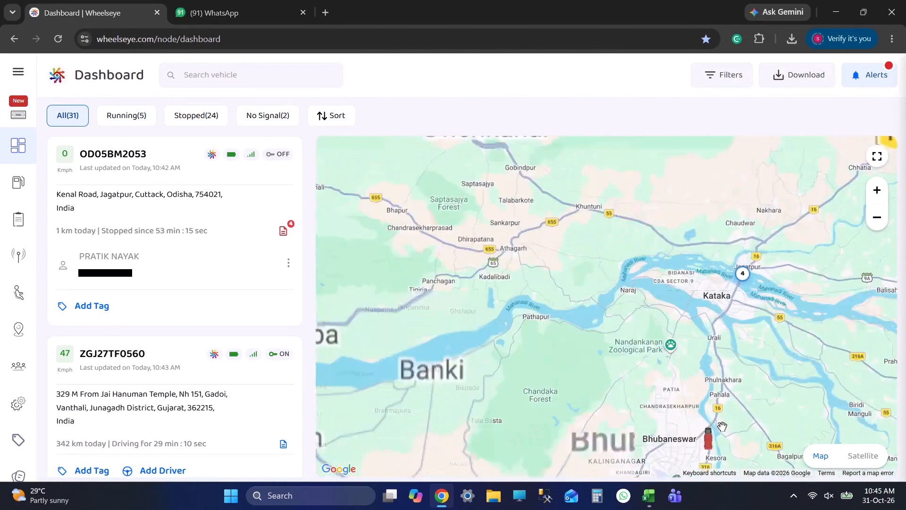
drag(700, 460, 673, 365)
click(681, 392)
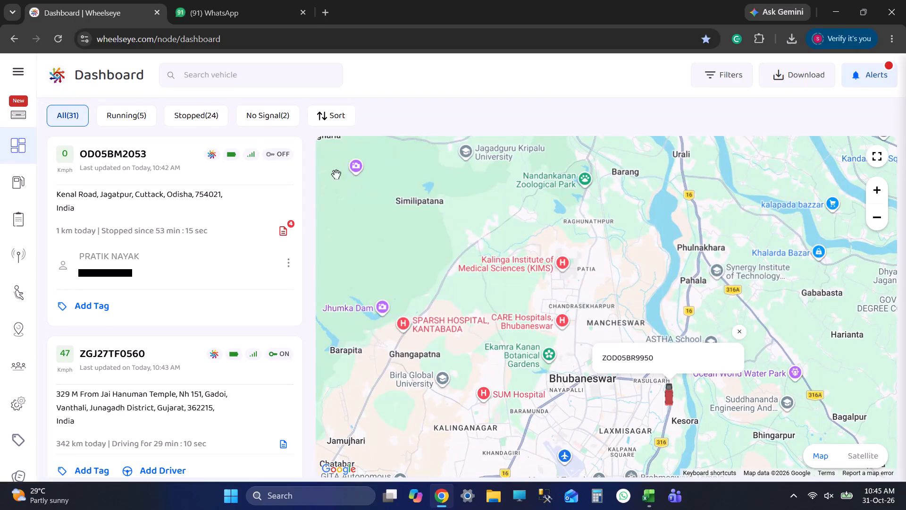
Search Wheelseye for vehicle 9950 and examine its latest stop in today's route history and on the map.
click(202, 75)
text(9950)
key(Return)
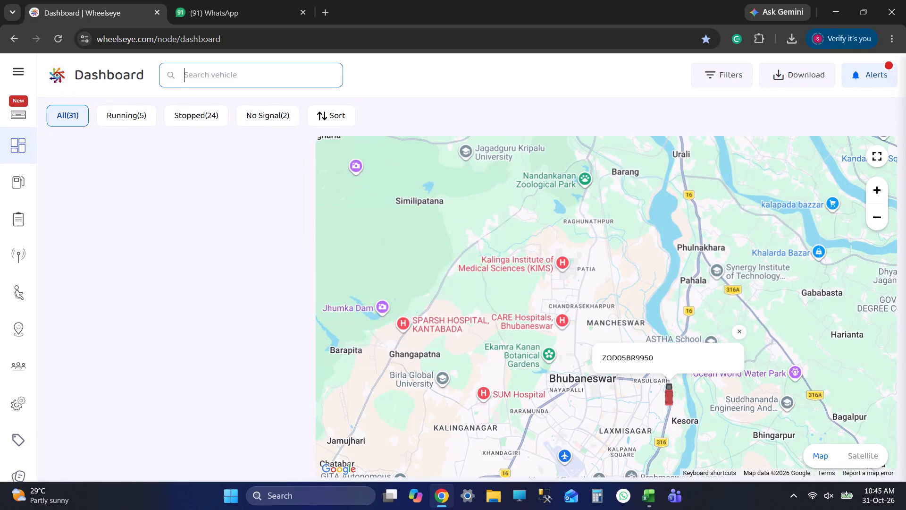
click(152, 255)
click(451, 323)
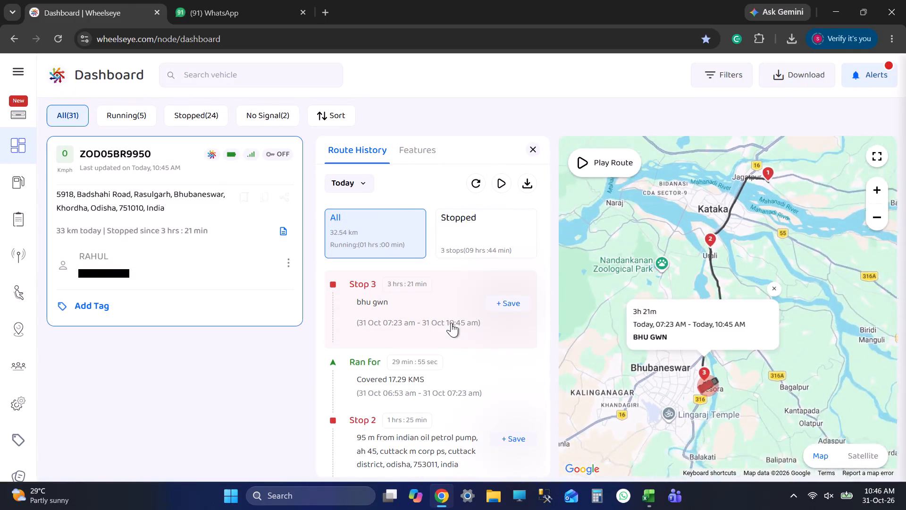
scroll(689, 328, up, 2)
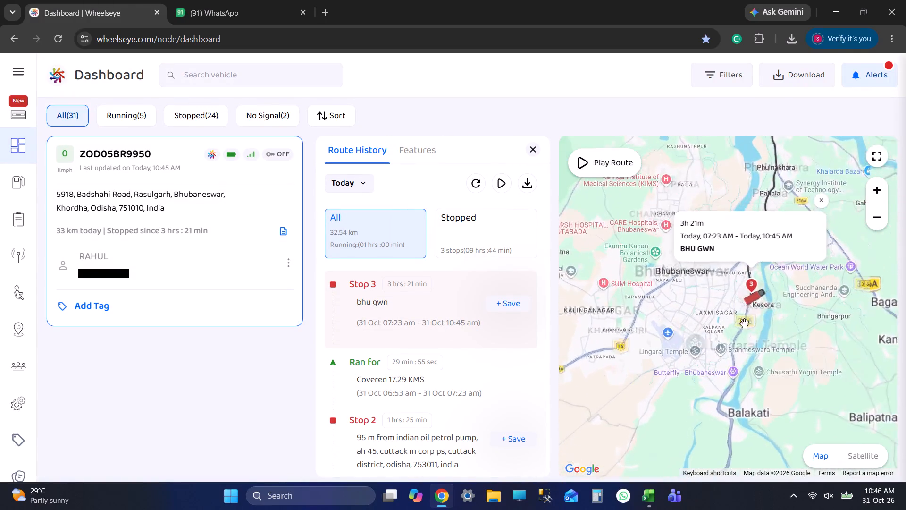
drag(782, 310, 726, 327)
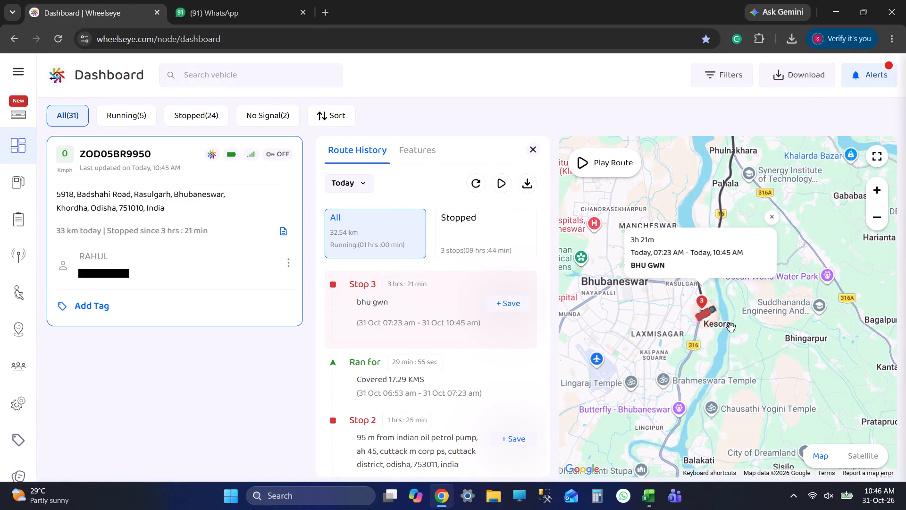
scroll(697, 317, up, 3)
drag(756, 306, 716, 322)
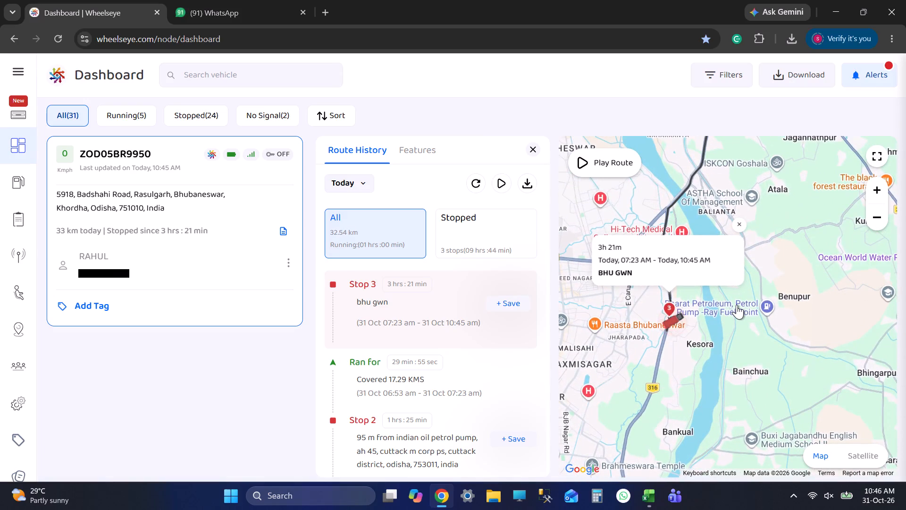
key(alt+Tab)
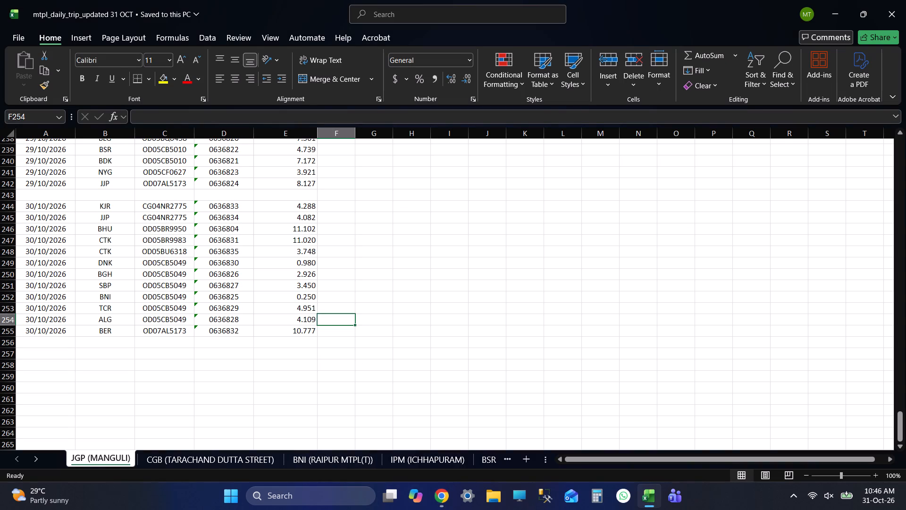
drag(171, 230, 302, 226)
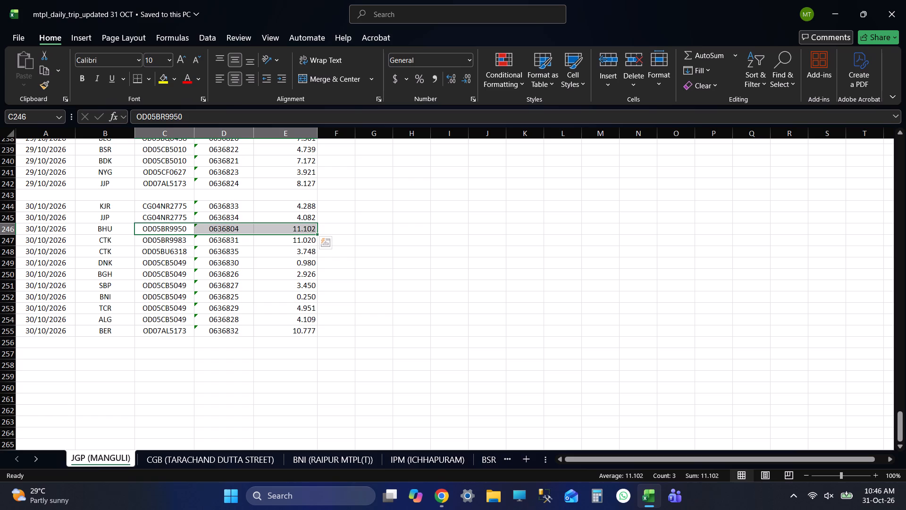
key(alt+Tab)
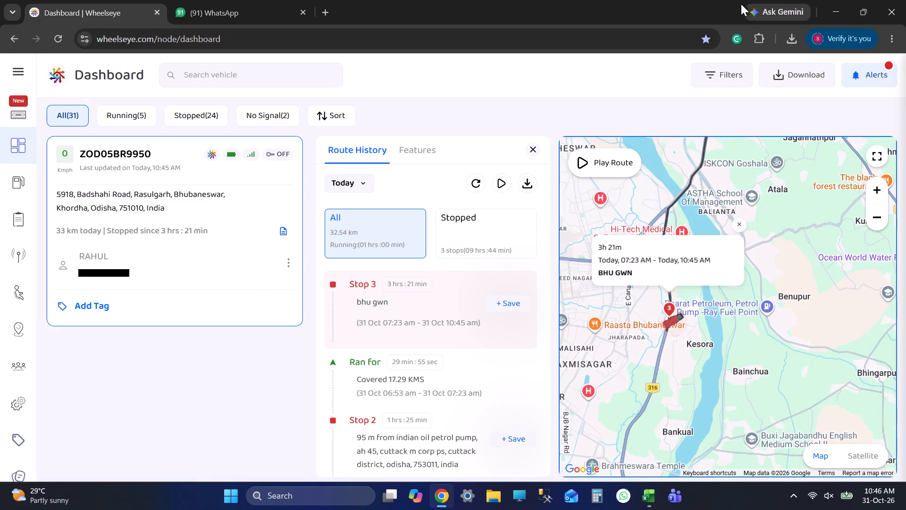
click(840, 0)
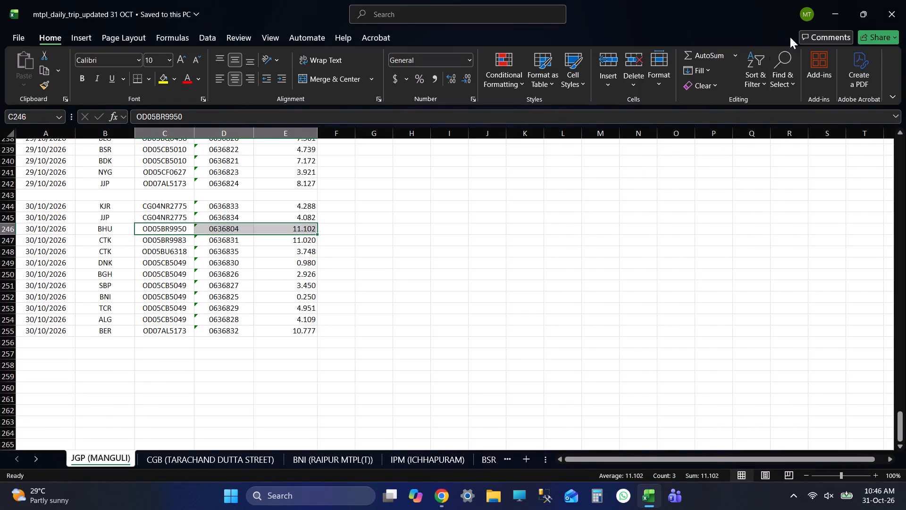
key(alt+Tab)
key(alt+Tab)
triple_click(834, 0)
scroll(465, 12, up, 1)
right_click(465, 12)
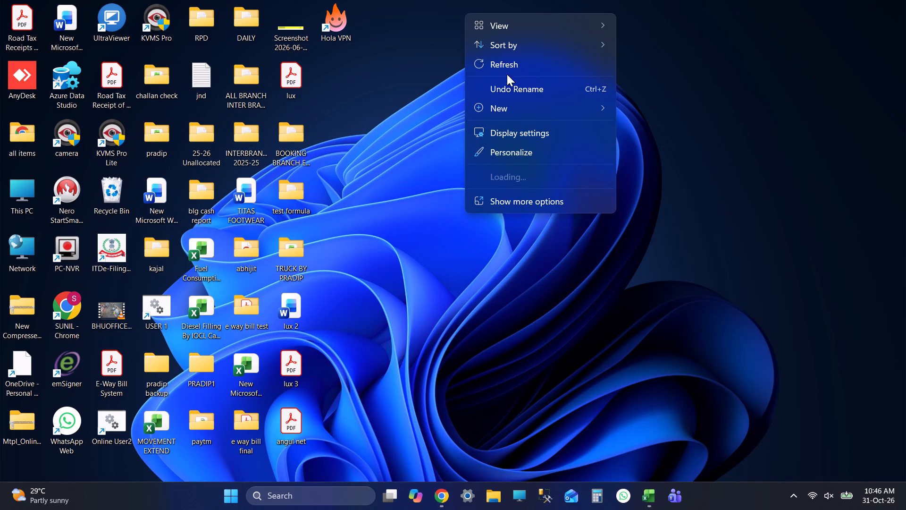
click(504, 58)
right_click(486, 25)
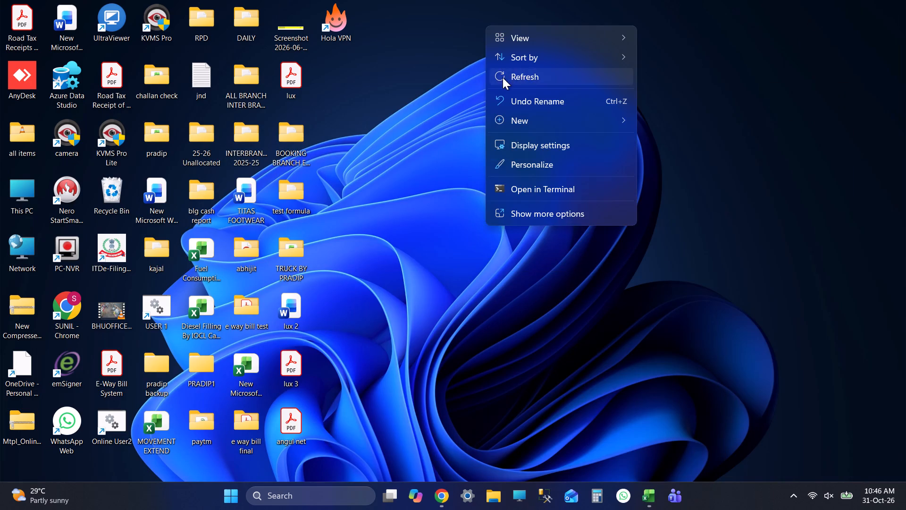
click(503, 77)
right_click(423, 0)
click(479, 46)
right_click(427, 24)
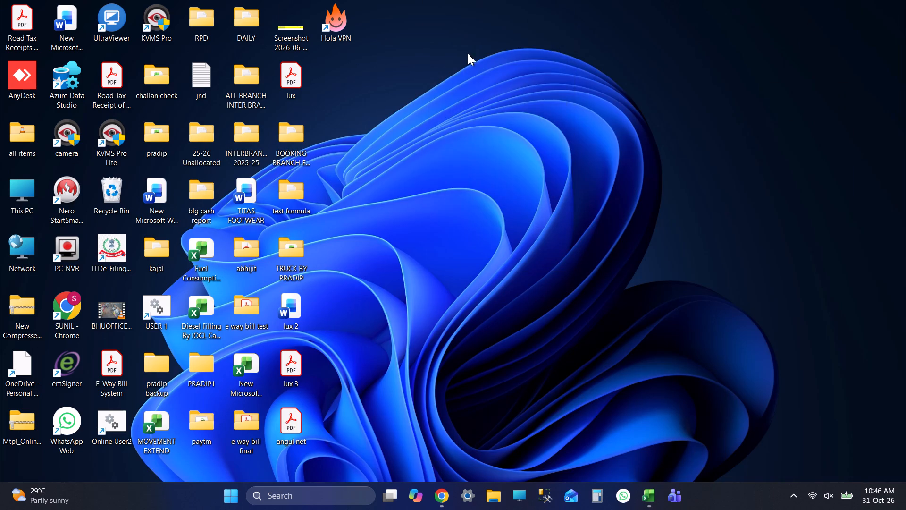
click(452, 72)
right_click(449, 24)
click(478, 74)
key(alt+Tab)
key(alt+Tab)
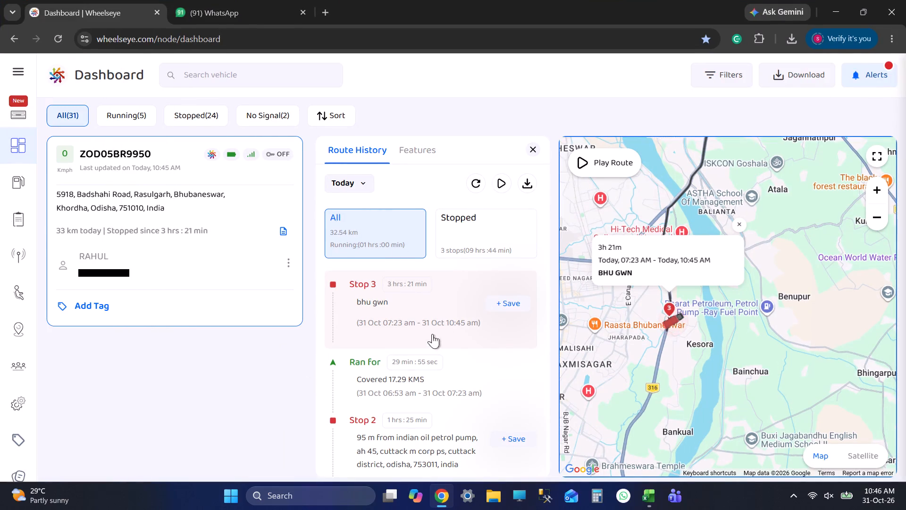
scroll(650, 330, down, 3)
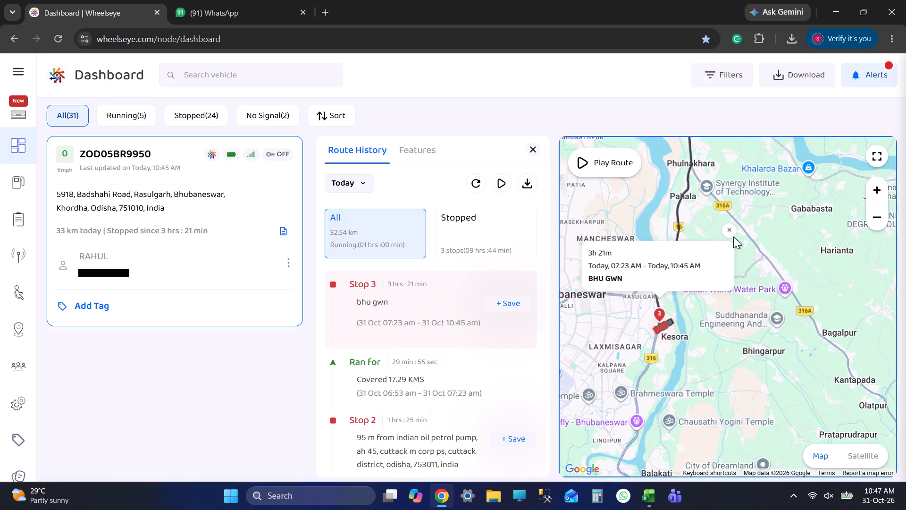
click(729, 223)
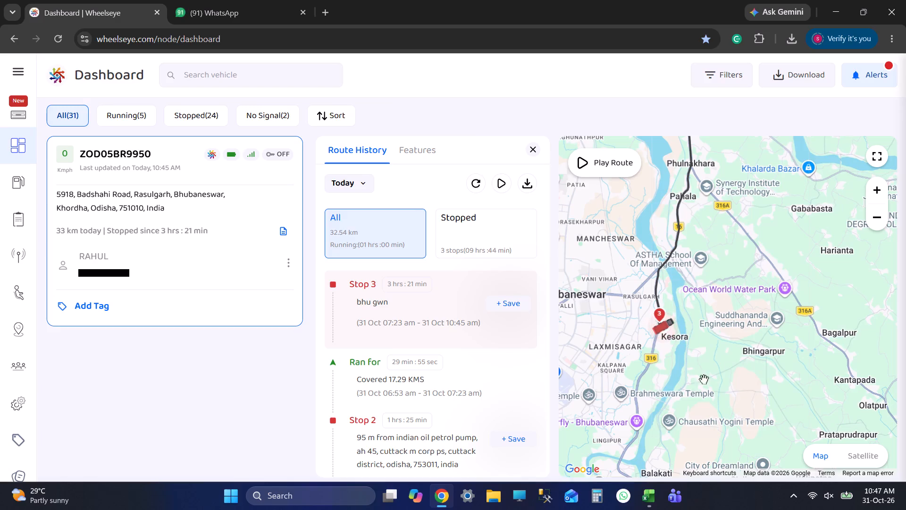
double_click(443, 305)
click(432, 310)
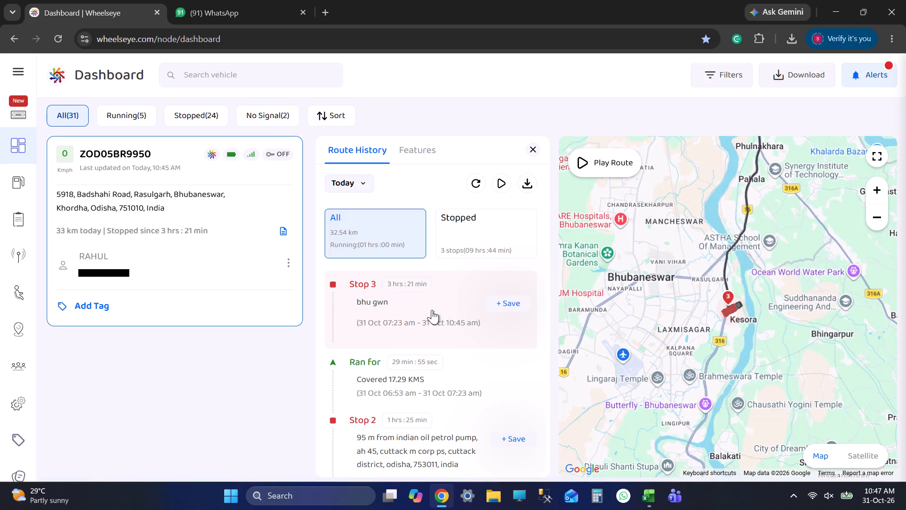
scroll(766, 296, up, 3)
scroll(713, 320, down, 13)
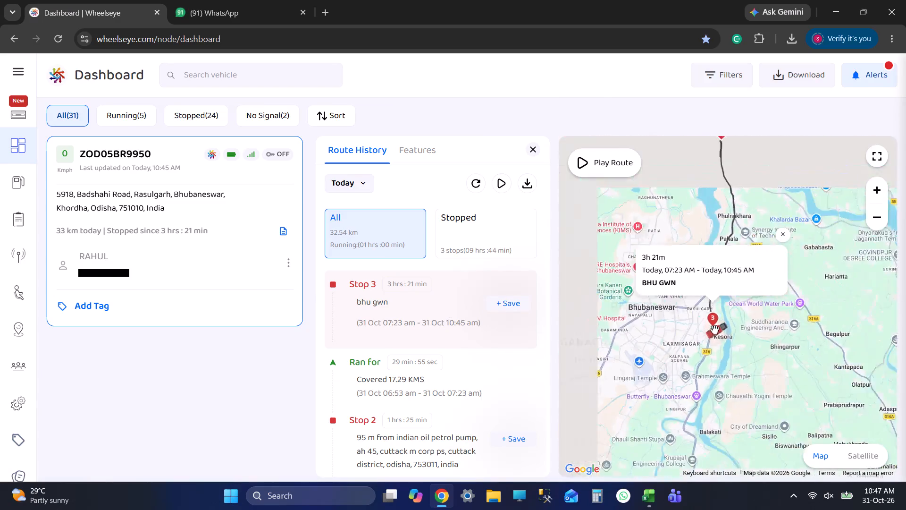
scroll(714, 330, down, 3)
click(791, 232)
click(781, 230)
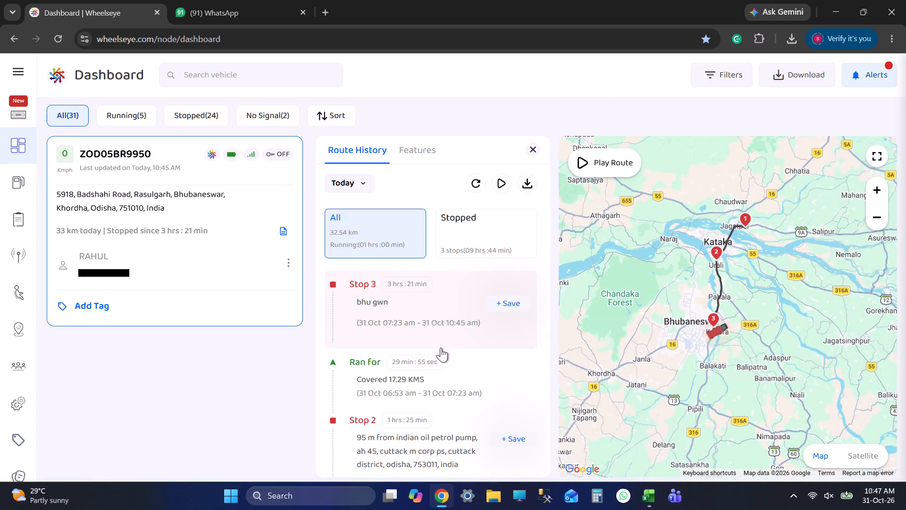
scroll(365, 355, up, 4)
Switch to the mtpl_daily_trip_updated 31 OCT workbook and save it.
key(alt+Tab)
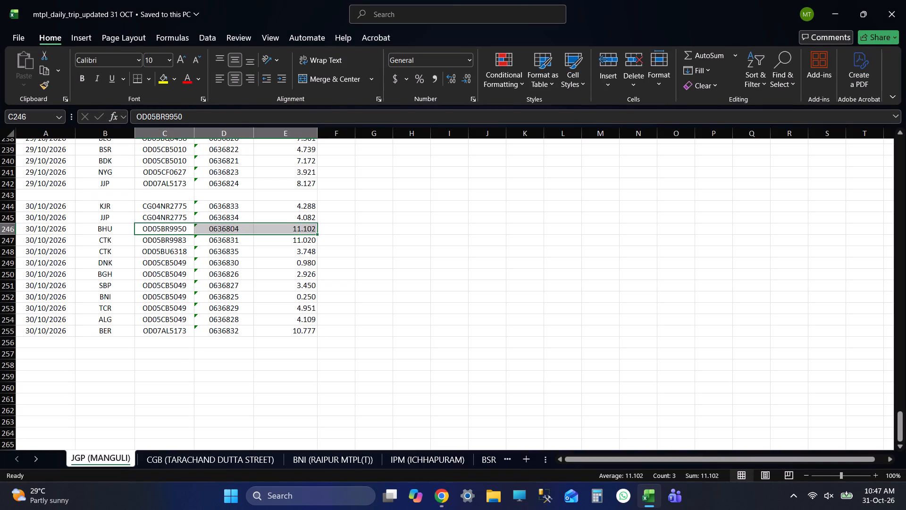
click(164, 337)
click(170, 328)
key(ctrl+s)
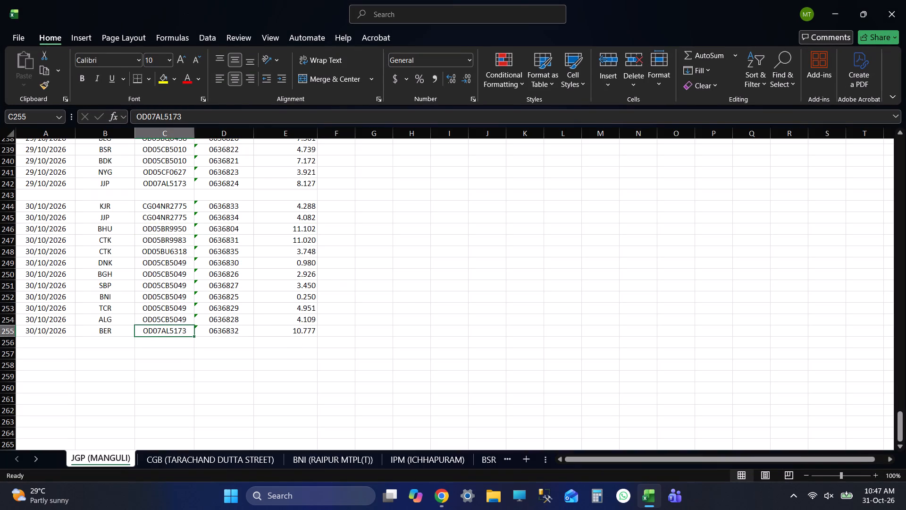
key(ctrl+s)
key(ctrl+s)
key(ctrl+s)
key(ctrl+s)
key(ctrl+s)
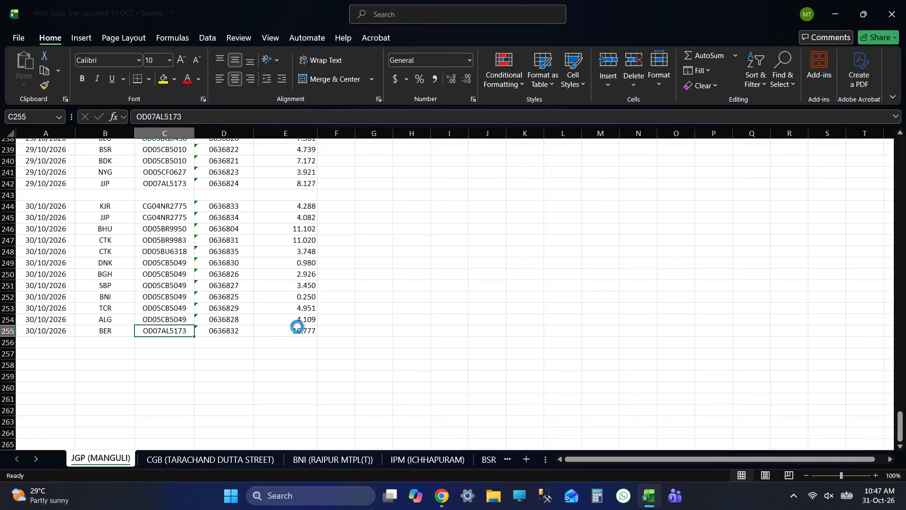
key(ctrl+s)
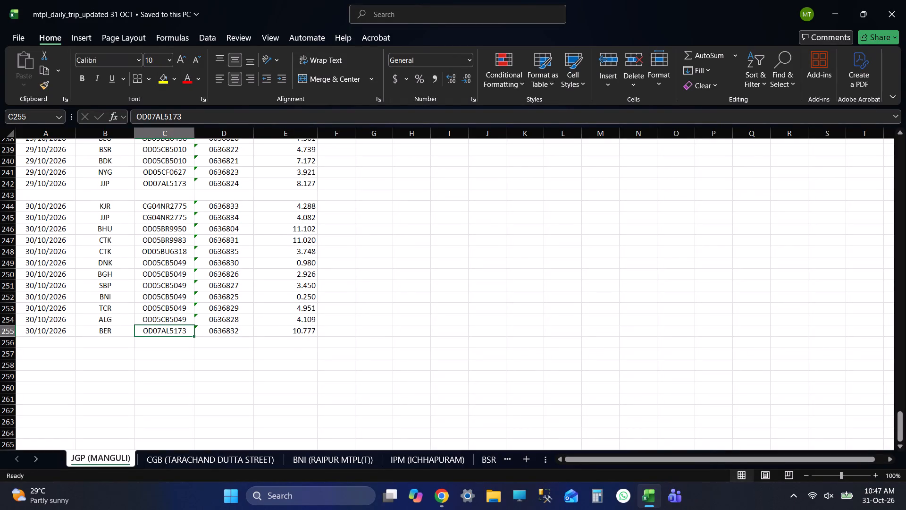
Clear the open windows from view and open the TRUCK BY PRADIP folder on the desktop.
key(alt+Tab)
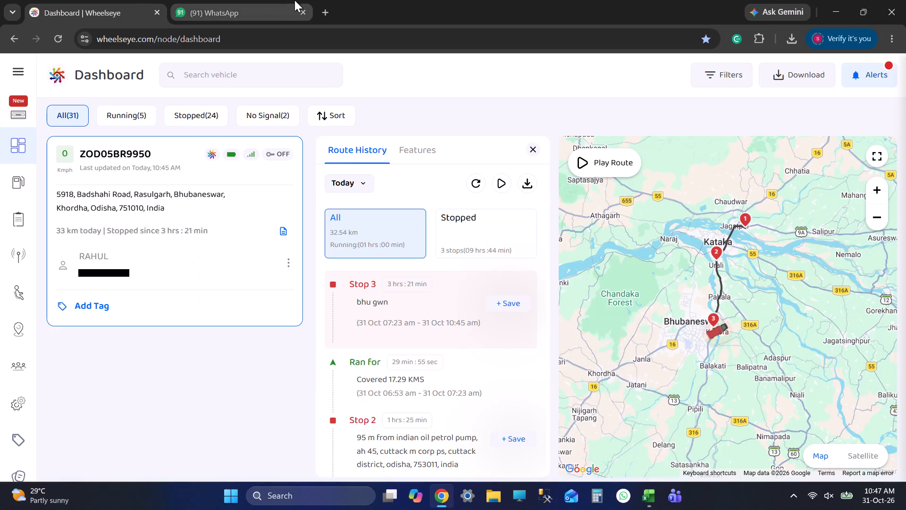
key(alt+Tab)
key(alt+Tab)
key(alt+Tab)
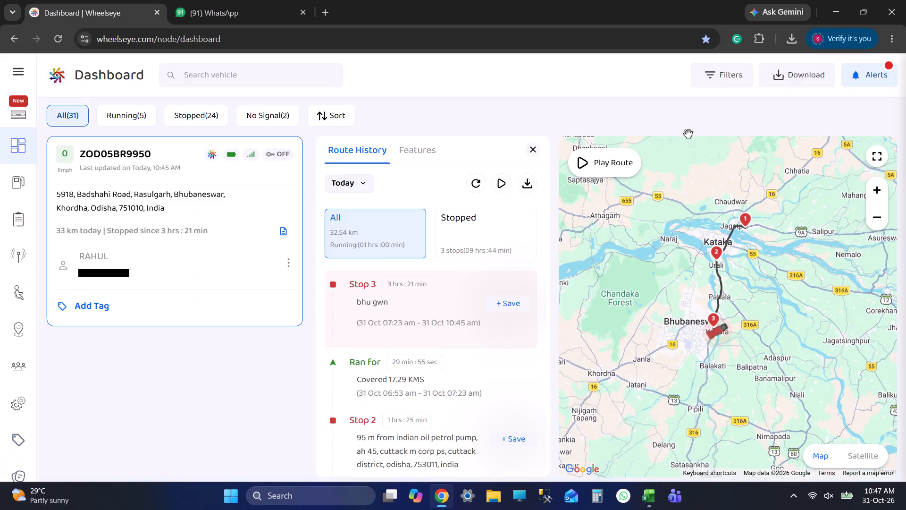
triple_click(841, 0)
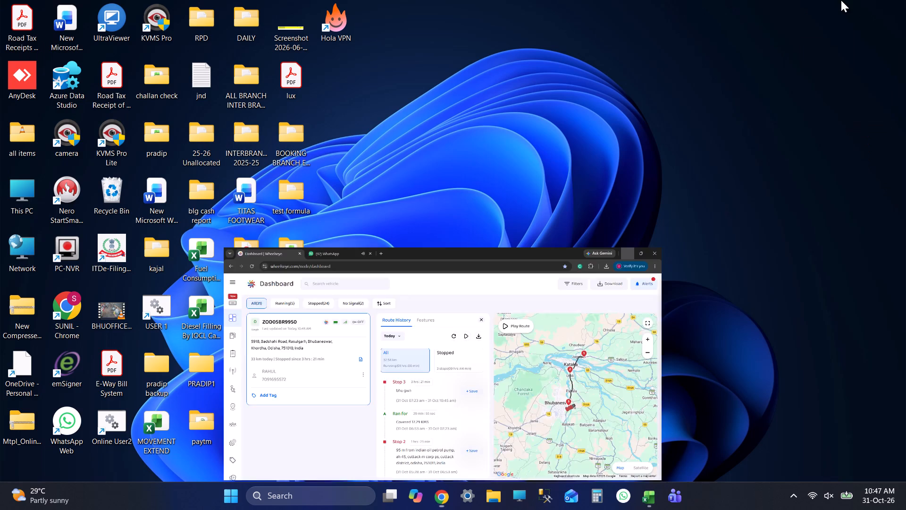
click(841, 0)
double_click(295, 243)
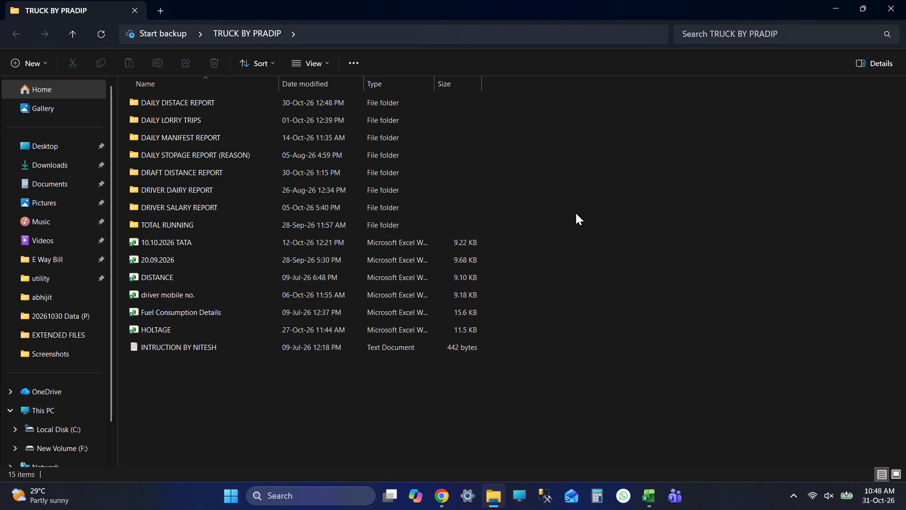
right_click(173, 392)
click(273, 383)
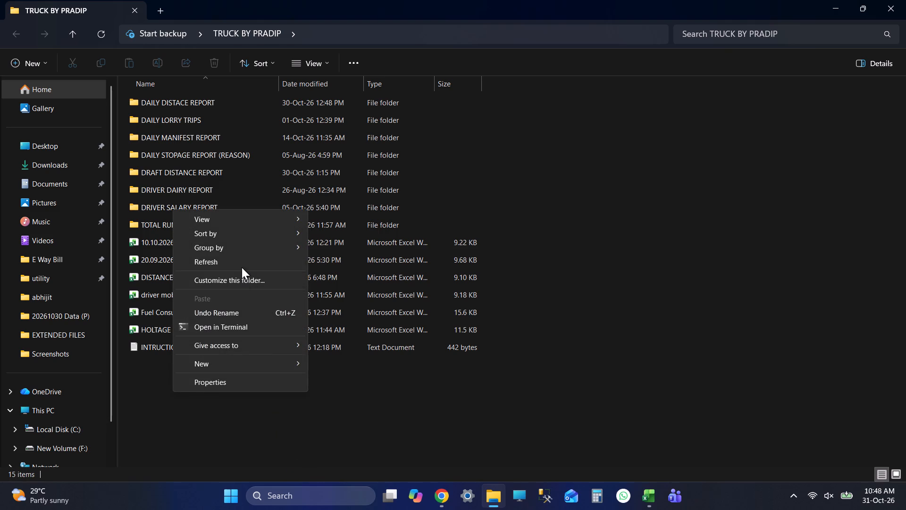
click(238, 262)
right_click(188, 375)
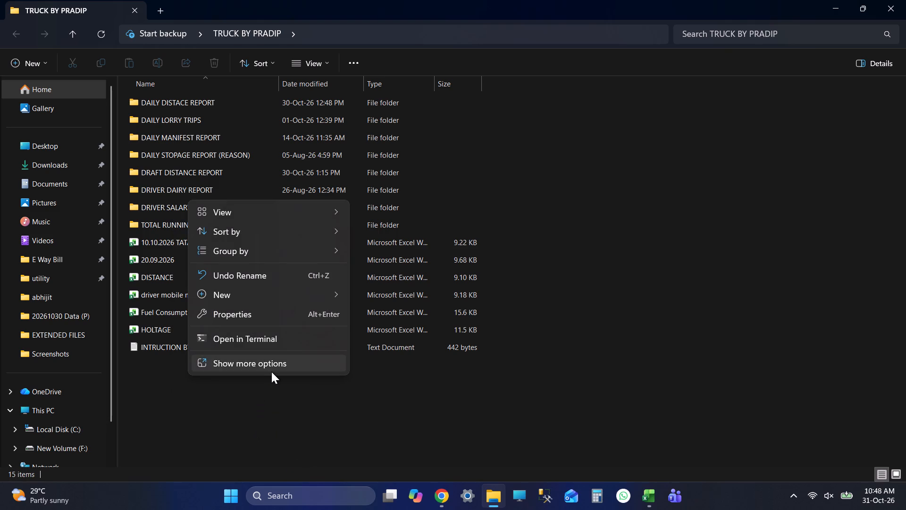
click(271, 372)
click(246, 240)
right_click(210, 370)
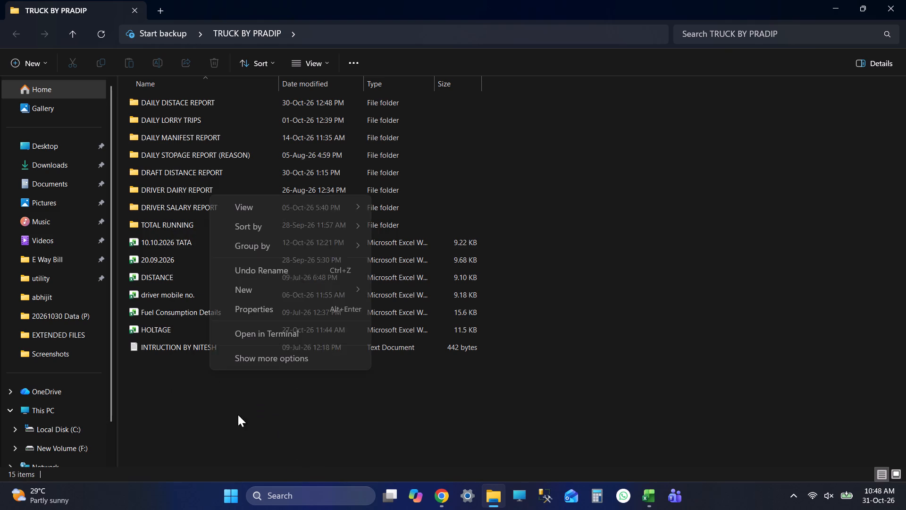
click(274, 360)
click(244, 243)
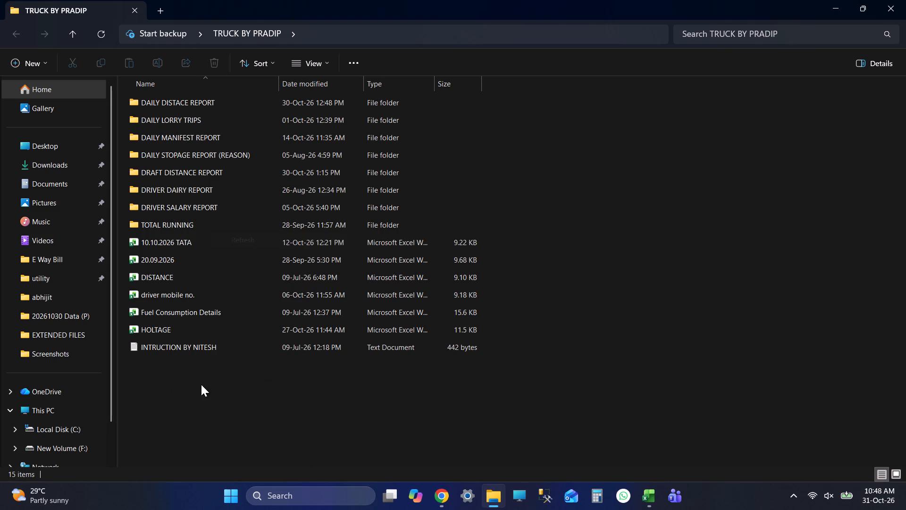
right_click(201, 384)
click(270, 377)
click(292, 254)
Look through the DAILY MANIFEST REPORT folder with its oct subfolder, and the DAILY LORRY TRIPS folder.
double_click(228, 139)
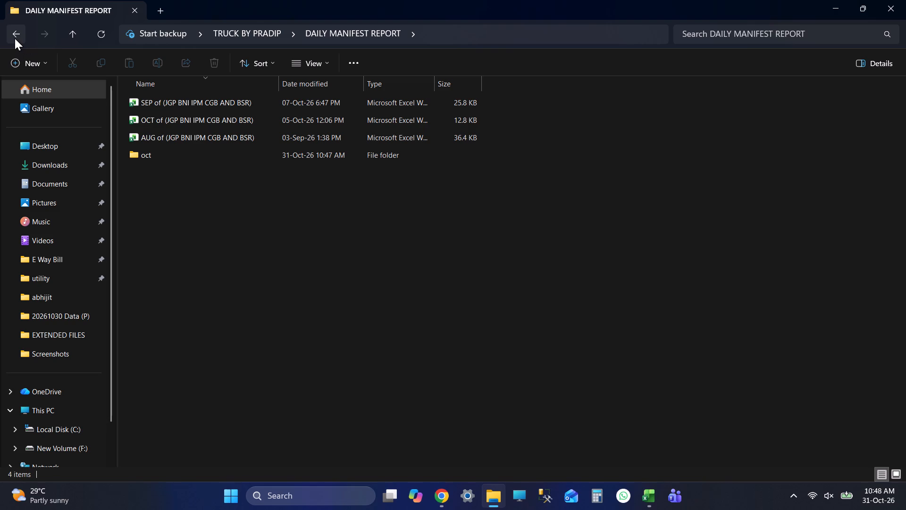
click(15, 38)
double_click(168, 139)
double_click(168, 160)
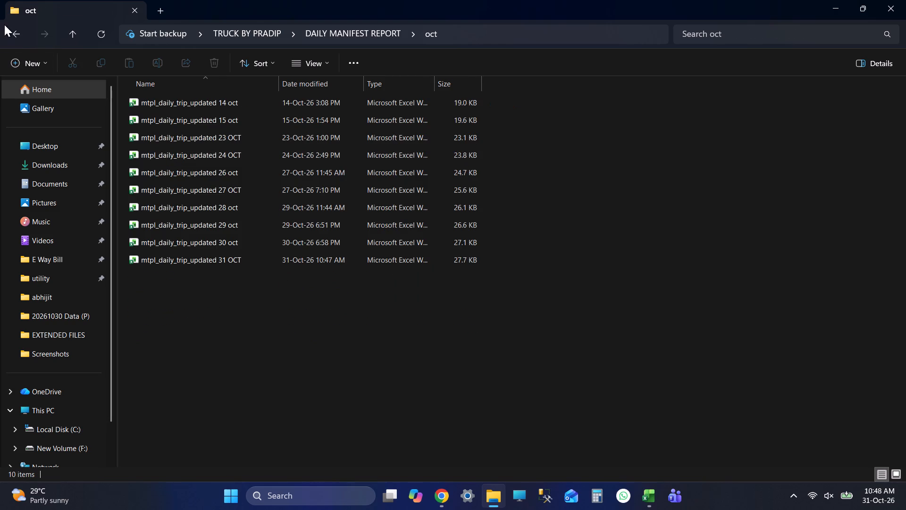
double_click(17, 37)
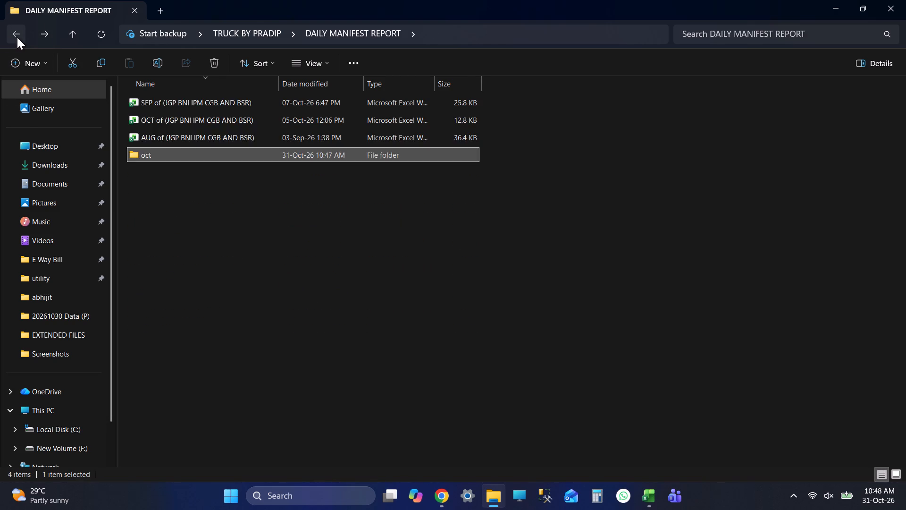
double_click(216, 123)
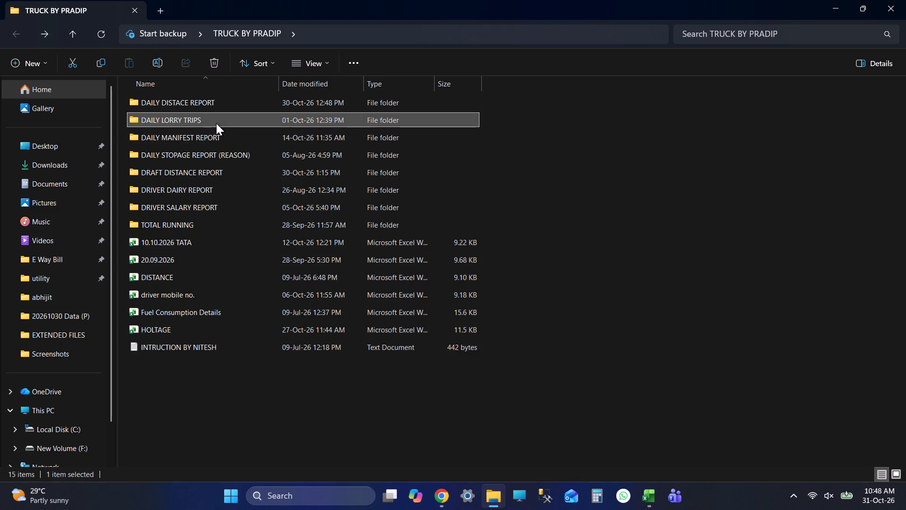
click(18, 34)
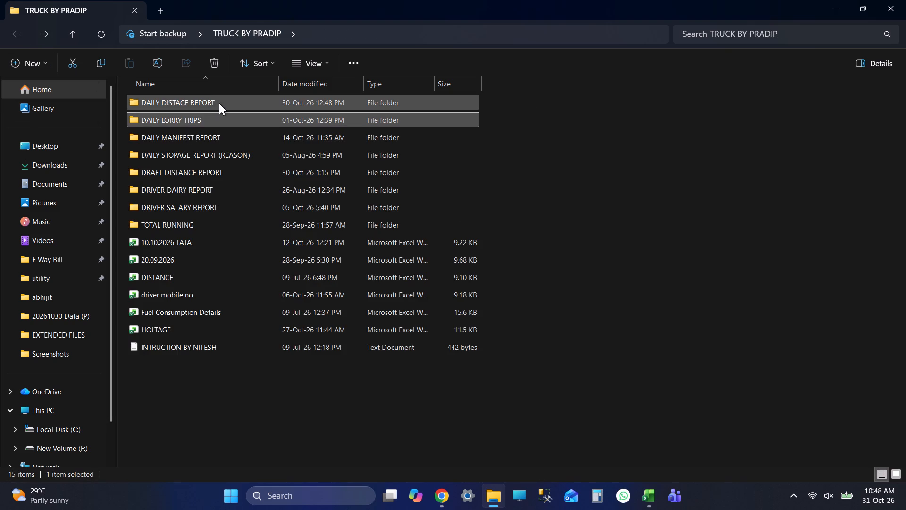
Open the DAILY DISTACE REPORT folder and copy the name text of its 23 OCT TO 29 OCT folder.
double_click(227, 103)
scroll(241, 221, down, 3)
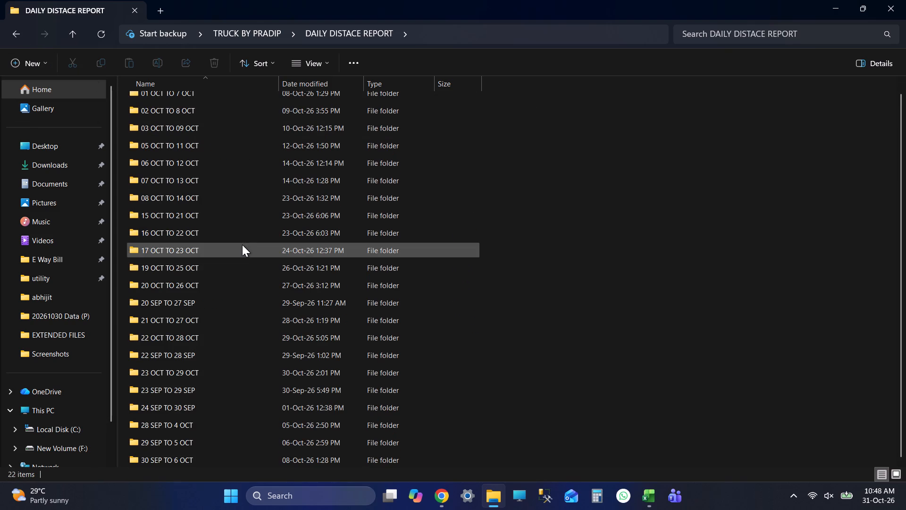
scroll(242, 245, down, 3)
scroll(249, 255, up, 1)
scroll(251, 268, down, 1)
scroll(266, 383, down, 8)
scroll(275, 392, up, 1)
scroll(275, 393, down, 7)
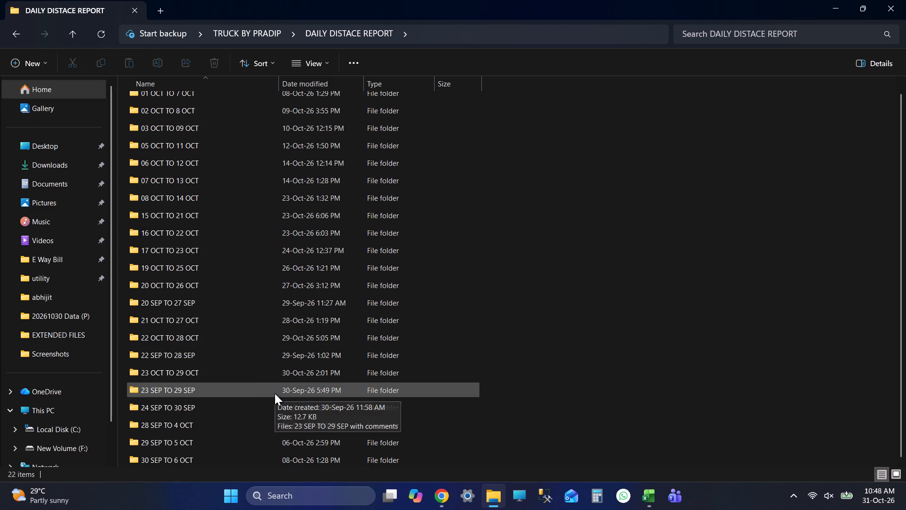
scroll(275, 393, down, 2)
scroll(247, 419, down, 2)
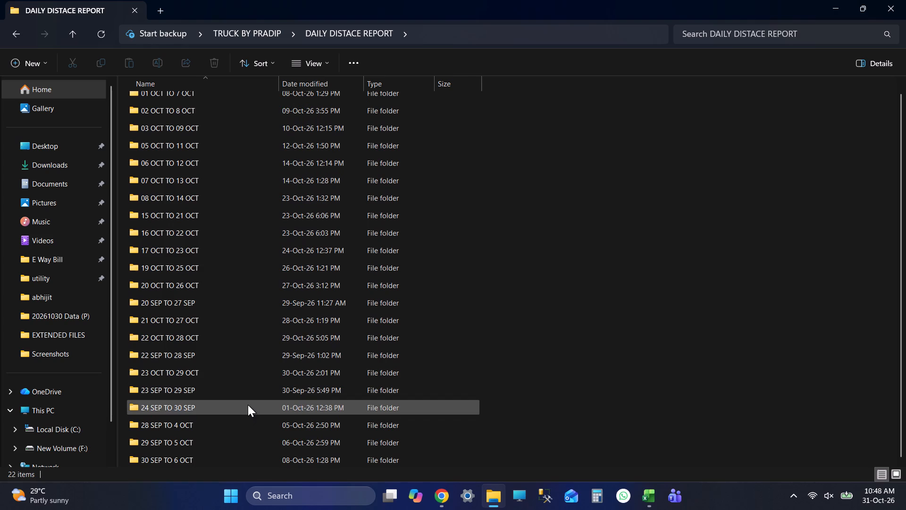
scroll(262, 417, down, 2)
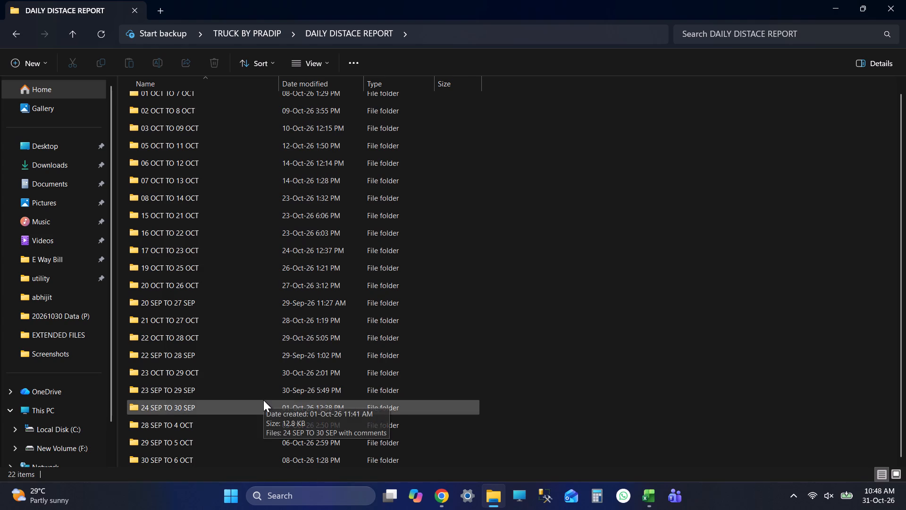
scroll(263, 400, down, 4)
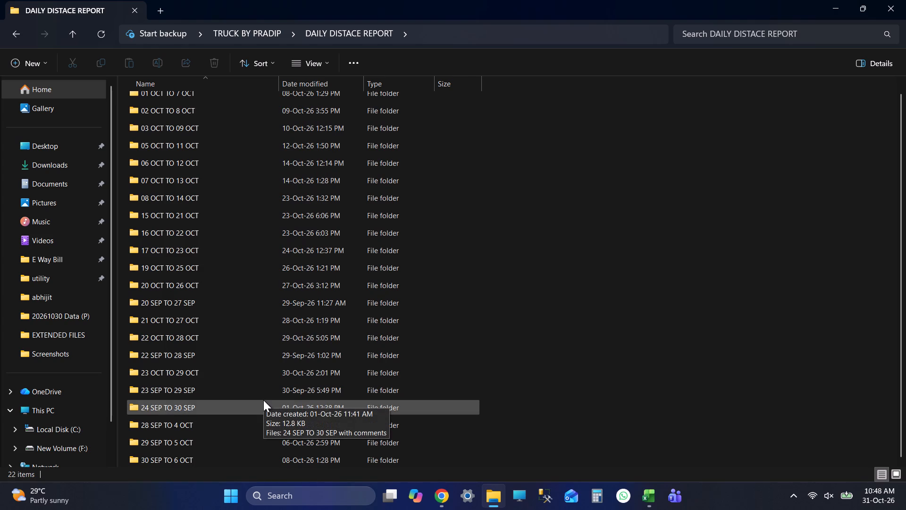
click(266, 374)
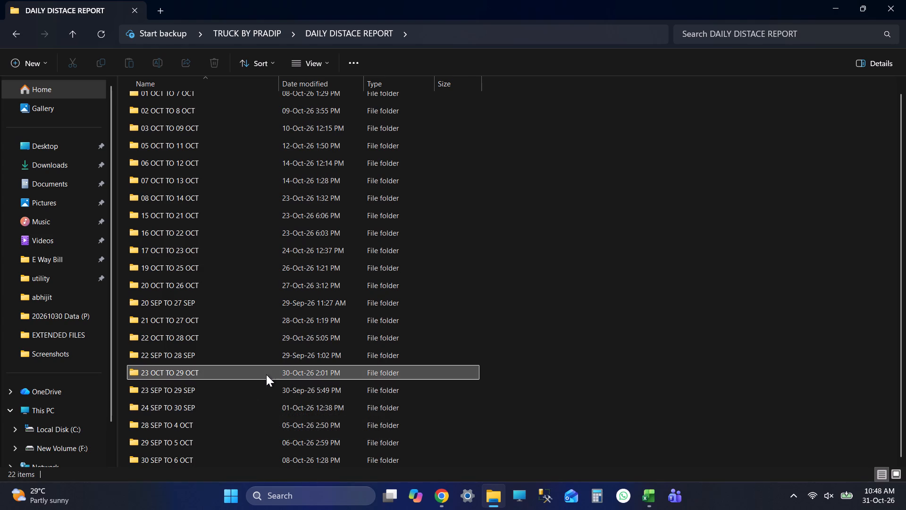
scroll(383, 388, down, 11)
scroll(562, 418, down, 4)
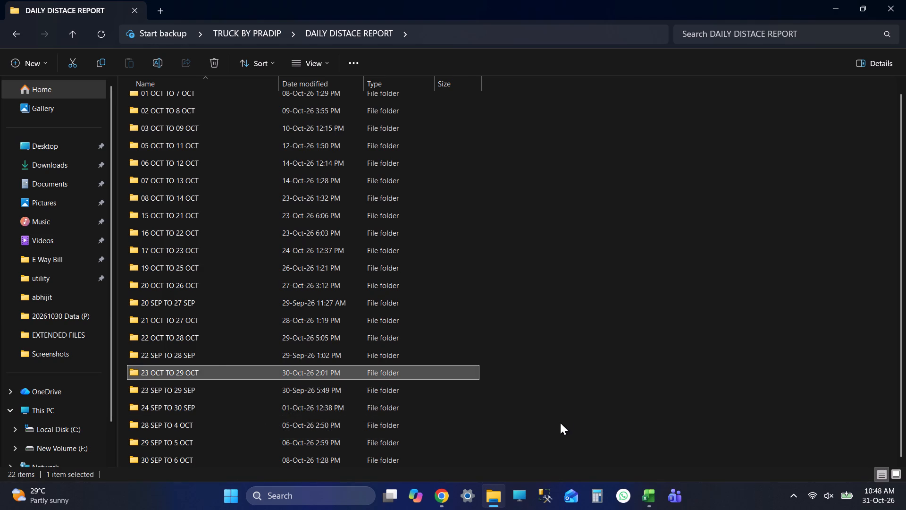
key(F2)
key(ctrl+c)
key(ctrl+c)
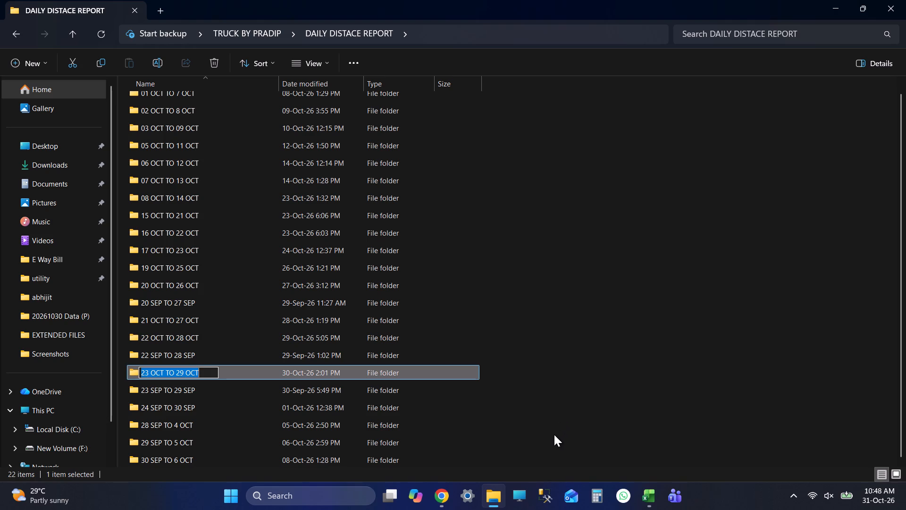
key(ctrl+c)
key(ctrl+c)
key(ctrl+c)
click(515, 61)
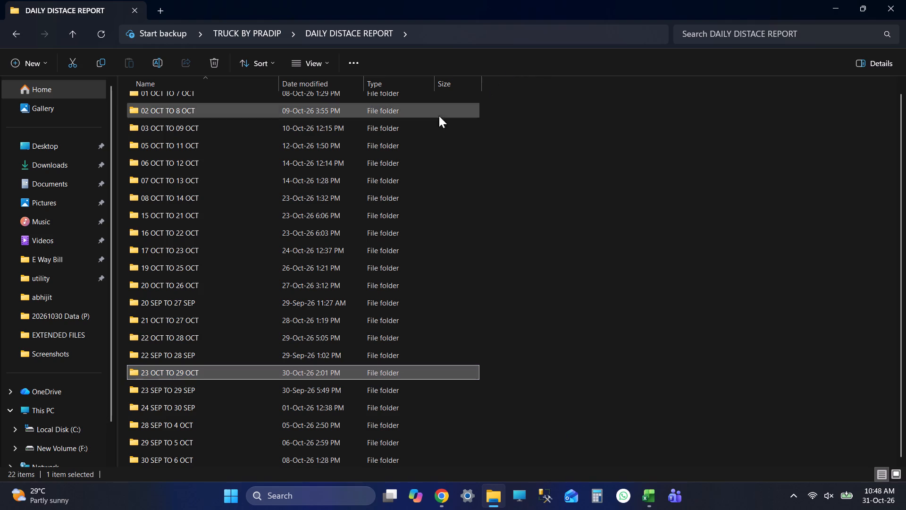
Create a new folder in DAILY DISTACE REPORT from the copied name, edited to read 24 OCT TO 30 OCT.
click(18, 57)
click(69, 91)
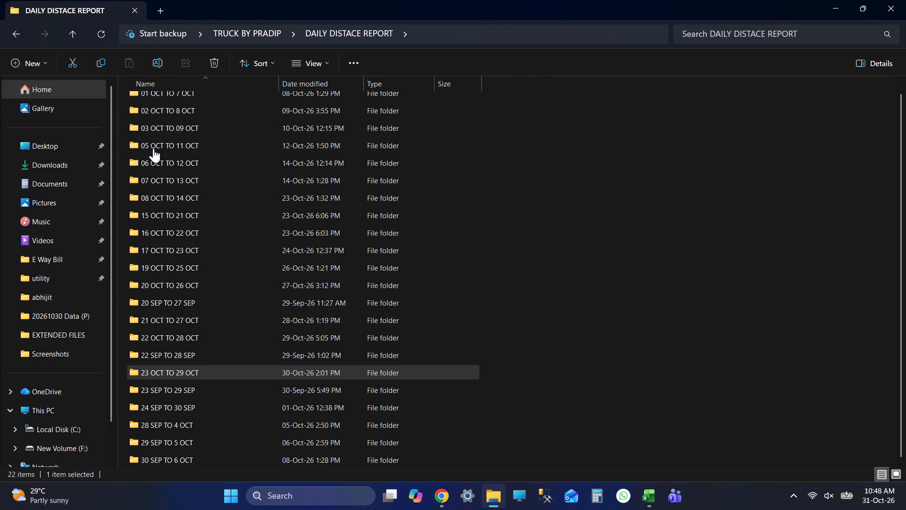
key(ctrl+v)
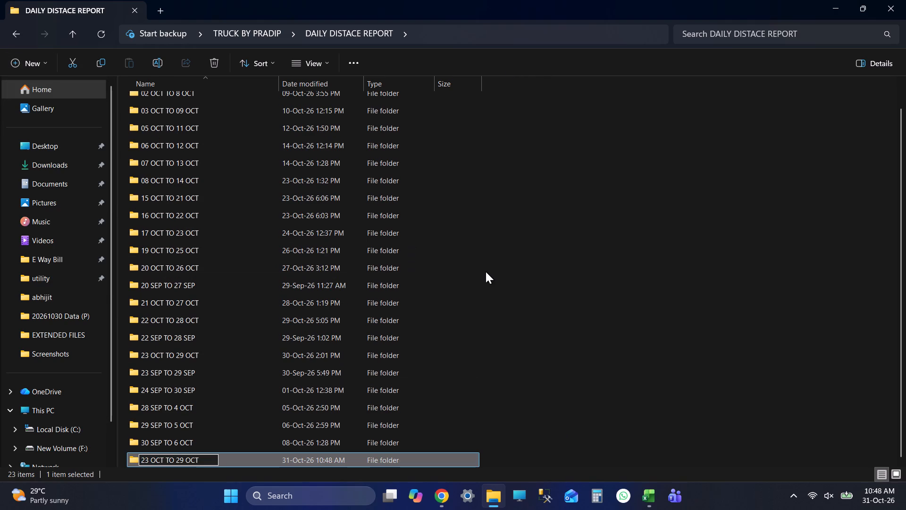
key(Left)
key(Left)
key(Left)
key(Left)
key(BackSpace)
key(BackSpace)
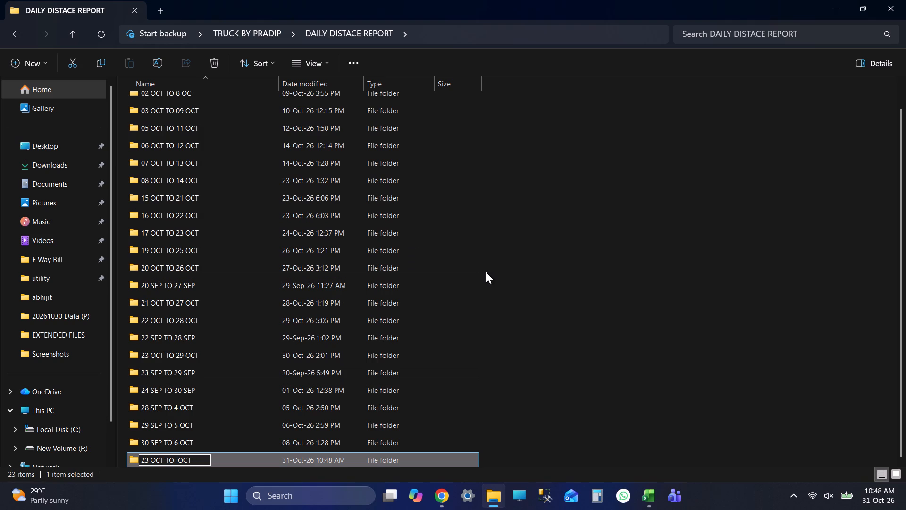
text(30)
key(Left)
key(Left)
key(Left)
key(Left)
key(Left)
key(Left)
key(Left)
key(Left)
key(Left)
key(Left)
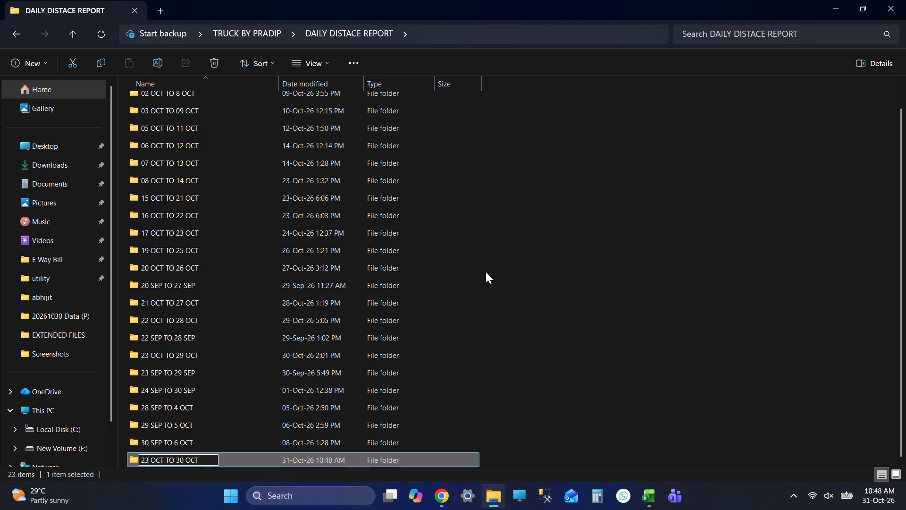
key(BackSpace)
key(4)
click(467, 54)
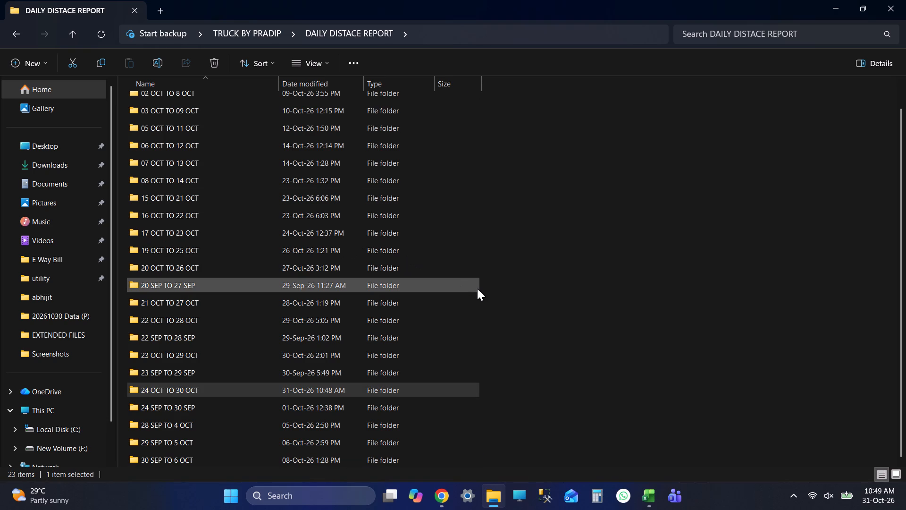
Open the new 24 OCT TO 30 OCT folder and check the other open windows.
scroll(477, 289, up, 5)
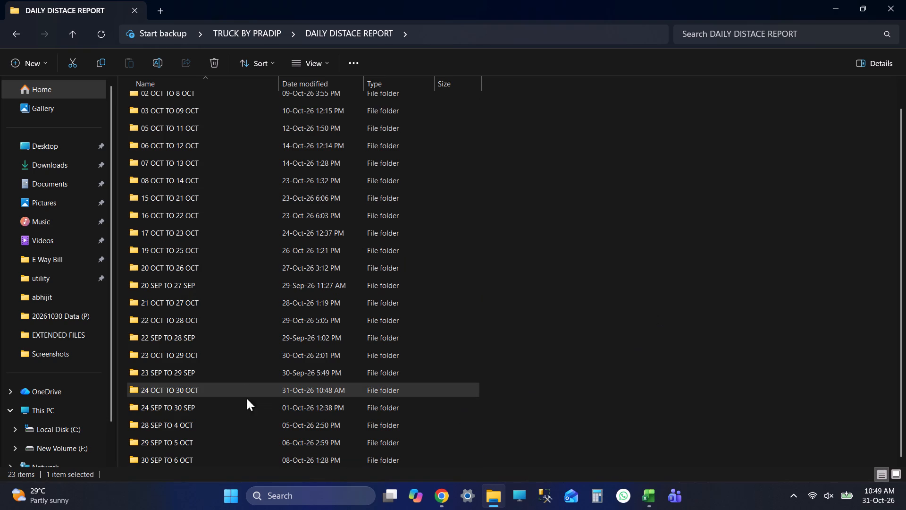
double_click(218, 391)
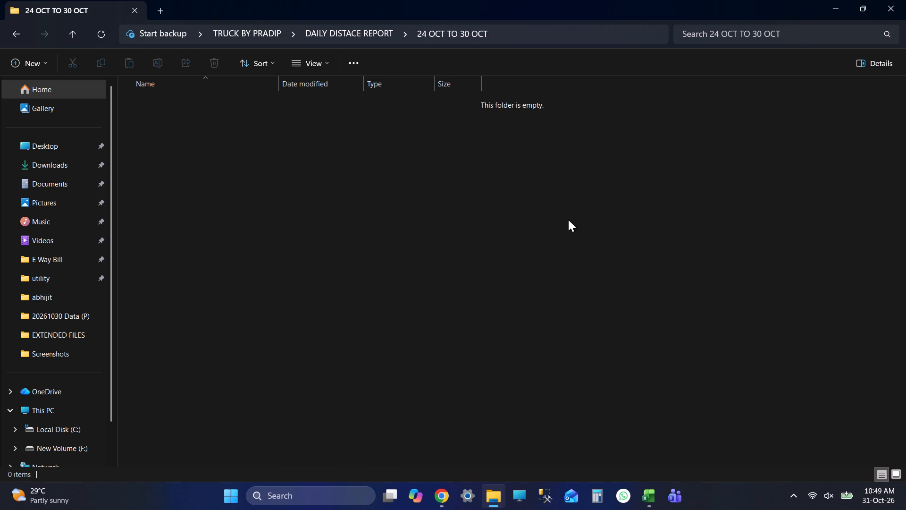
key(alt+Tab)
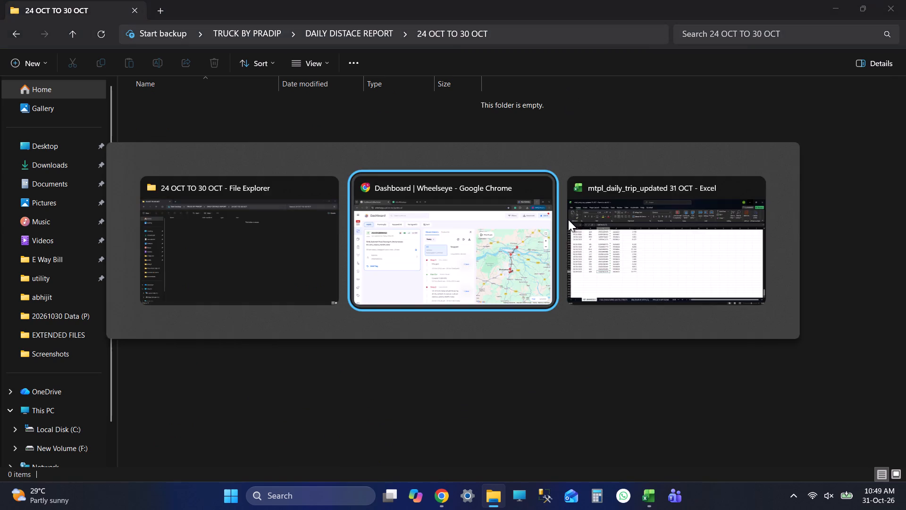
key(alt+Tab)
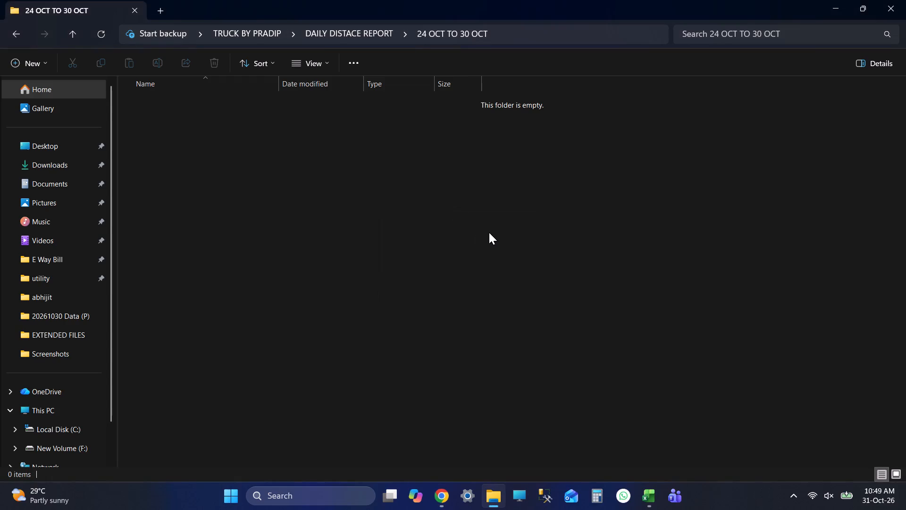
key(alt+Tab)
key(alt+Tab)
Copy the 23 OCT TO 29 OCT with comments workbook from the 23 OCT TO 29 OCT folder.
click(16, 31)
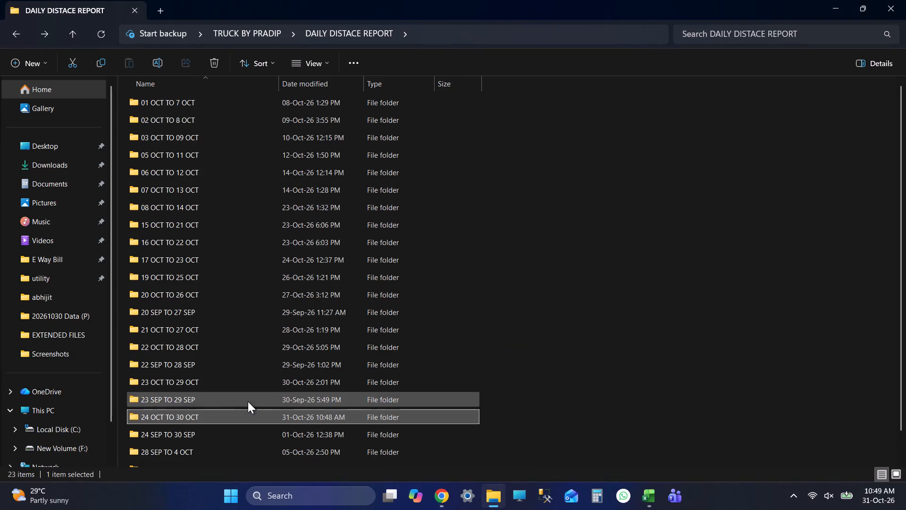
double_click(241, 381)
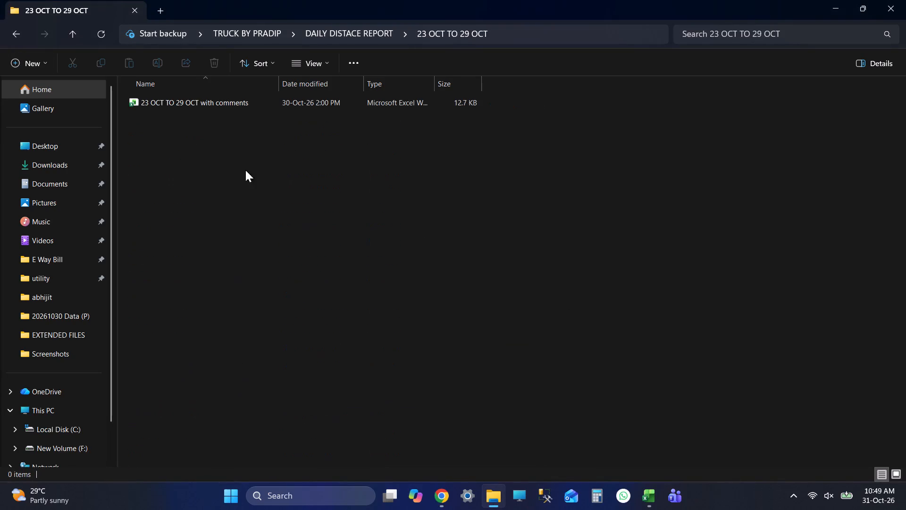
click(192, 102)
key(ctrl+c)
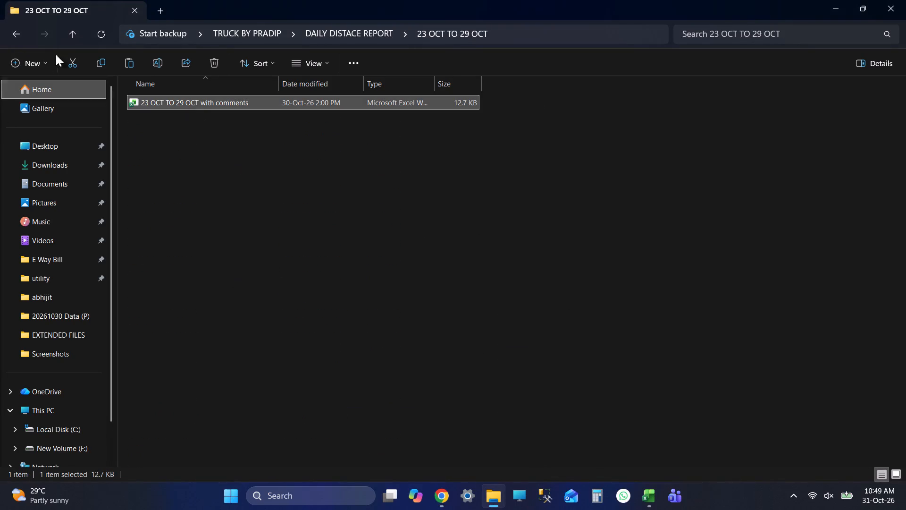
Paste the copied 23 OCT TO 29 OCT with comments workbook into the 24 OCT TO 30 OCT folder.
click(28, 36)
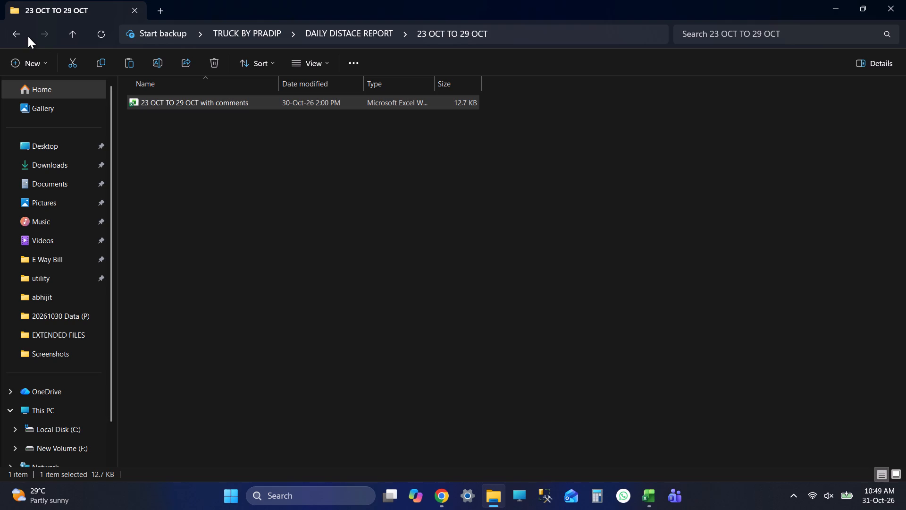
click(20, 36)
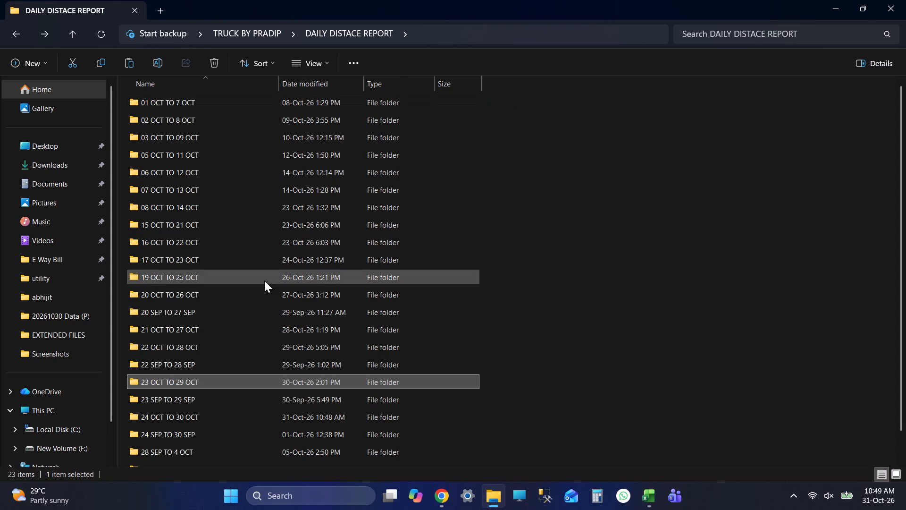
scroll(286, 345, down, 3)
scroll(286, 345, up, 3)
scroll(286, 345, down, 6)
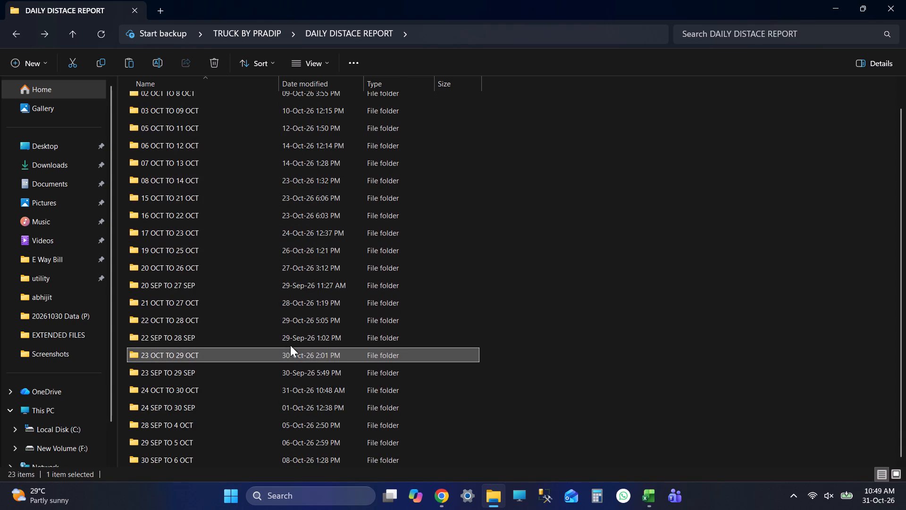
scroll(294, 360, down, 2)
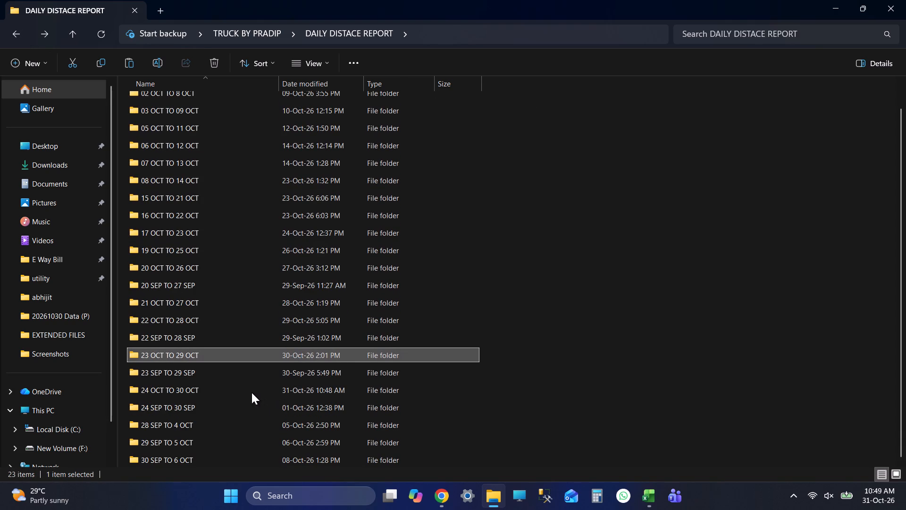
double_click(252, 392)
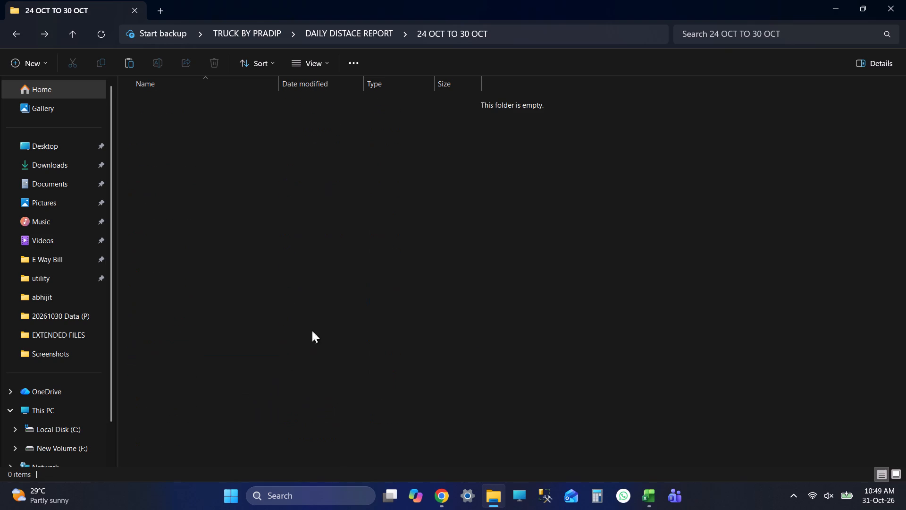
key(ctrl+v)
Rename the pasted workbook as 24 OCT TO 30 OCT with comments.
key(F2)
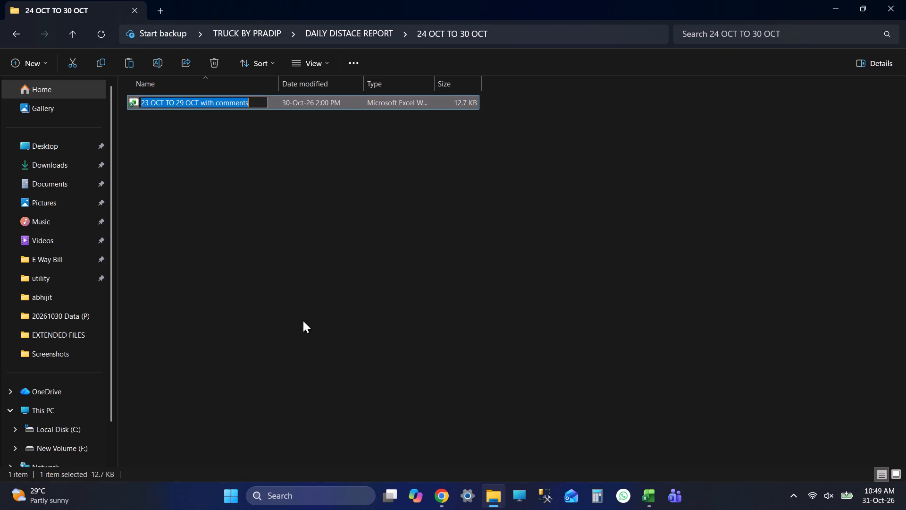
click(184, 102)
key(BackSpace)
key(BackSpace)
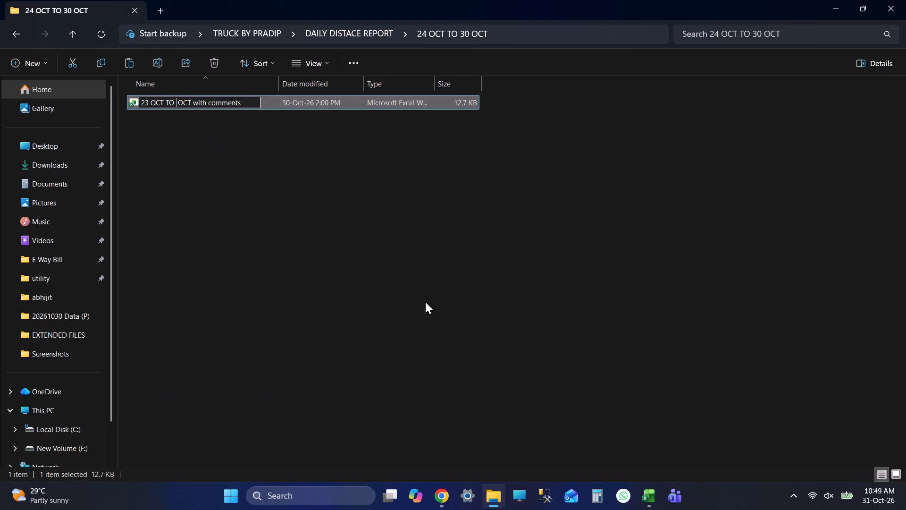
text(30)
key(ctrl+Left)
key(ctrl+Left)
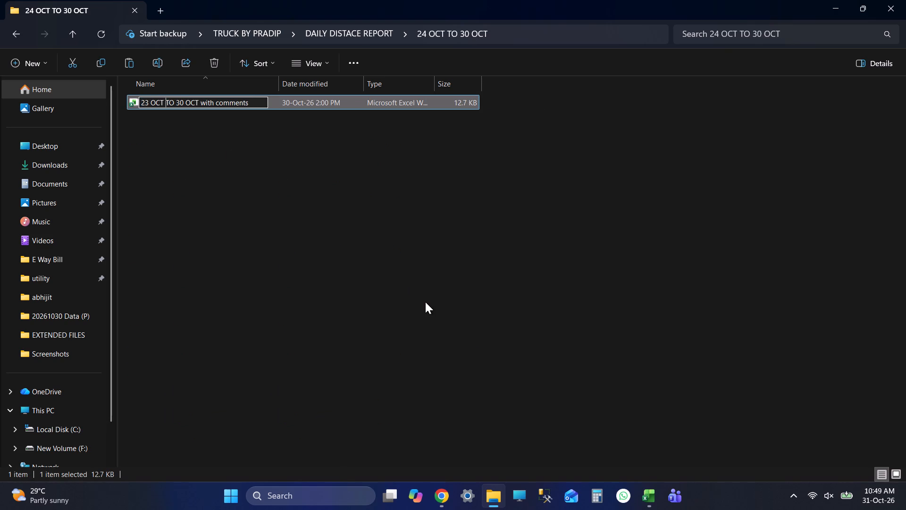
key(ctrl+Left)
key(Left)
key(BackSpace)
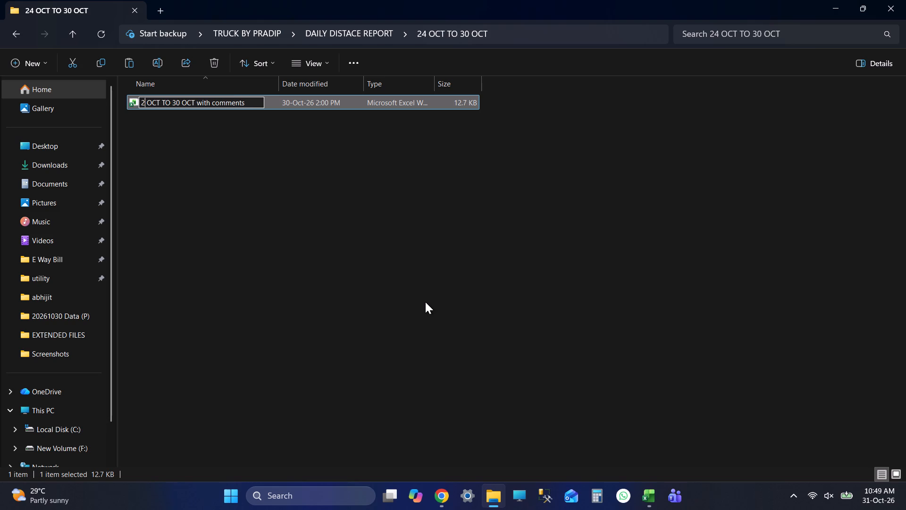
key(4)
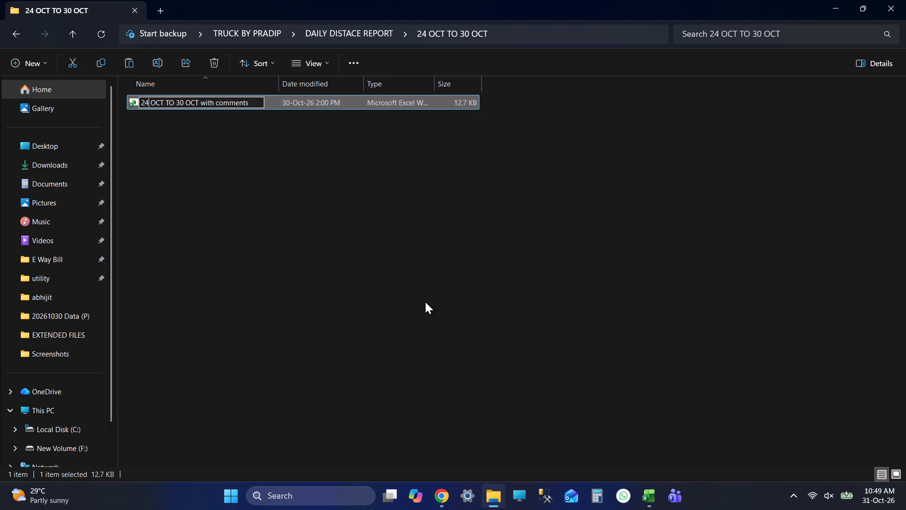
click(384, 296)
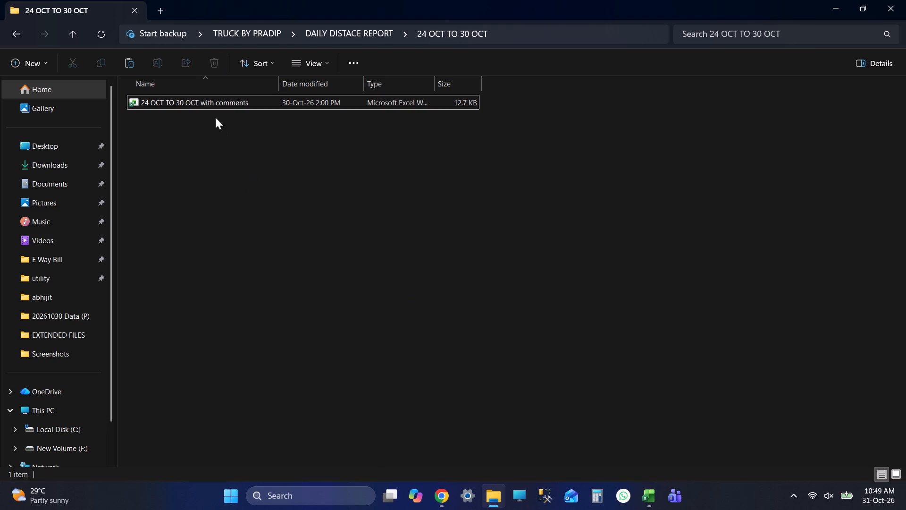
Open the 24 OCT TO 30 OCT with comments workbook, enable editing and save it.
double_click(198, 99)
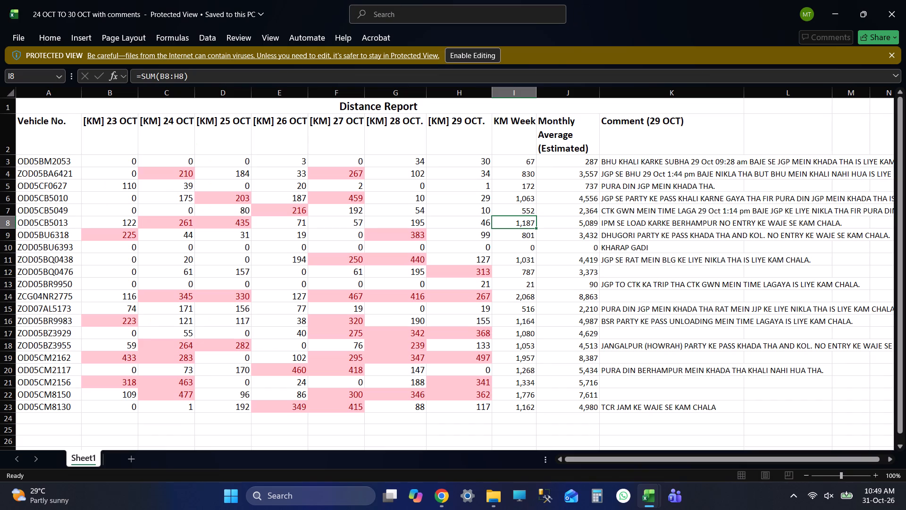
click(465, 51)
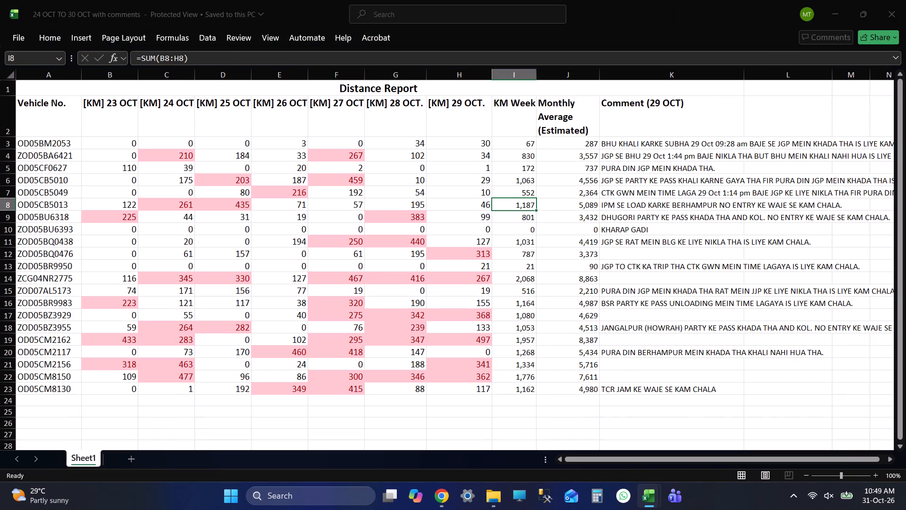
scroll(546, 274, down, 2)
scroll(546, 274, up, 3)
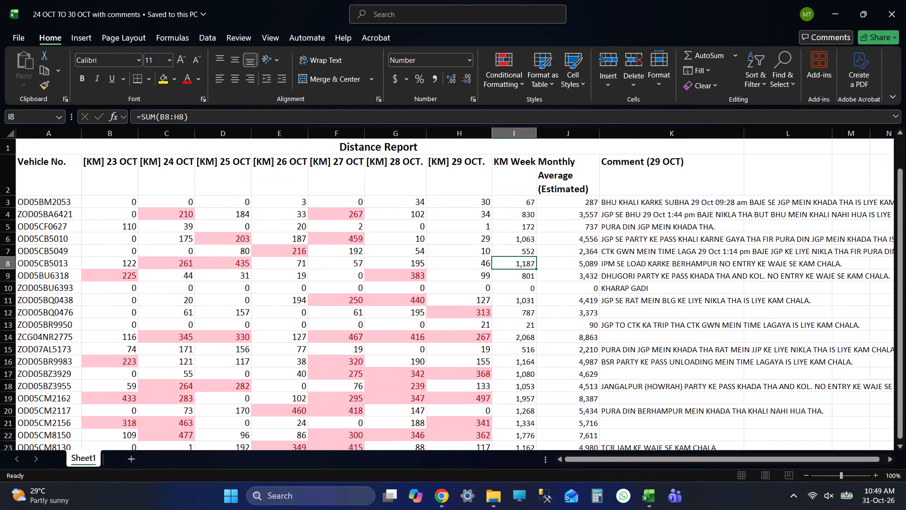
click(518, 176)
scroll(535, 263, down, 4)
scroll(531, 278, up, 3)
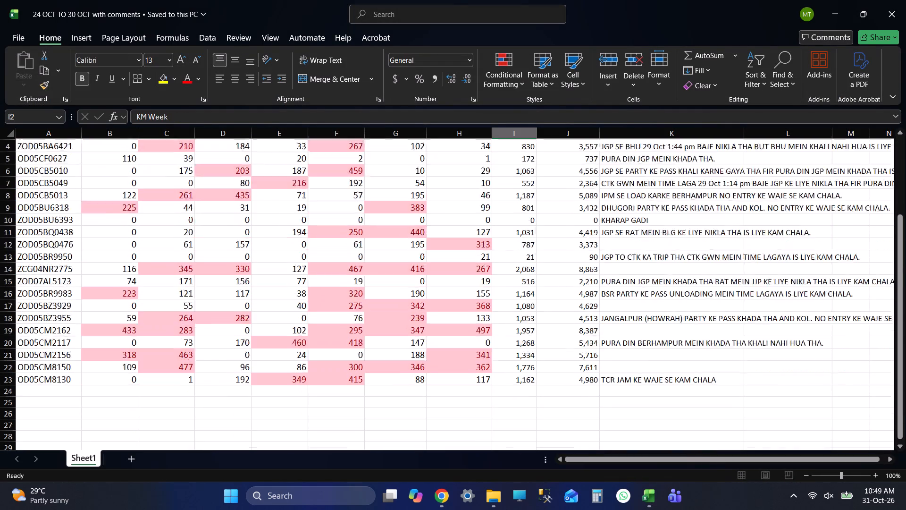
scroll(531, 278, up, 5)
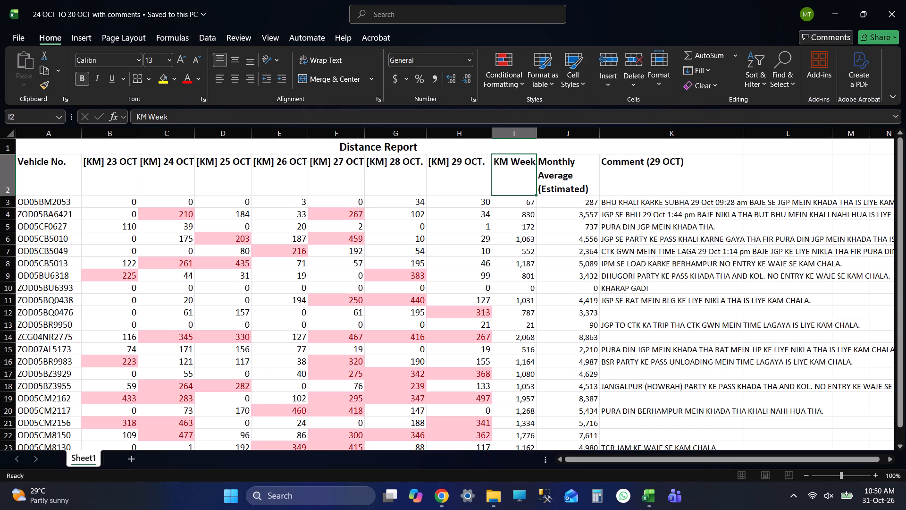
key(ctrl+s)
key(ctrl+s)
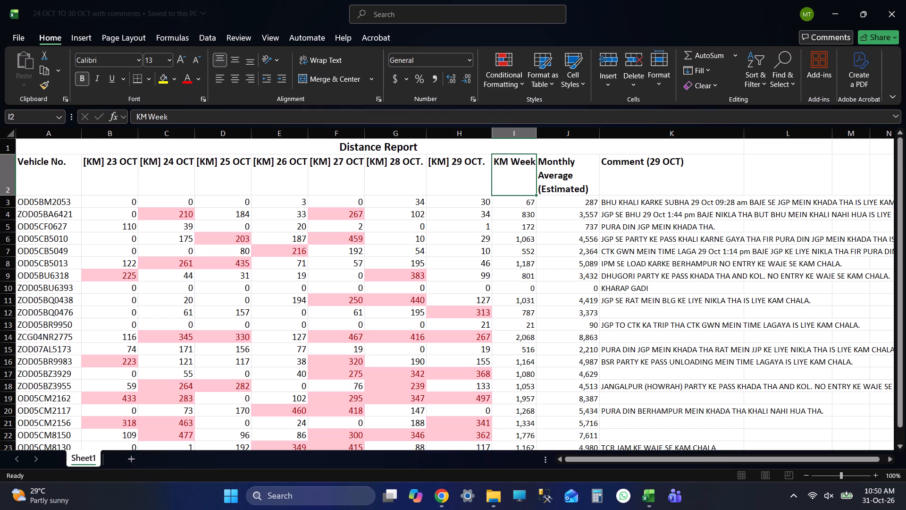
key(ctrl+s)
key(ctrl+s)
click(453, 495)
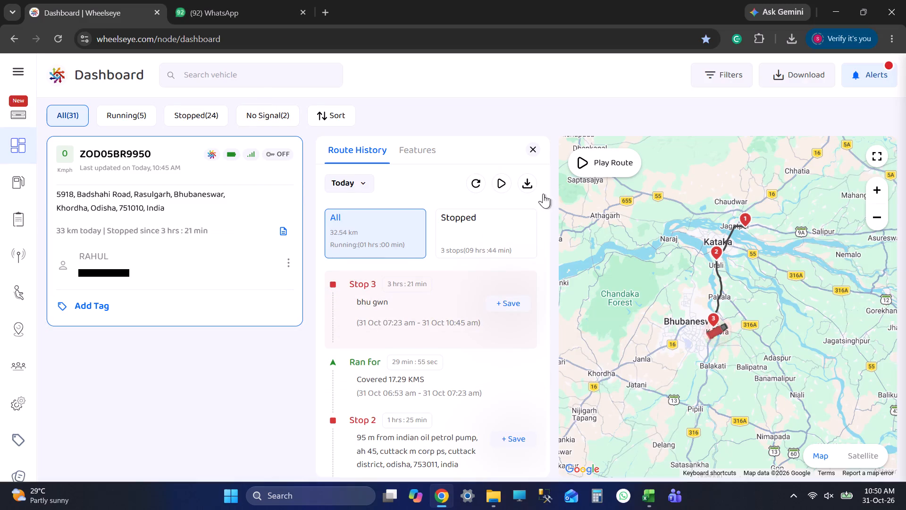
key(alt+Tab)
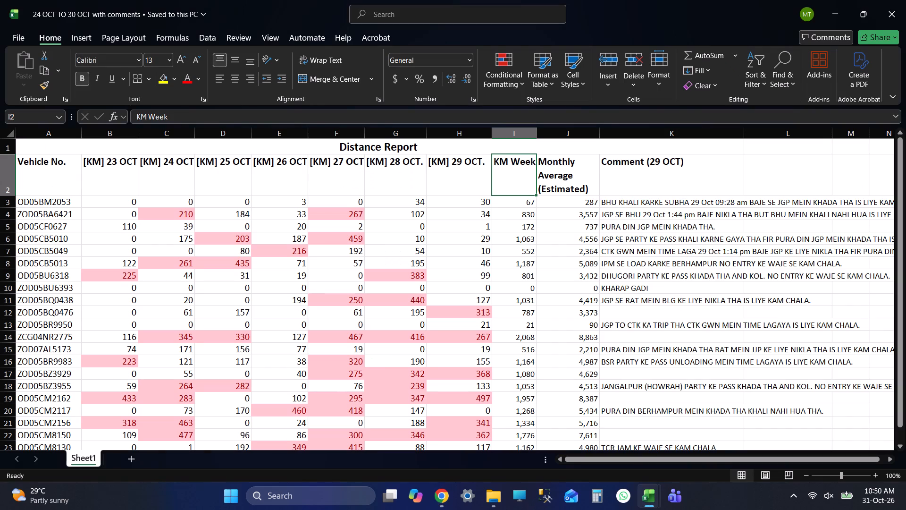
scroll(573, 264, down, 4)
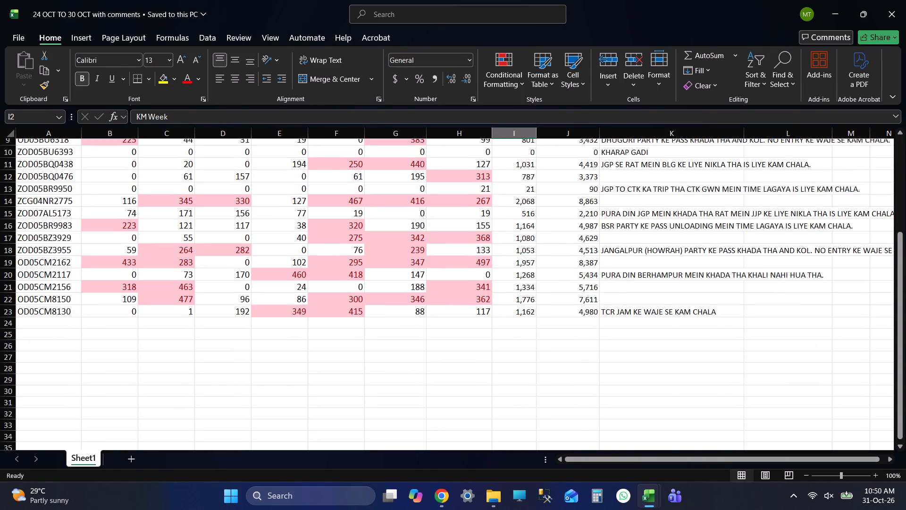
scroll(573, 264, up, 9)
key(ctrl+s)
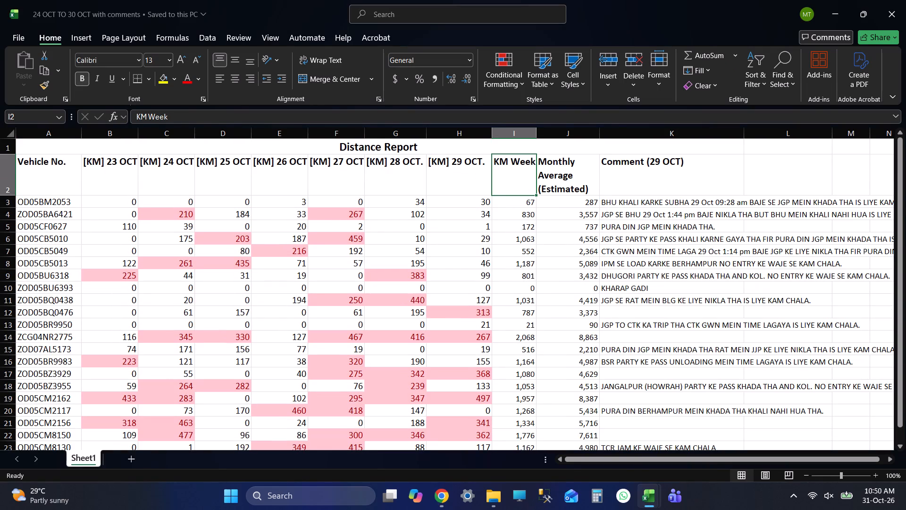
Clear the [KM] 23 OCT column's header and all its vehicle distances in the Distance Report, and save the workbook.
drag(109, 176, 135, 445)
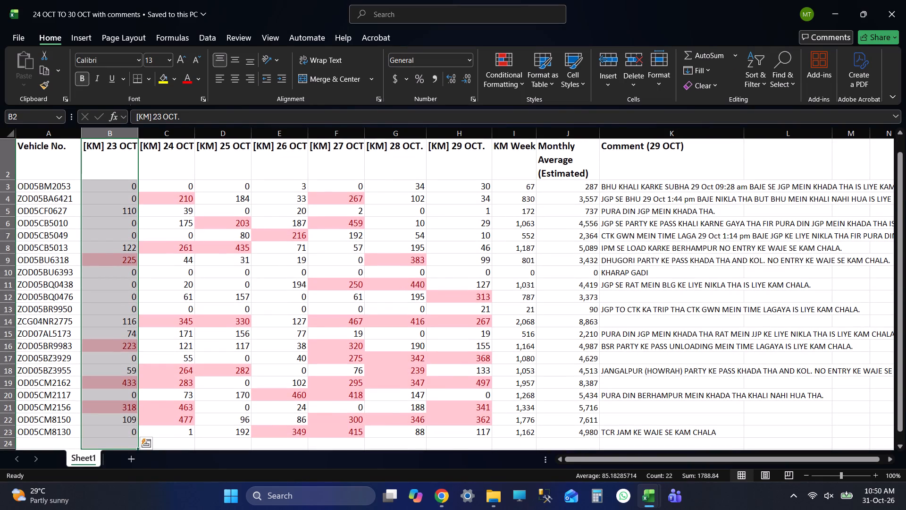
scroll(153, 387, down, 3)
scroll(257, 333, up, 9)
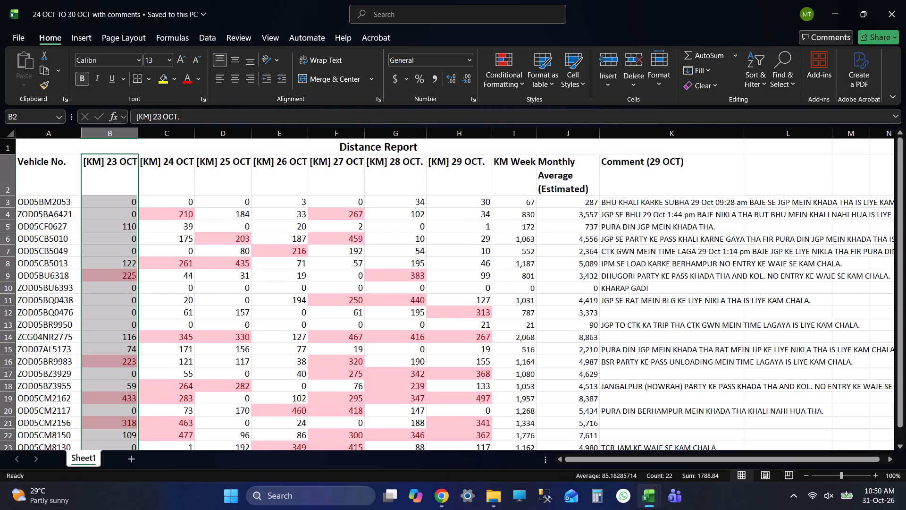
key(Delete)
key(Up)
key(Down)
key(ctrl+s)
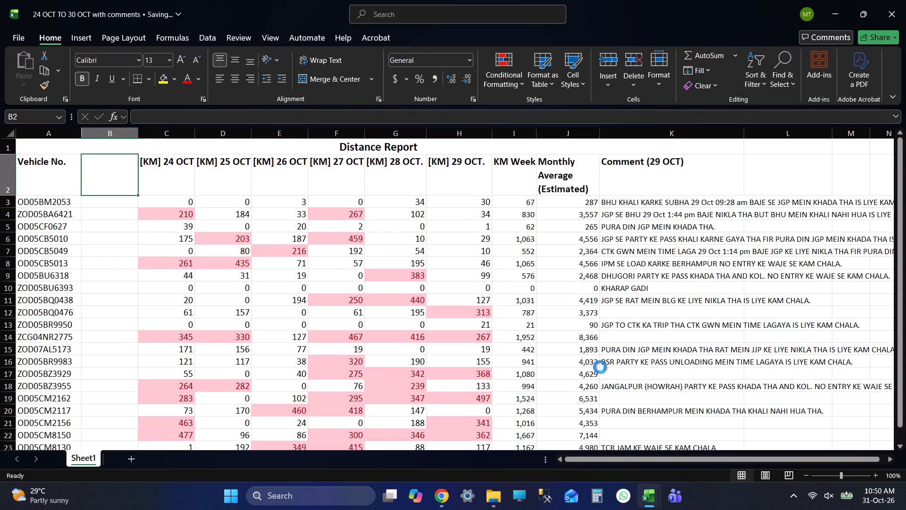
key(ctrl+s)
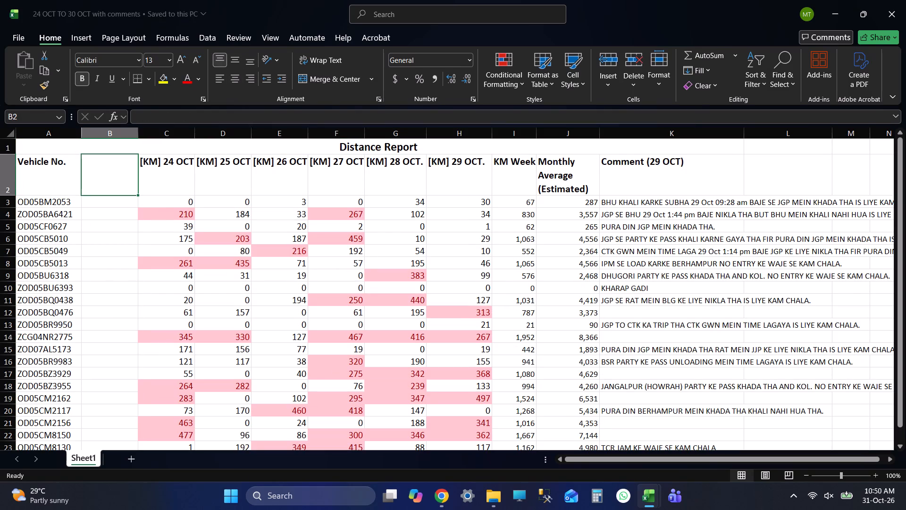
key(ctrl+s)
key(ctrl+s)
key(ctrl+s)
key(ctrl+s)
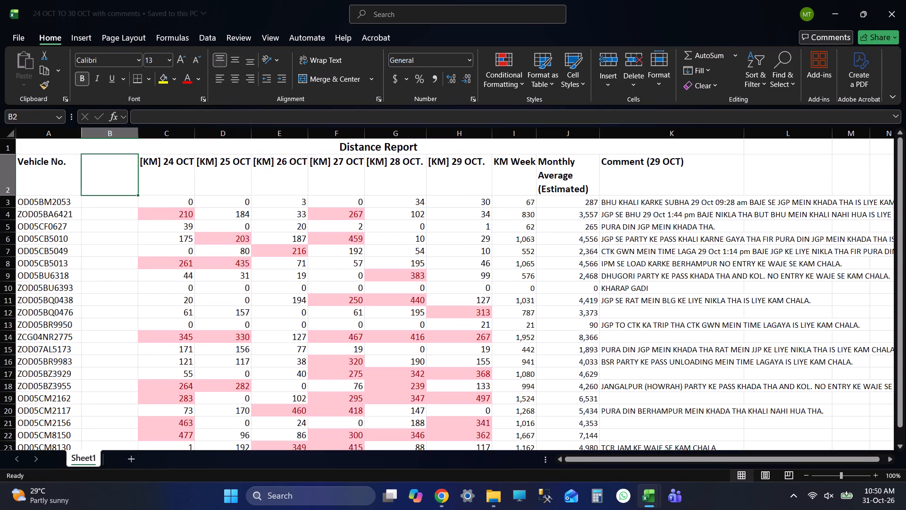
key(ctrl+s)
key(ctrl+s)
key(ctrl+s)
key(ctrl+s)
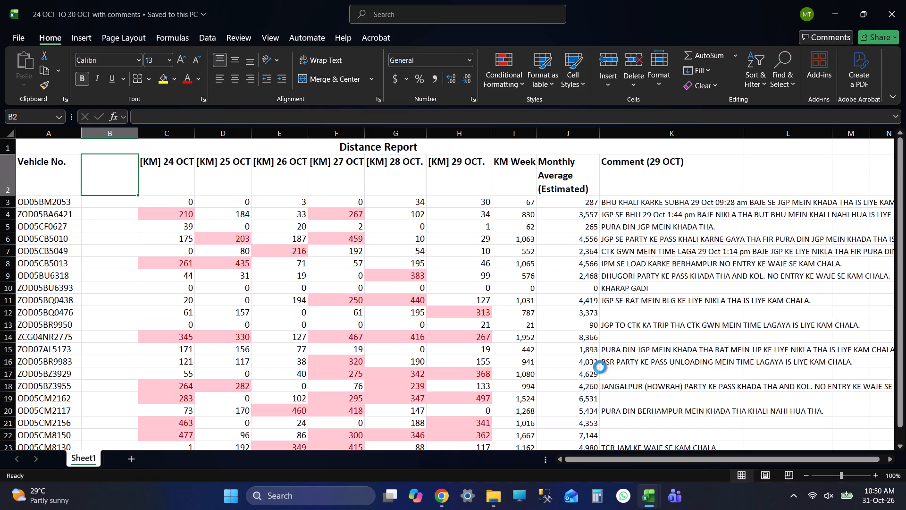
key(ctrl+s)
key(ctrl+s)
scroll(455, 308, down, 5)
scroll(457, 325, up, 8)
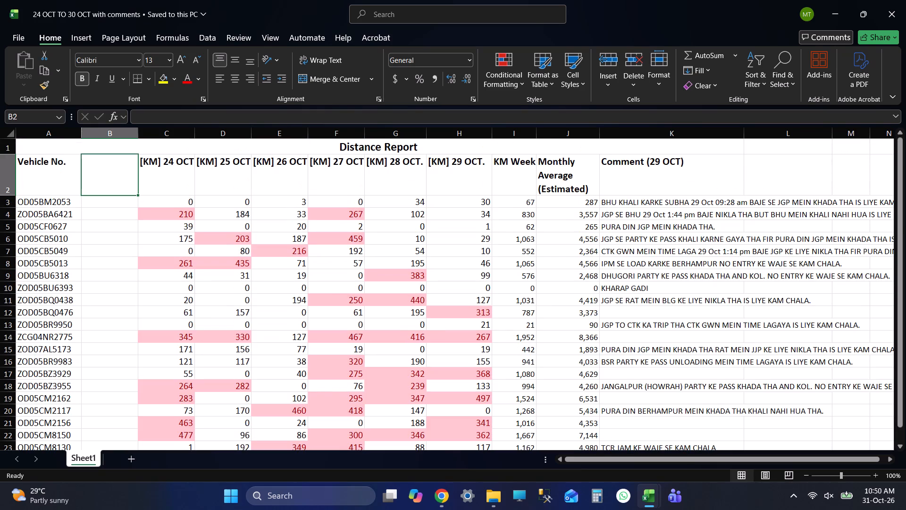
scroll(437, 325, up, 5)
key(ctrl+s)
key(ctrl+s)
key(ctrl+s)
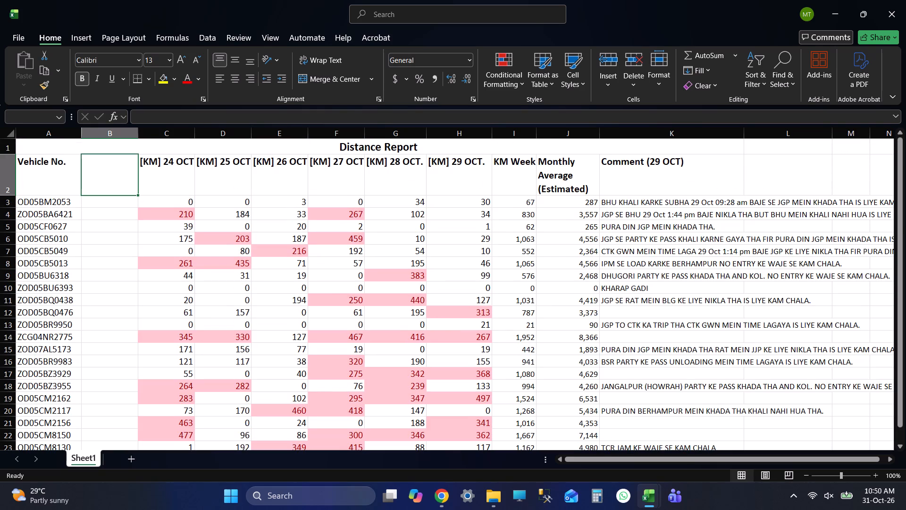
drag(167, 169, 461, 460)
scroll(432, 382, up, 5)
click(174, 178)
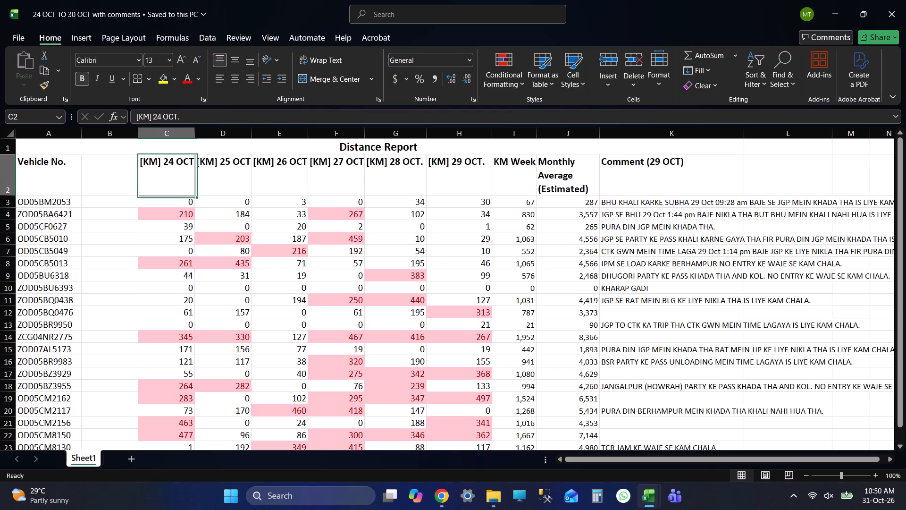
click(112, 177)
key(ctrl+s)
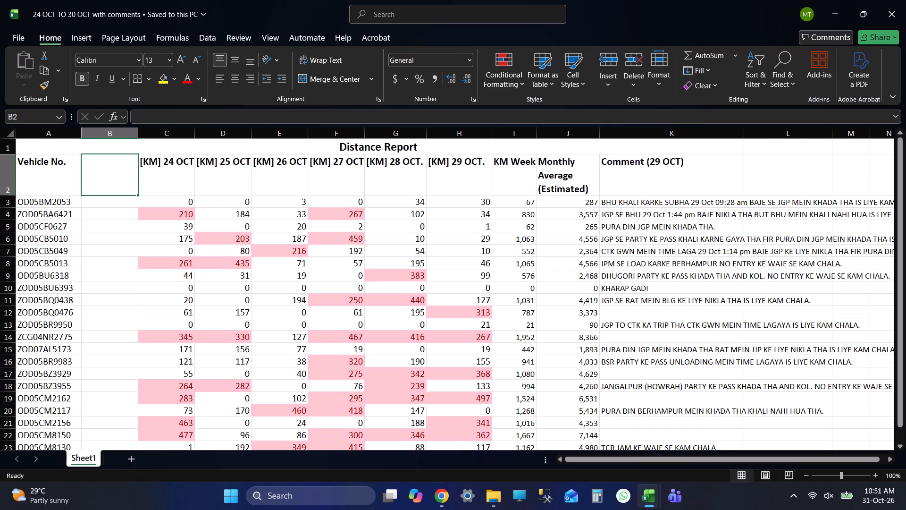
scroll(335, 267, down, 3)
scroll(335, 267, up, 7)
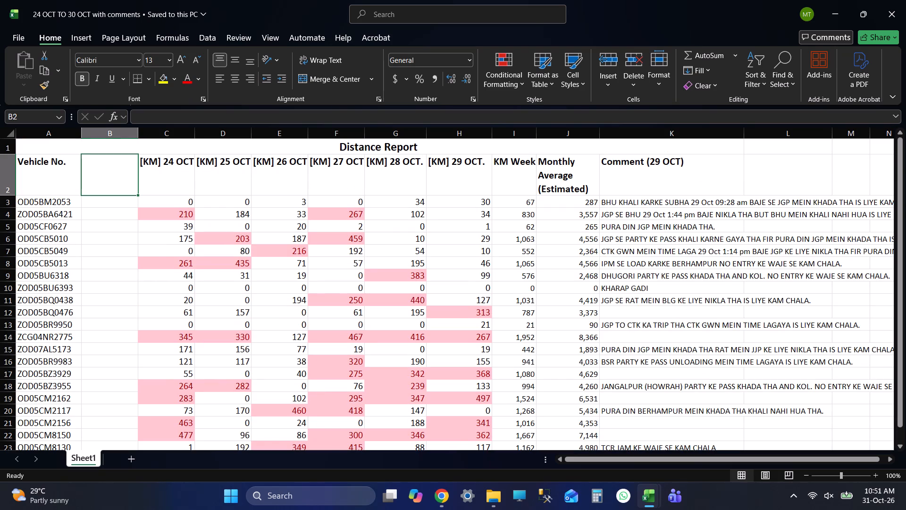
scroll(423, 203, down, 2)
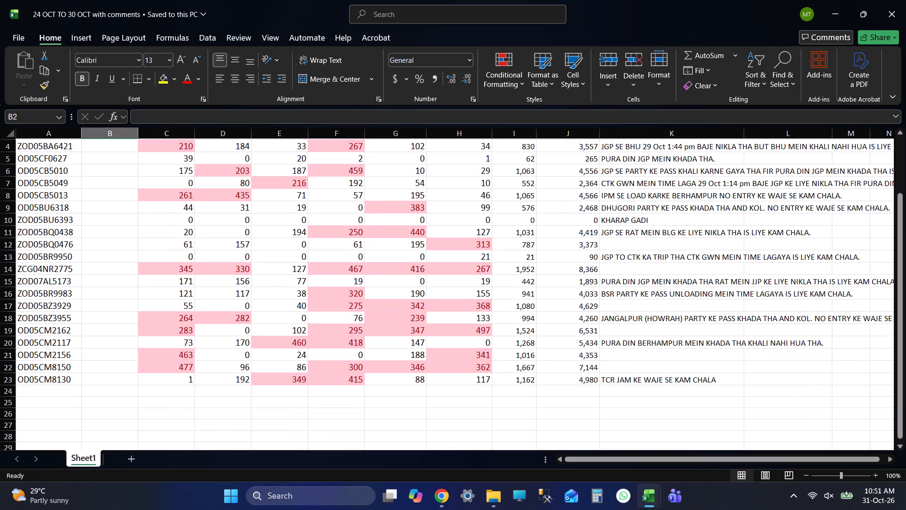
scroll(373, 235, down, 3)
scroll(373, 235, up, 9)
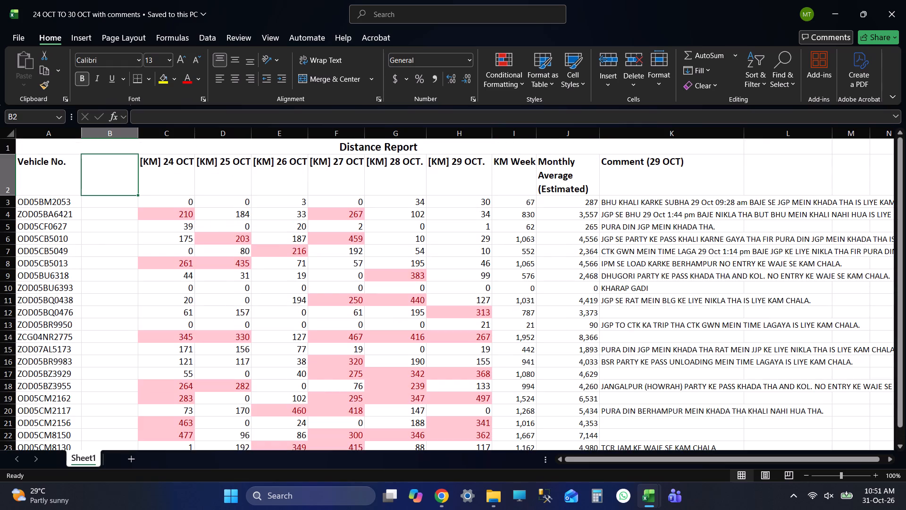
Save the 24 OCT TO 30 OCT with comments workbook with the first date column cleared.
key(ctrl+s)
key(ctrl+s)
key(ctrl+s)
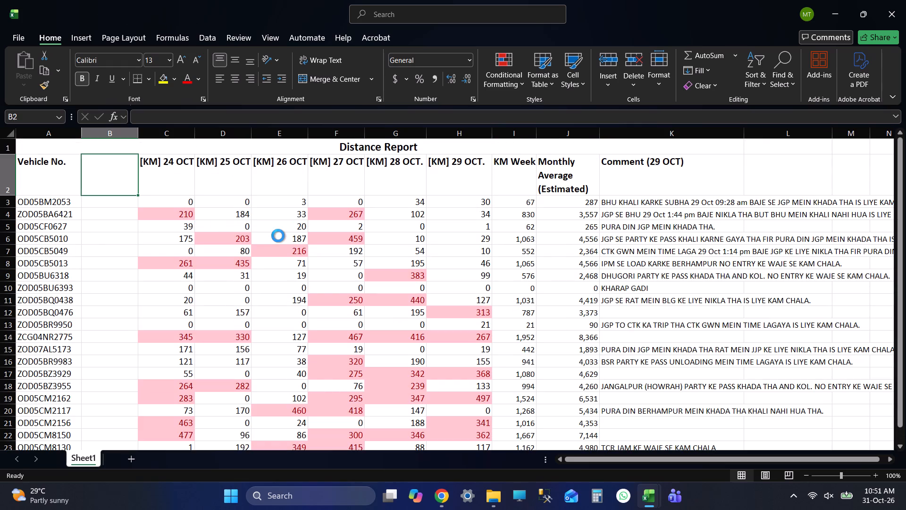
key(ctrl+s)
key(ctrl+s)
key(ctrl+s)
key(ctrl+s)
key(ctrl+s)
Move the [KM] 24 OCT to [KM] 29 OCT headers and all vehicle distances so they start in column B, and save.
drag(176, 167, 490, 209)
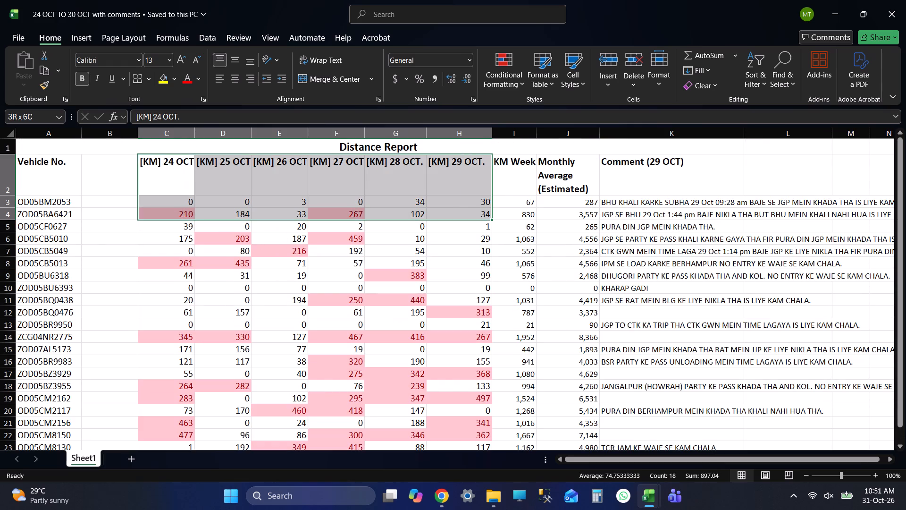
drag(490, 209, 460, 410)
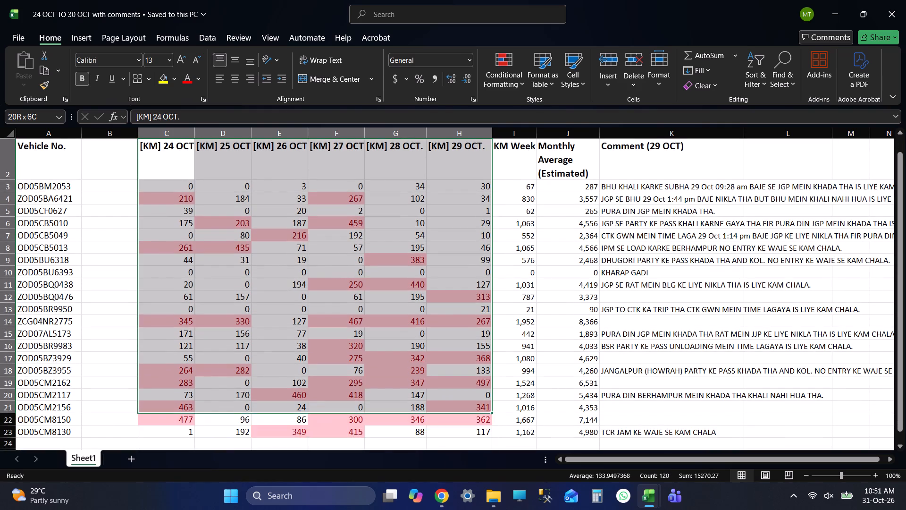
drag(460, 410, 451, 429)
scroll(430, 321, down, 4)
scroll(435, 371, up, 5)
scroll(435, 371, down, 1)
scroll(435, 371, up, 1)
scroll(435, 371, down, 1)
scroll(435, 371, up, 2)
key(ctrl+x)
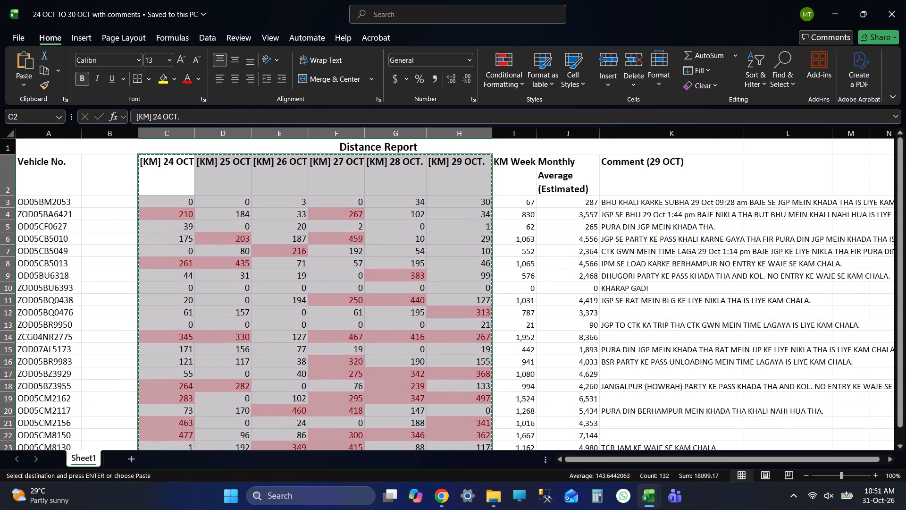
click(116, 182)
key(ctrl+v)
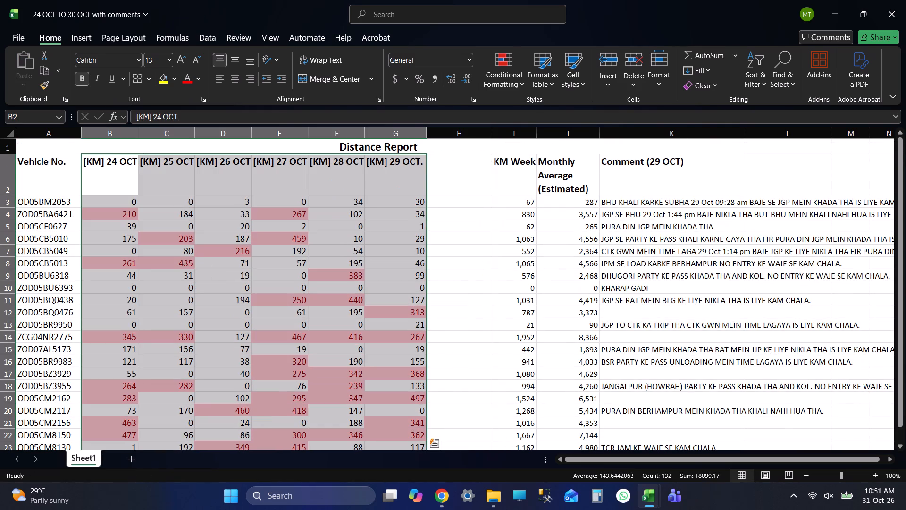
click(454, 162)
key(ctrl+s)
key(ctrl+s)
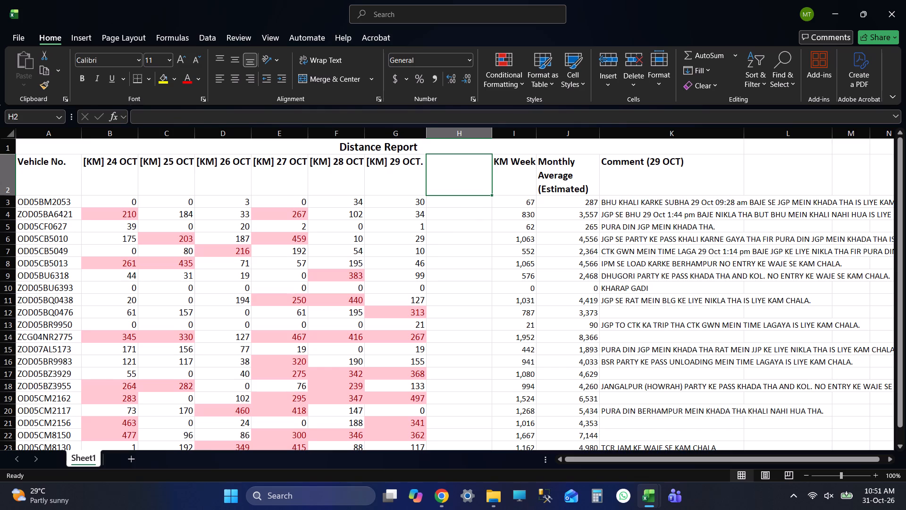
Copy the [KM] 29 OCT. header into empty column H, change it to [KM] 30 OCT., and save the workbook.
click(401, 165)
key(ctrl+c)
click(467, 178)
key(ctrl+v)
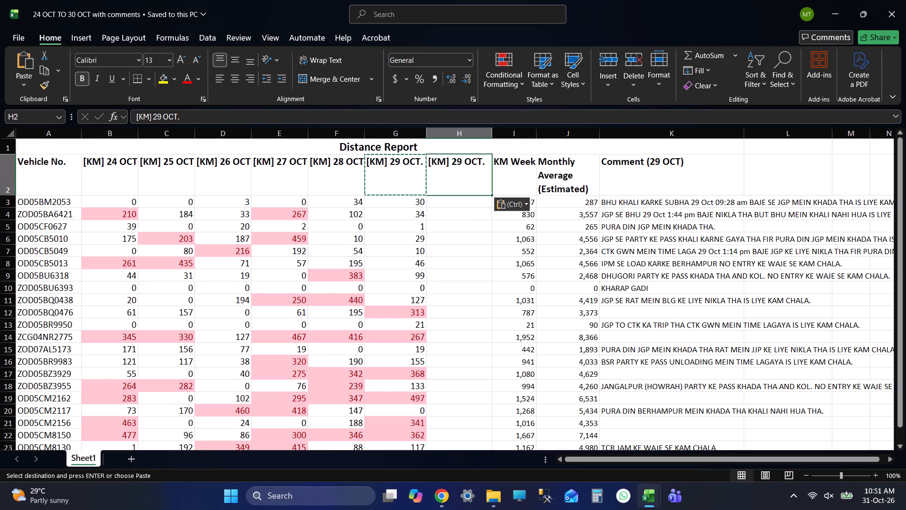
double_click(460, 165)
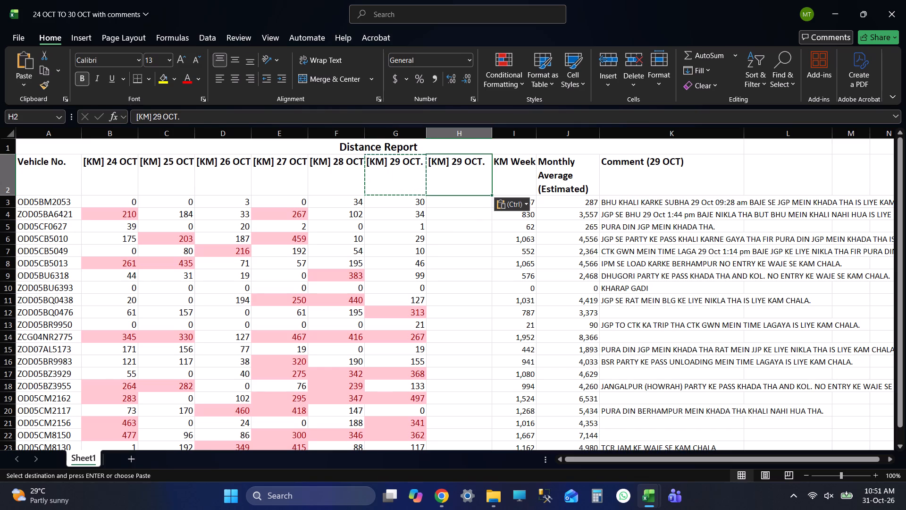
key(BackSpace)
key(BackSpace)
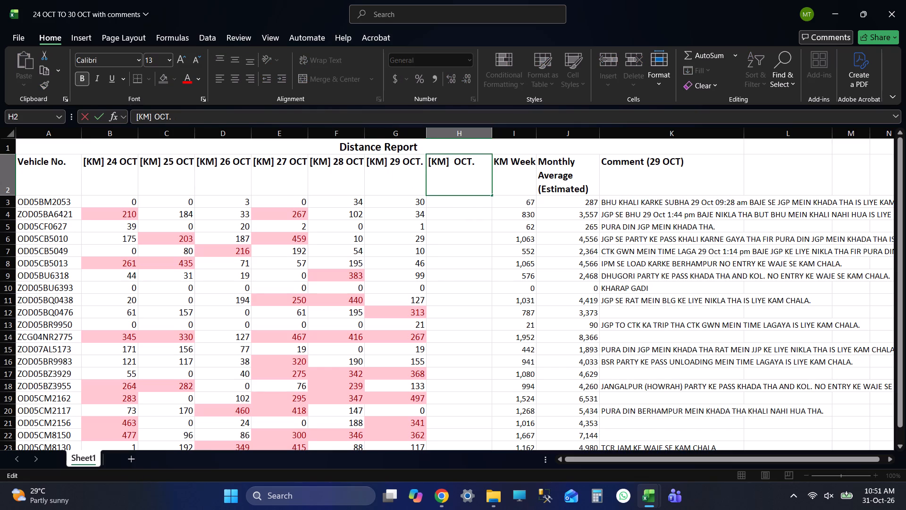
text(30)
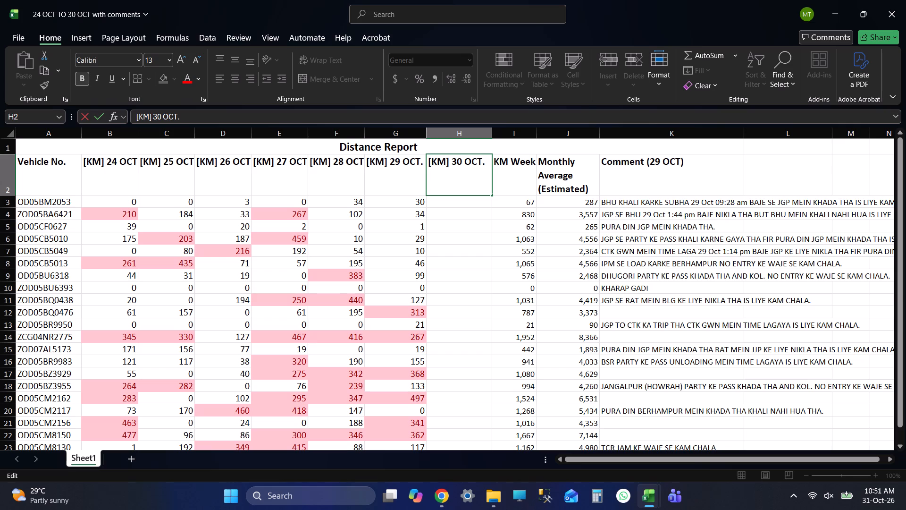
key(Return)
key(ctrl+s)
key(ctrl+s)
key(ctrl+s)
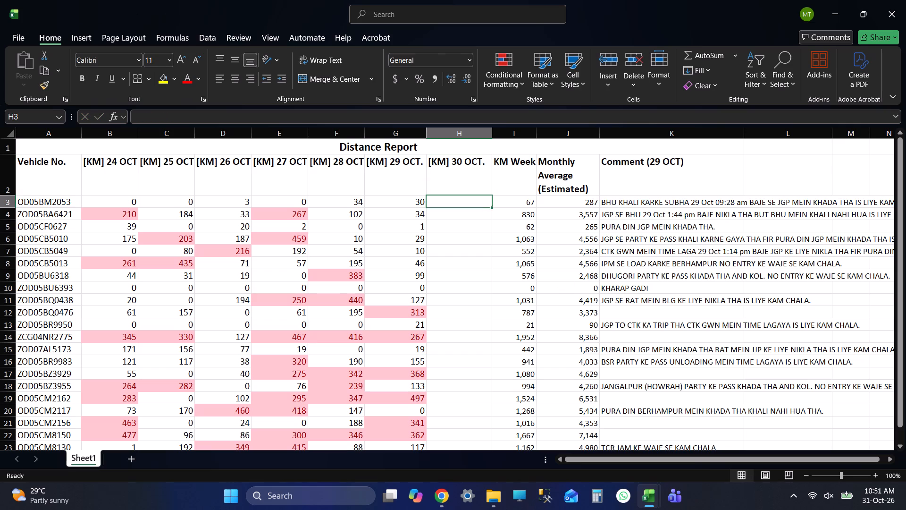
click(528, 208)
click(515, 201)
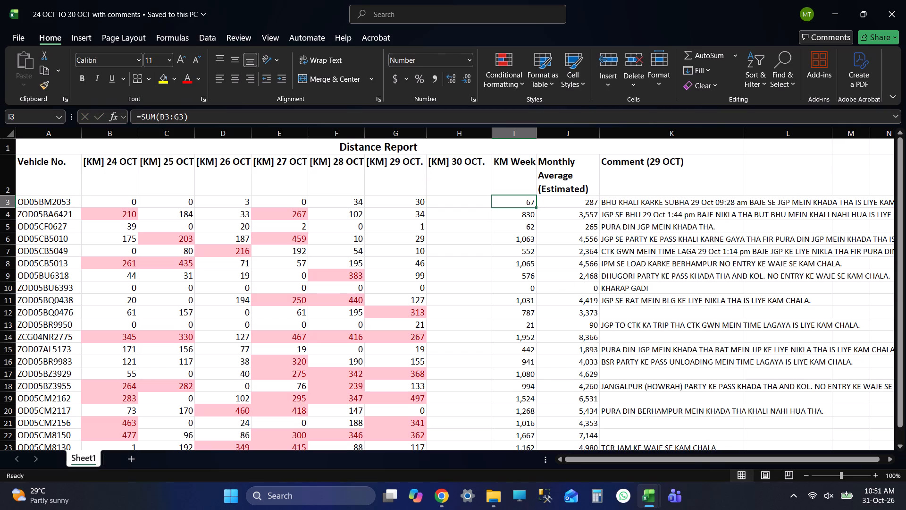
key(F2)
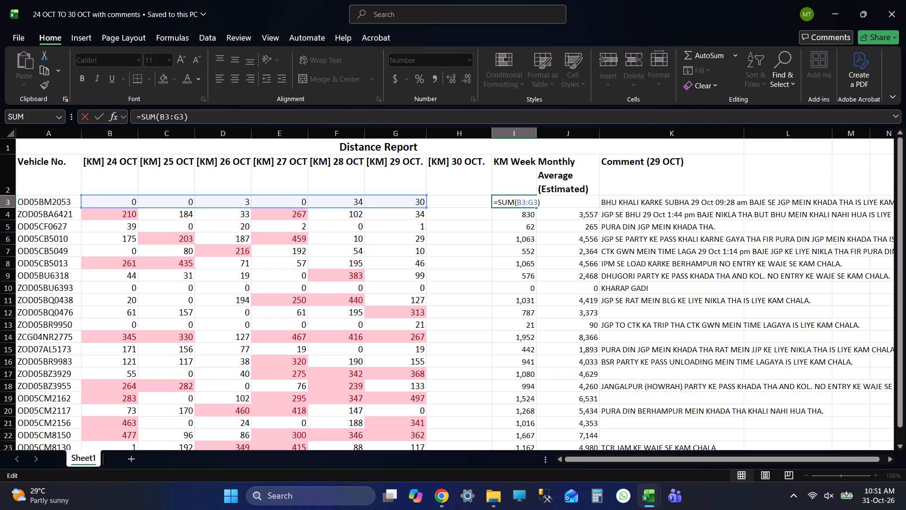
click(537, 204)
key(BackSpace)
key(BackSpace)
key(BackSpace)
key(BackSpace)
key(BackSpace)
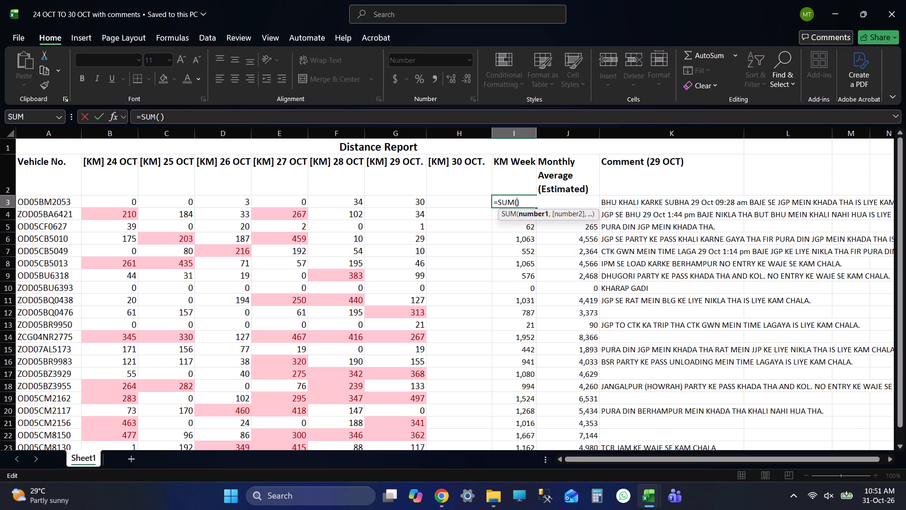
drag(106, 201, 448, 197)
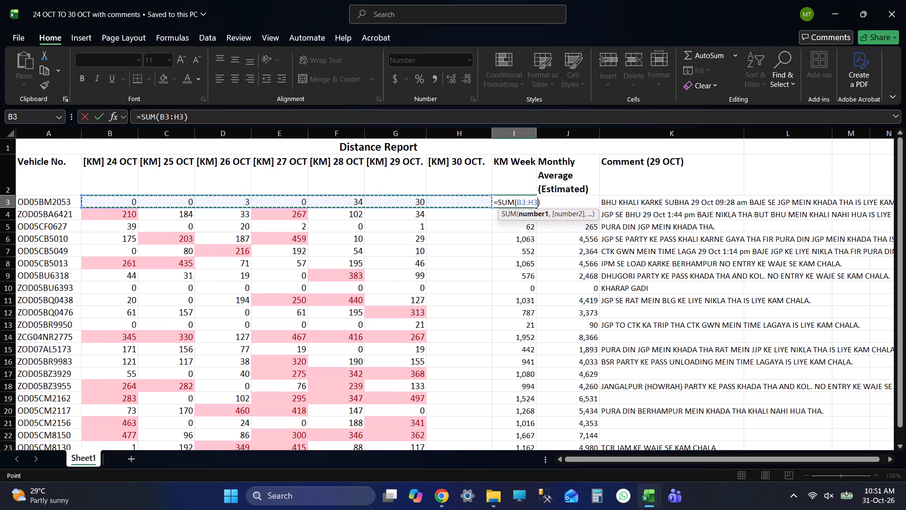
key(Return)
click(524, 204)
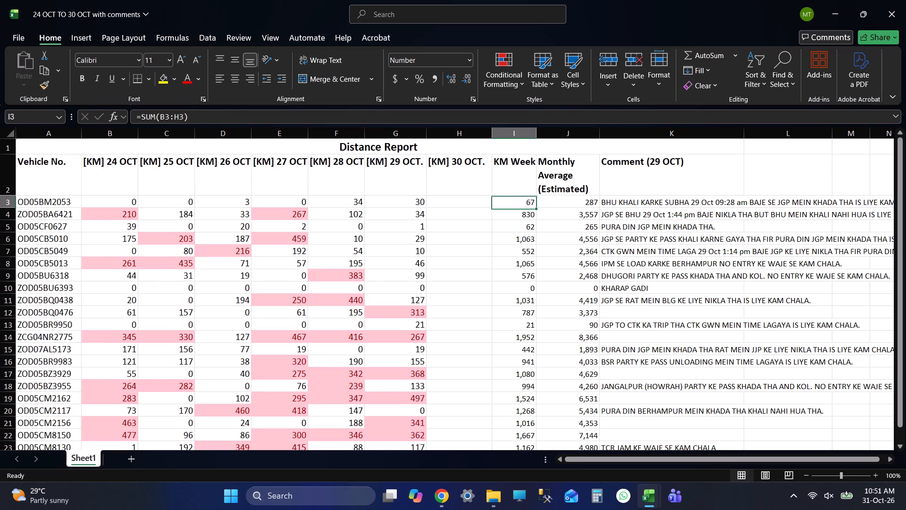
double_click(537, 207)
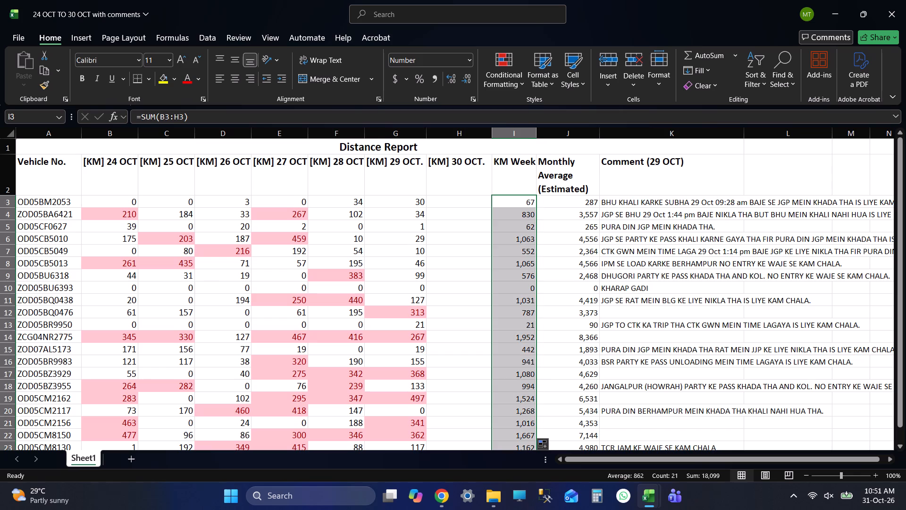
click(565, 227)
key(ctrl+s)
click(506, 336)
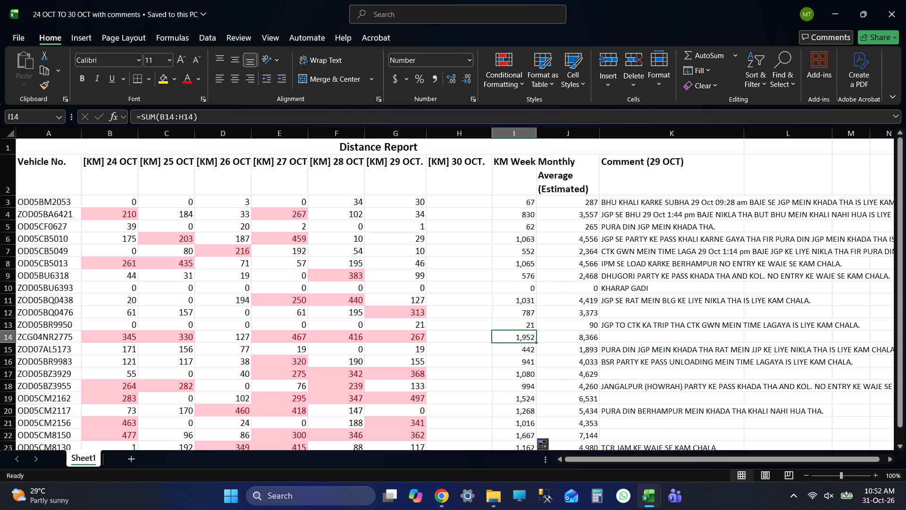
key(F2)
click(565, 258)
key(ctrl+s)
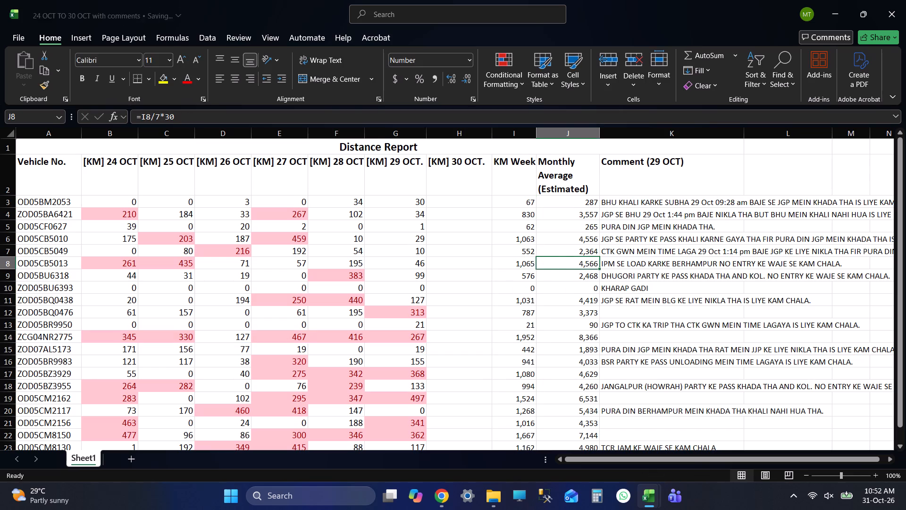
click(465, 202)
key(ctrl+s)
key(alt+Tab)
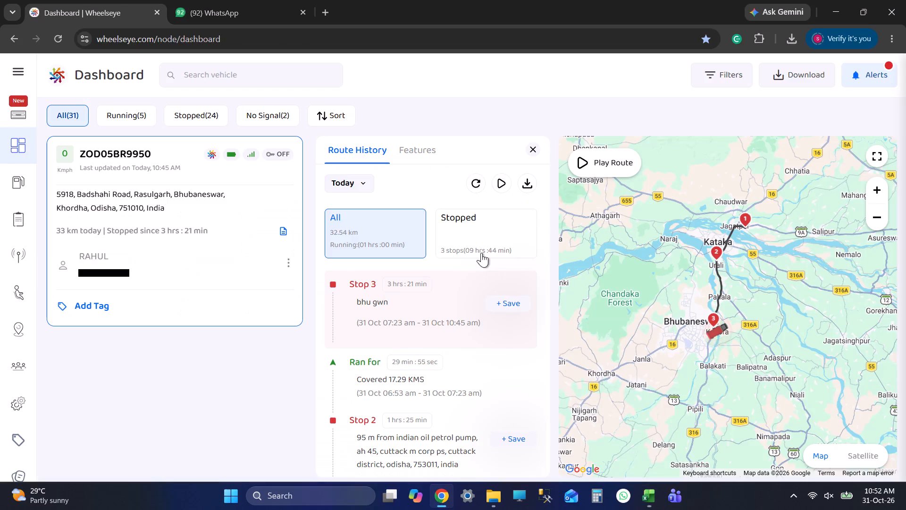
key(alt+Tab)
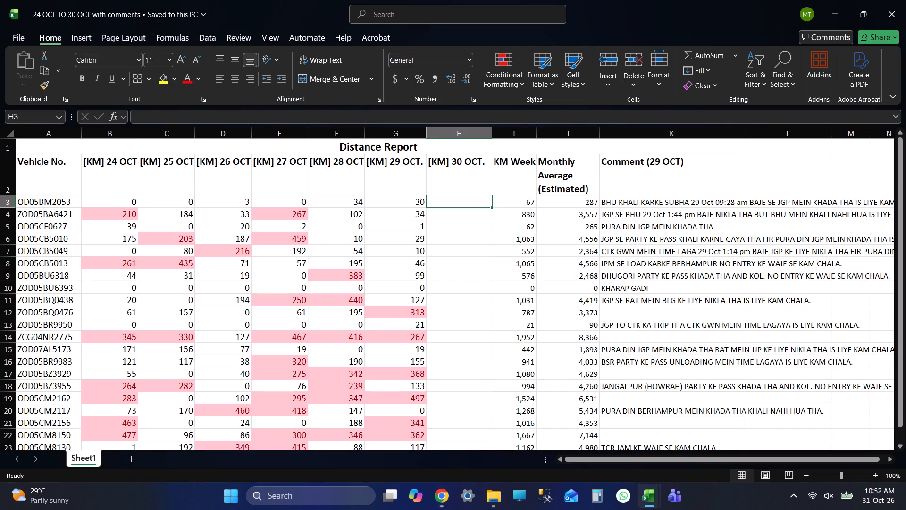
drag(630, 201, 629, 283)
drag(647, 202, 647, 237)
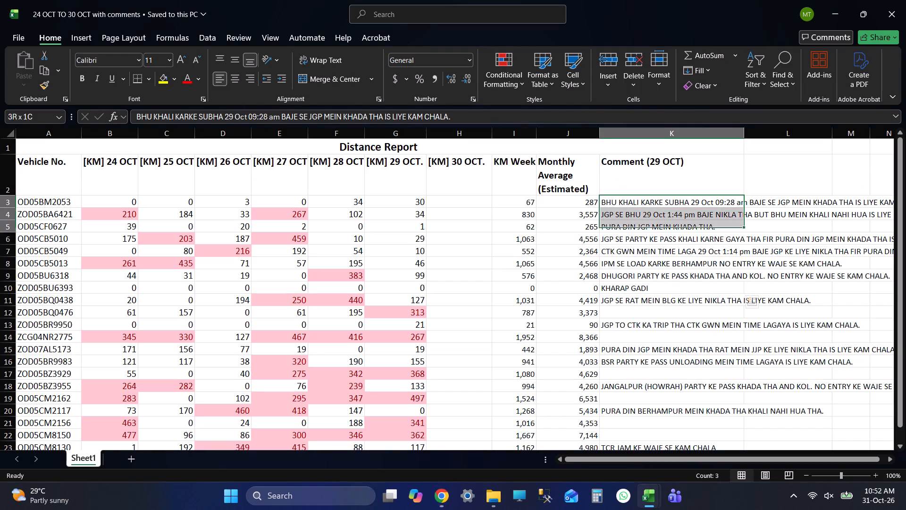
drag(647, 237, 646, 274)
key(Delete)
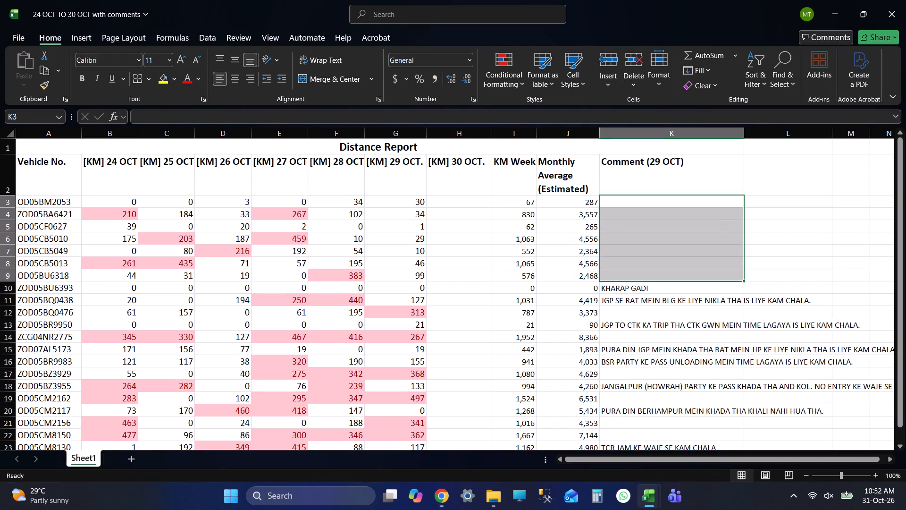
drag(636, 297, 646, 509)
key(Delete)
key(ctrl+Up)
key(ctrl+Up)
key(ctrl+Up)
key(Up)
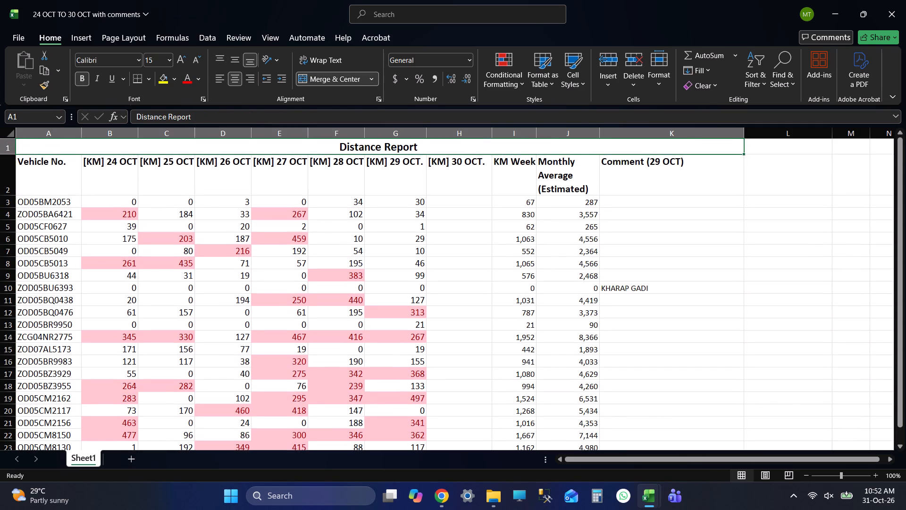
key(Up)
key(Up)
key(Right)
key(Left)
key(Down)
key(Down)
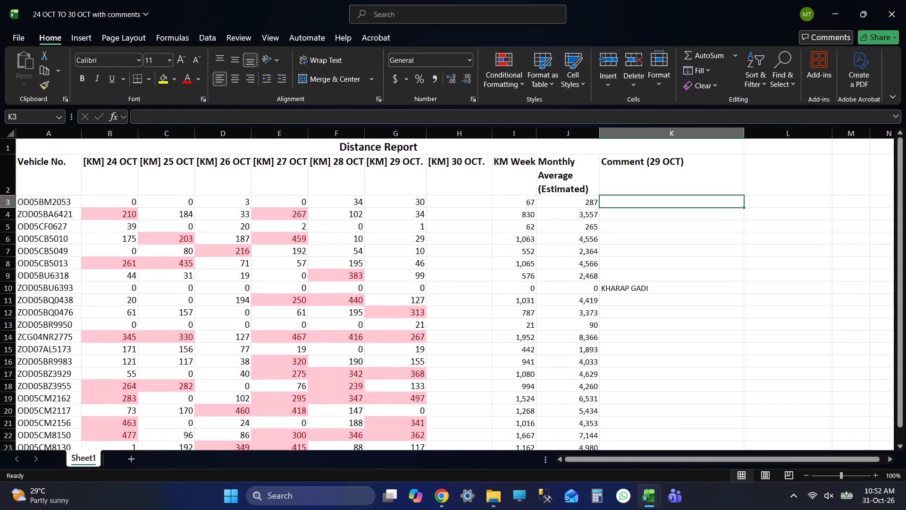
Save the workbook with the old vehicle comments cleared.
key(ctrl+s)
key(ctrl+s)
key(alt+Tab)
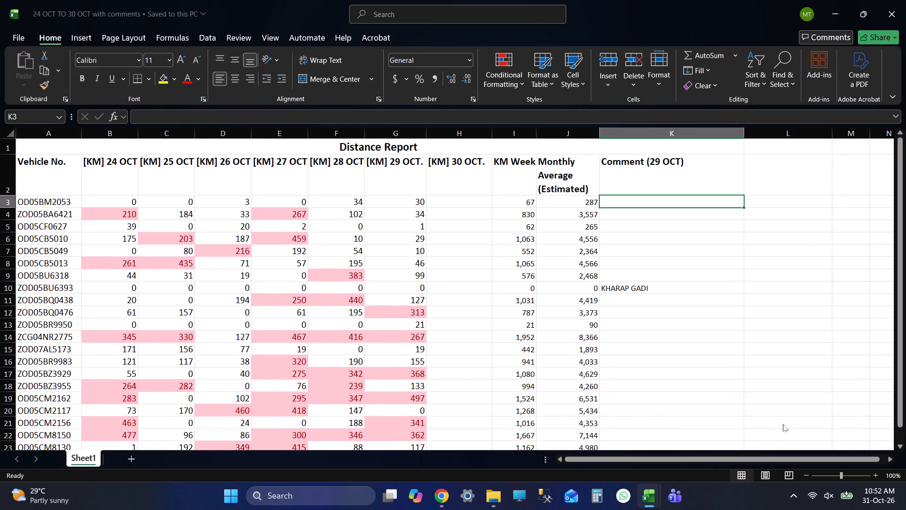
key(alt+Tab)
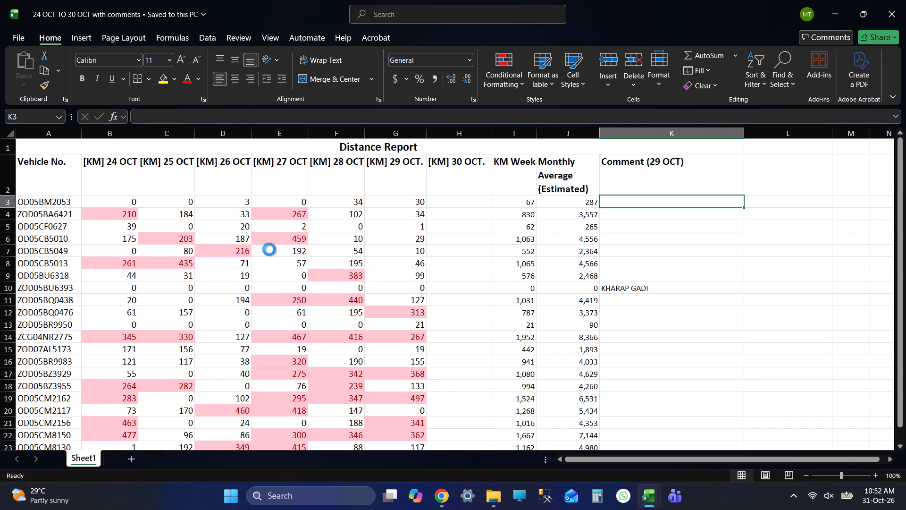
key(ctrl+s)
key(ctrl+s)
key(ctrl+s)
key(ctrl+s)
key(ctrl+s)
key(ctrl+s)
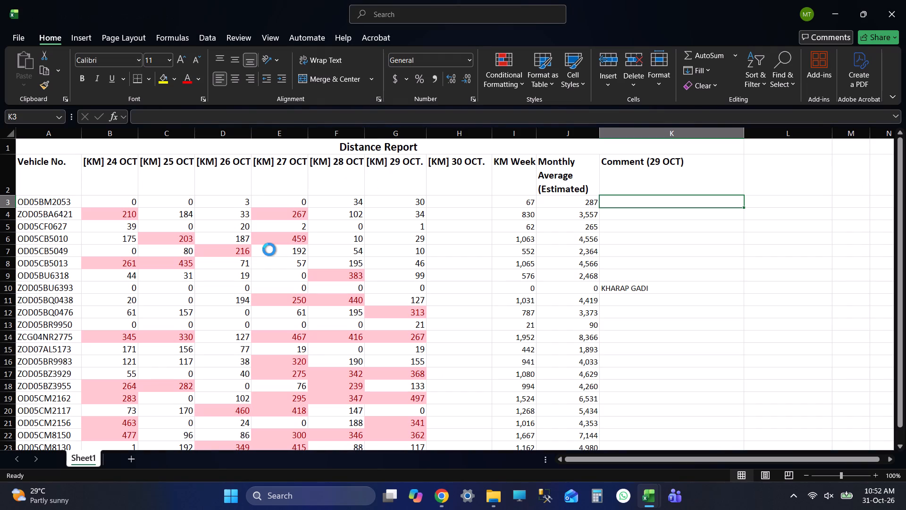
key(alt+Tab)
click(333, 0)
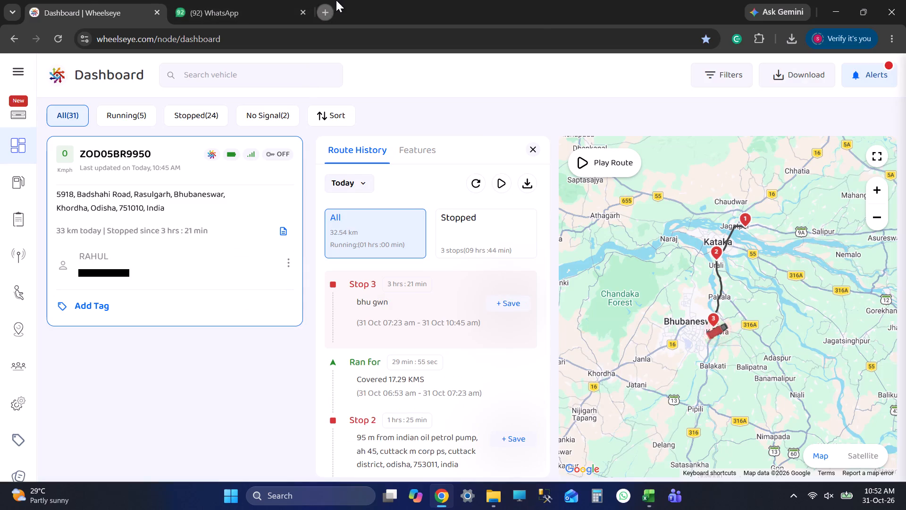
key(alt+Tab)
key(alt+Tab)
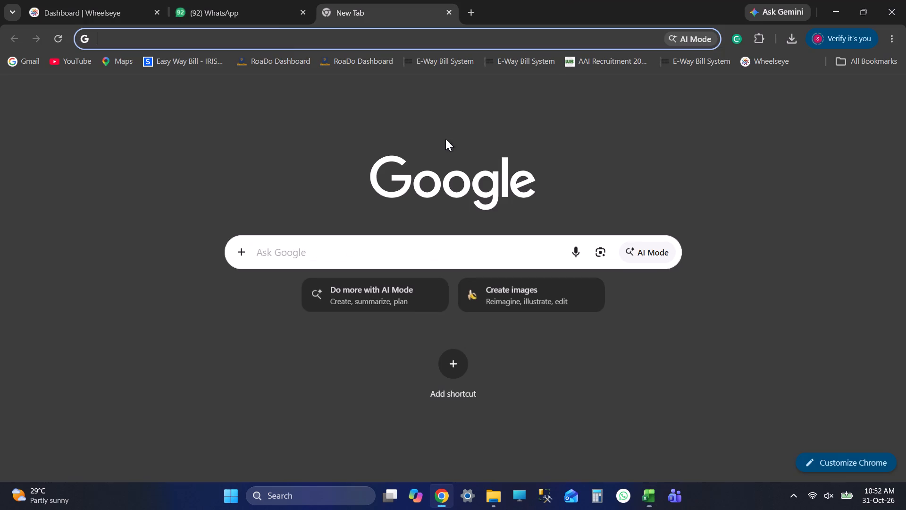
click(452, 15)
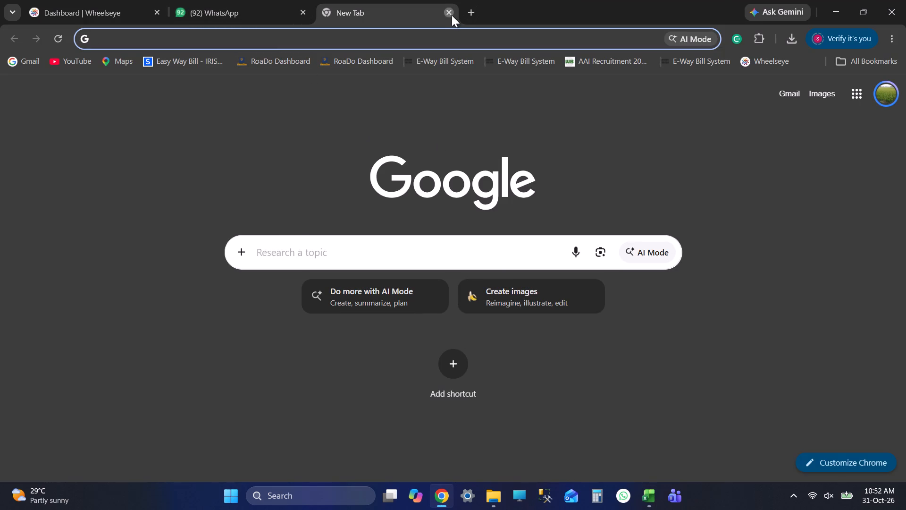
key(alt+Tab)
Switch to Chrome and open the Wheelseye Report page.
key(alt+Tab)
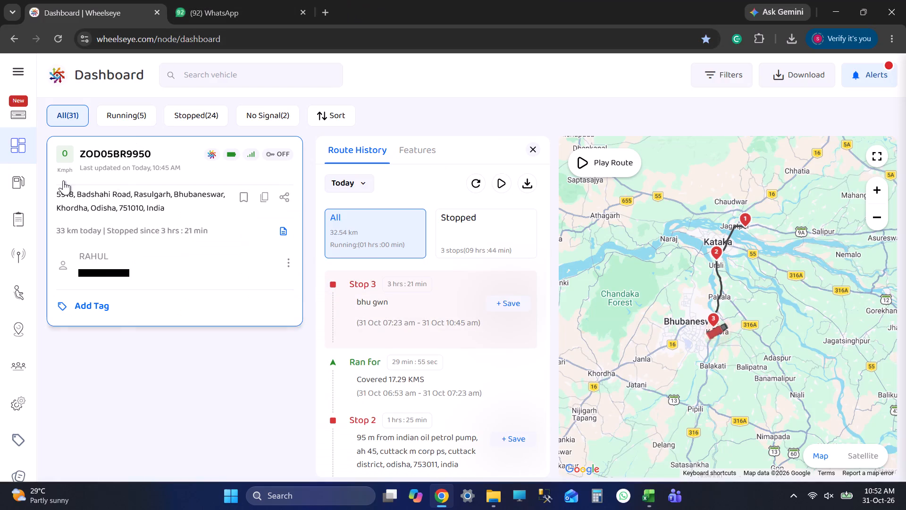
click(67, 219)
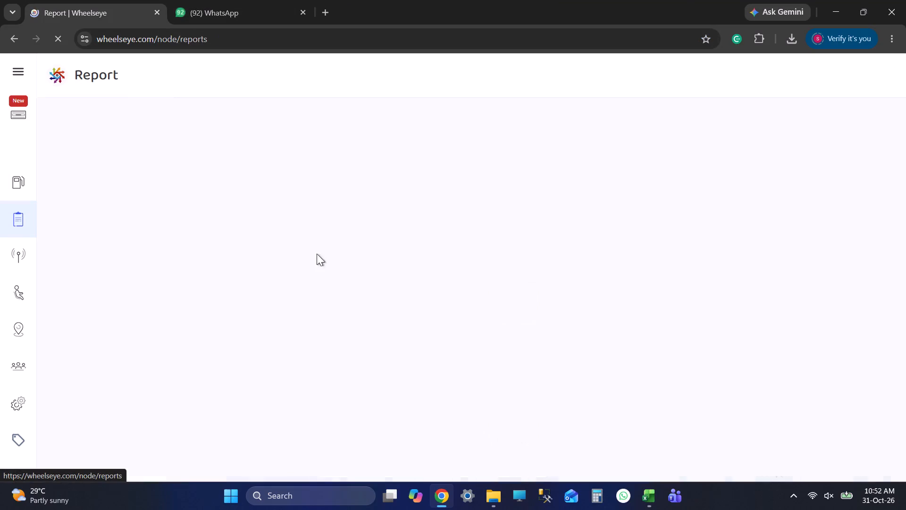
scroll(348, 301, up, 1)
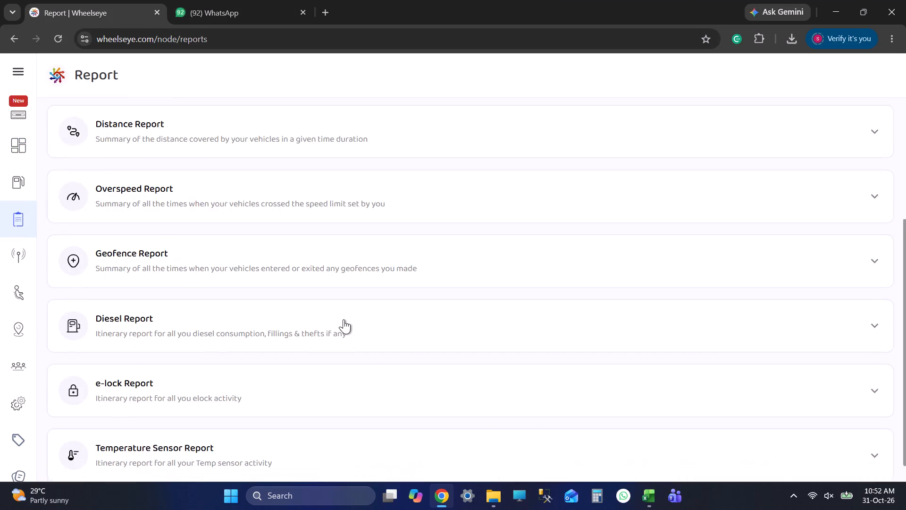